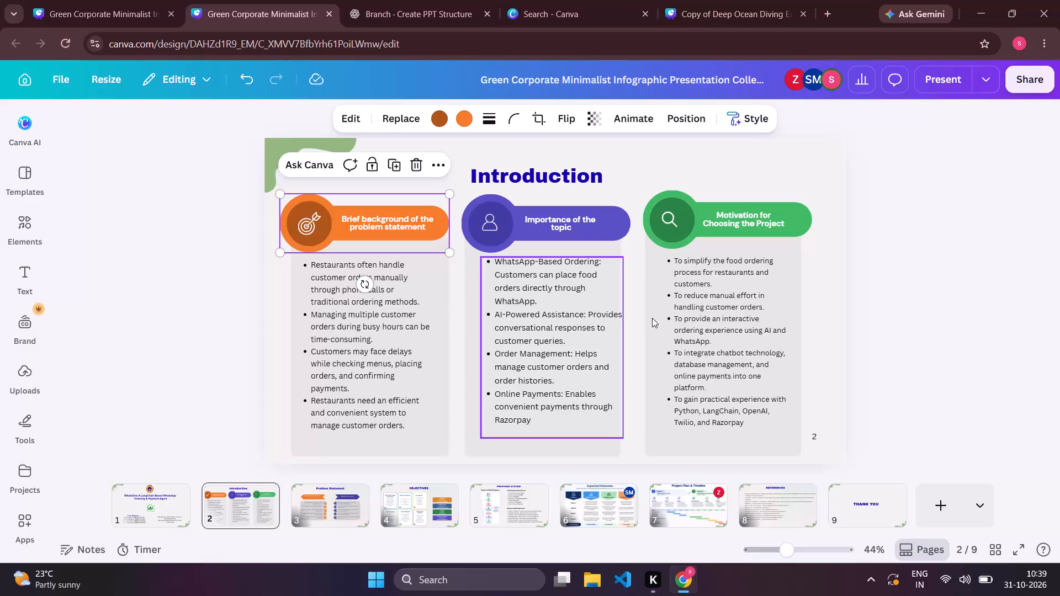
Delete the green wave decoration at the lower-right corner of the Project Plan & Timeline slide.
{"action": "left_click", "coordinate": [686, 506]}
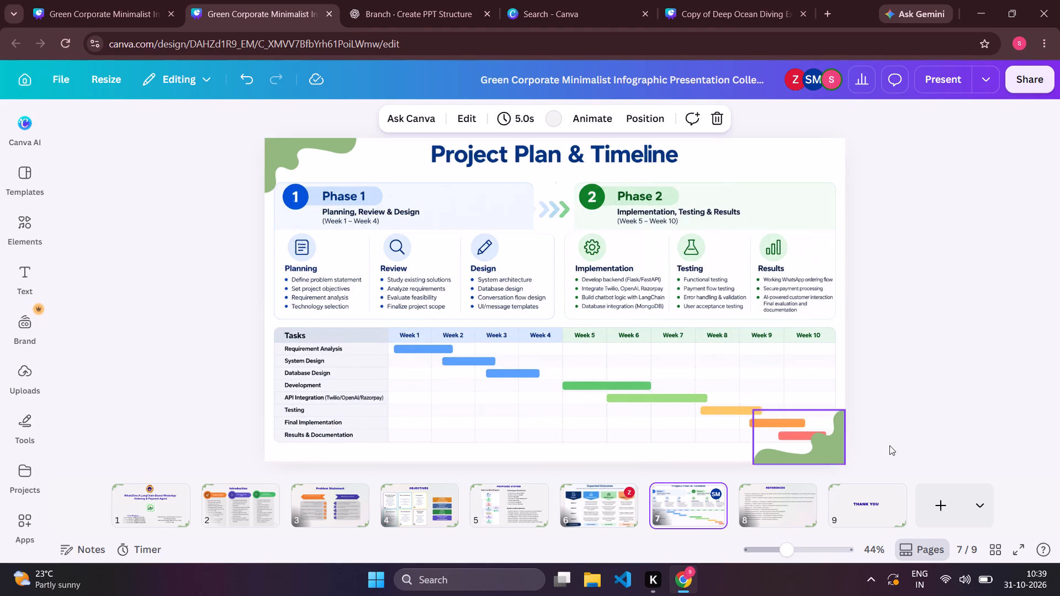
{"action": "left_click", "coordinate": [829, 437]}
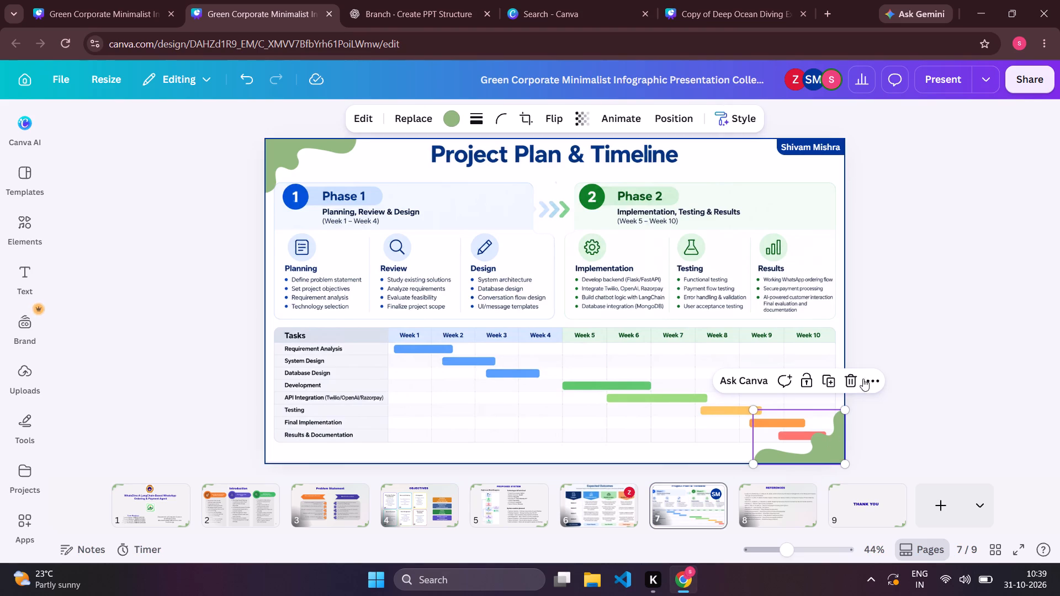
{"action": "left_click", "coordinate": [848, 379]}
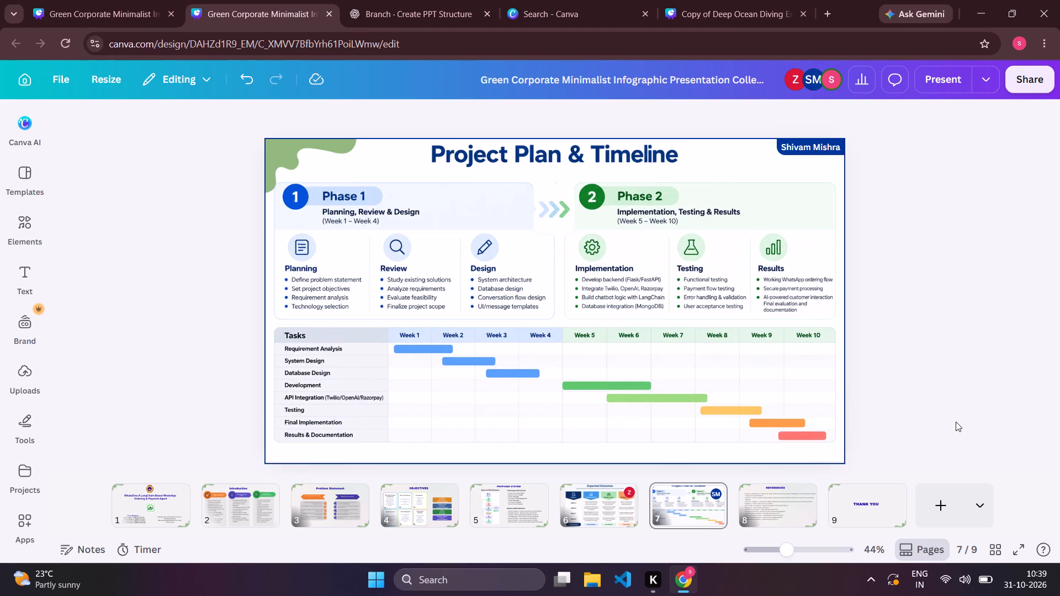
{"action": "left_click", "coordinate": [762, 377]}
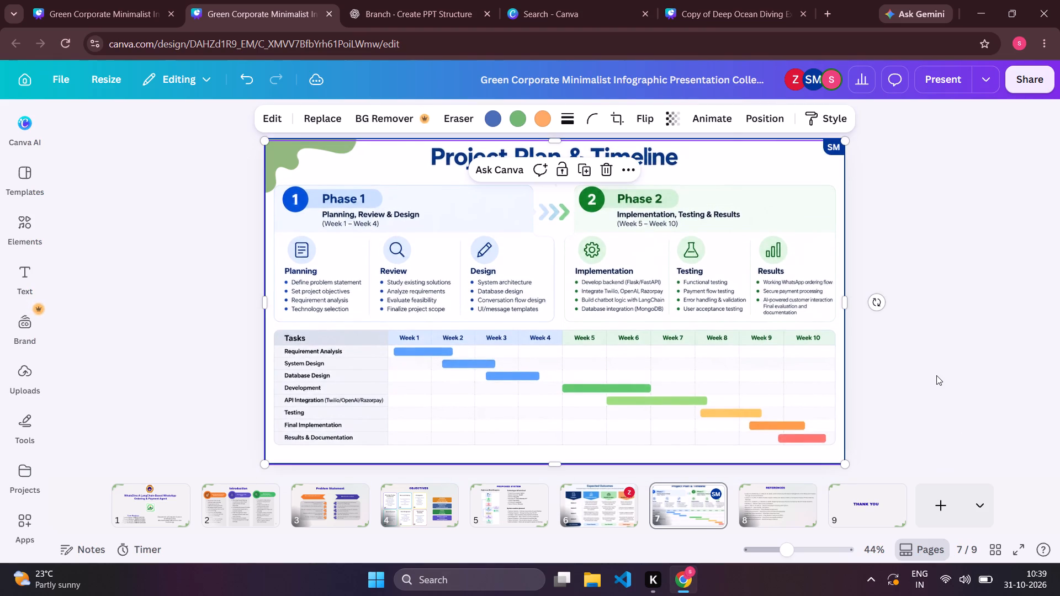
{"action": "left_click", "coordinate": [936, 375]}
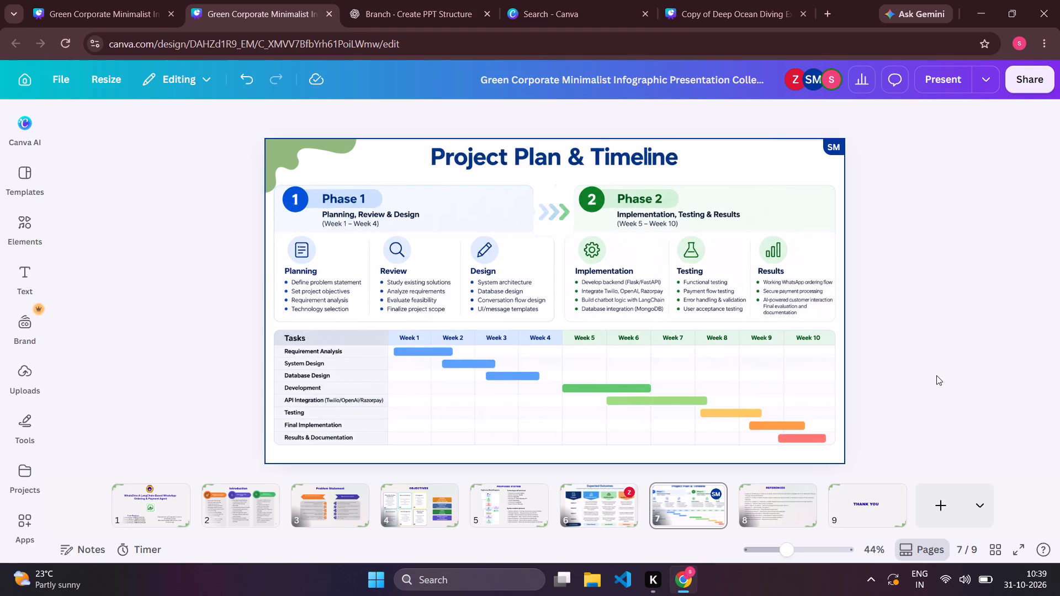
Review the title, Introduction and Problem Statement slides, then return to the Introduction slide.
{"action": "left_click", "coordinate": [153, 495]}
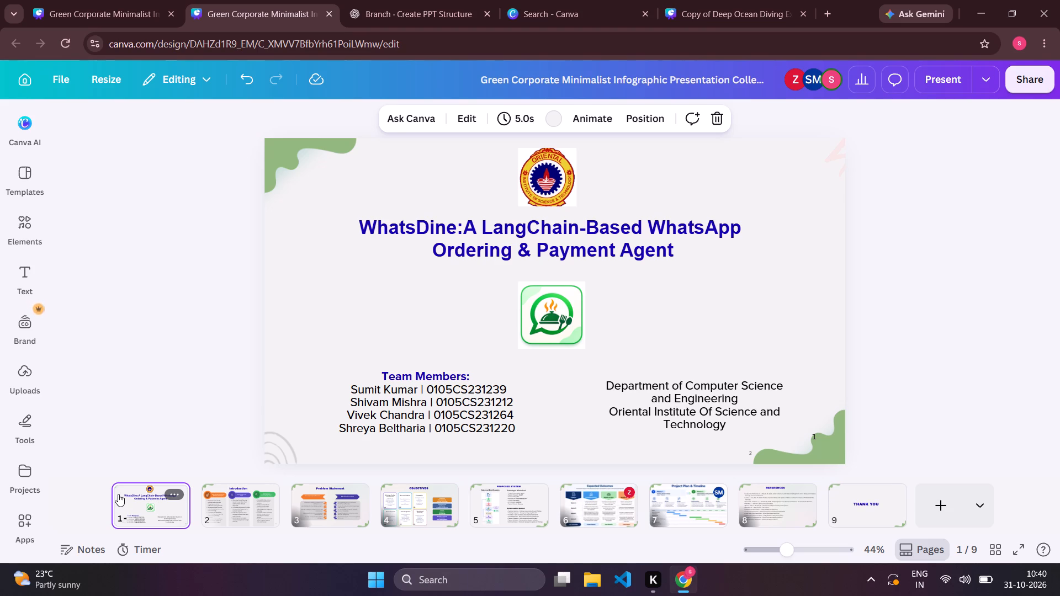
{"action": "left_click", "coordinate": [246, 518]}
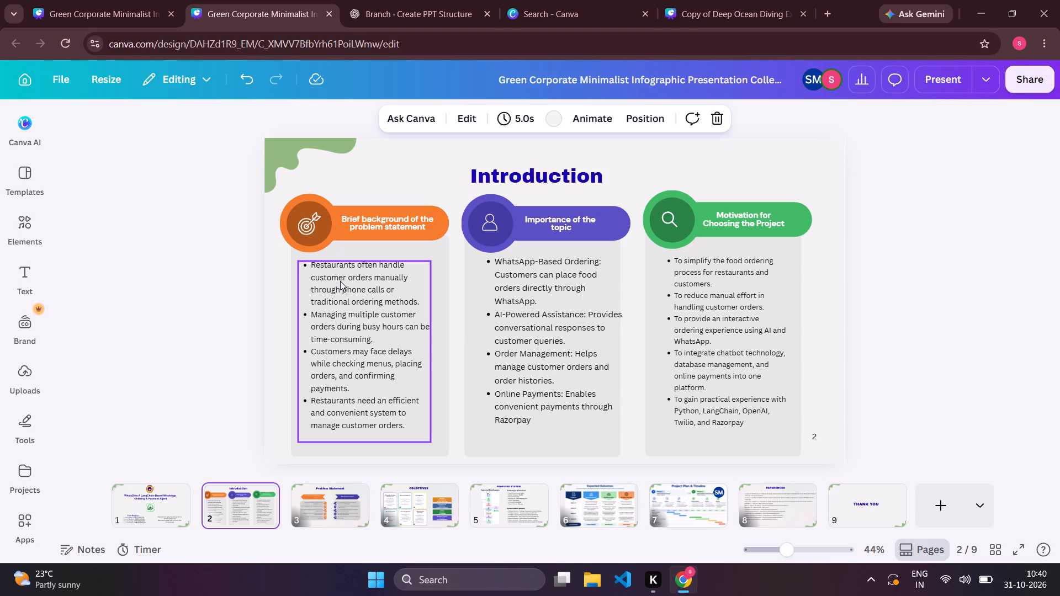
{"action": "left_click", "coordinate": [333, 493]}
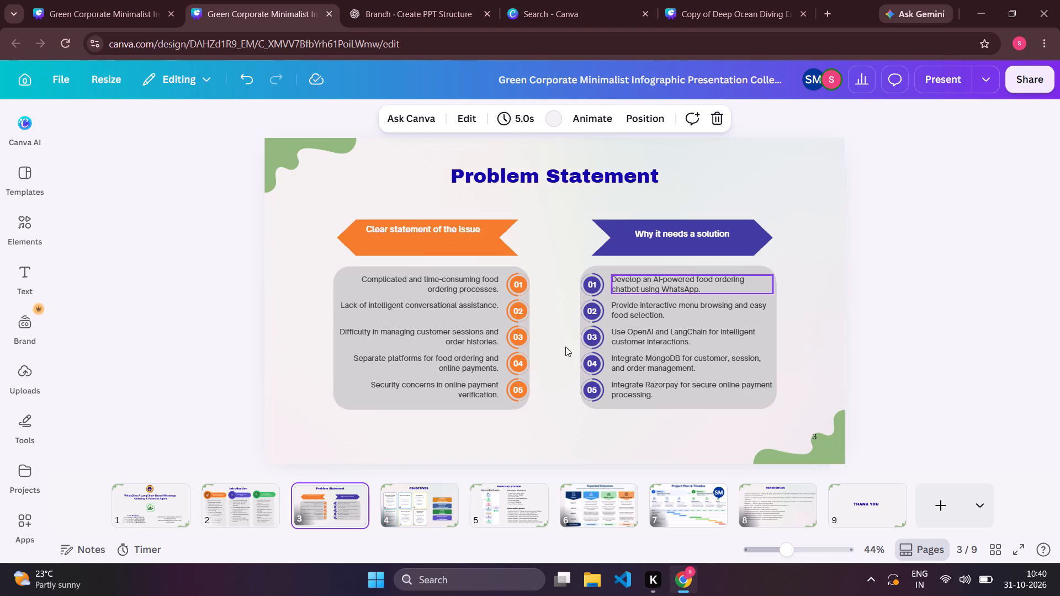
{"action": "left_click", "coordinate": [243, 518]}
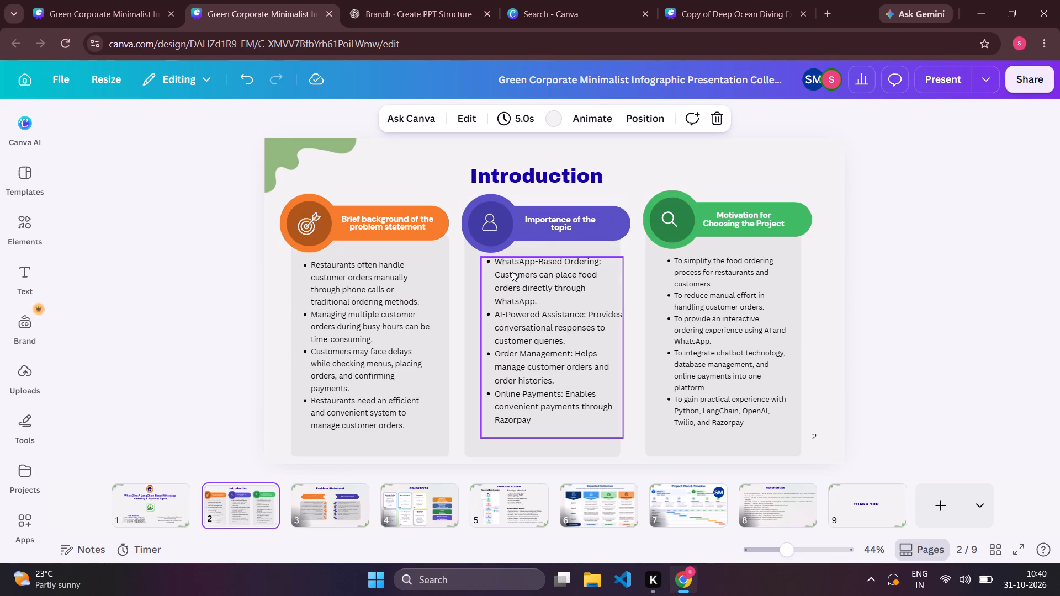
Nudge the bullet text under Motivation for Choosing the Project into alignment within its grey card on the Introduction slide.
{"action": "left_click", "coordinate": [702, 311]}
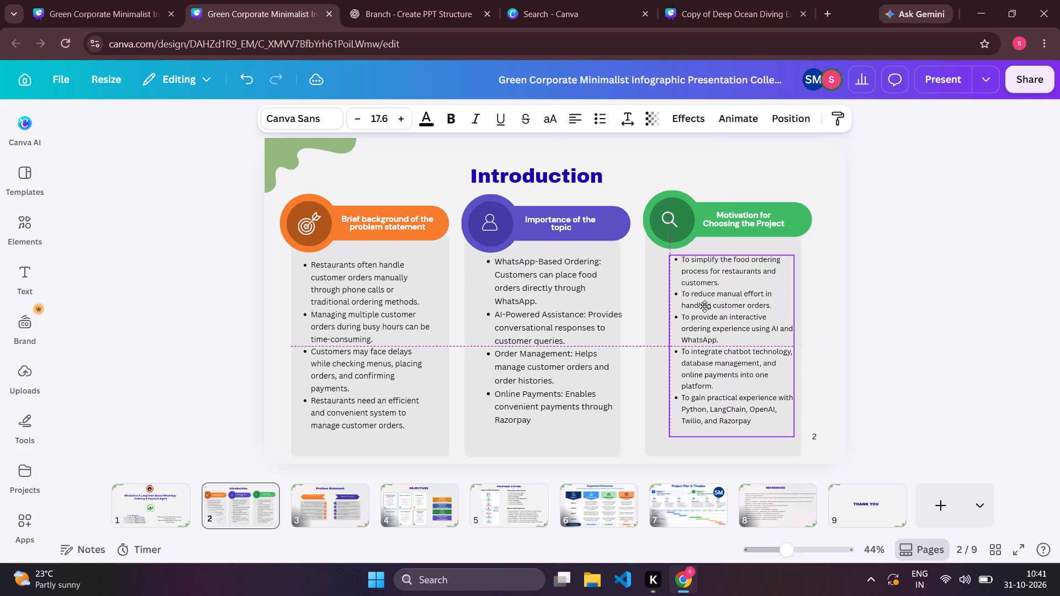
{"action": "left_click", "coordinate": [889, 253]}
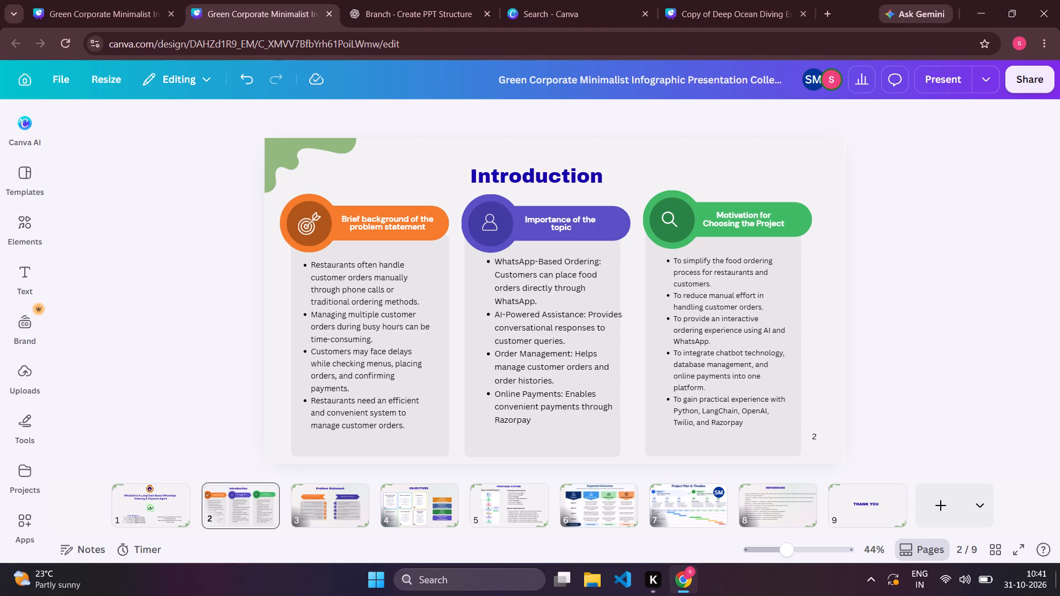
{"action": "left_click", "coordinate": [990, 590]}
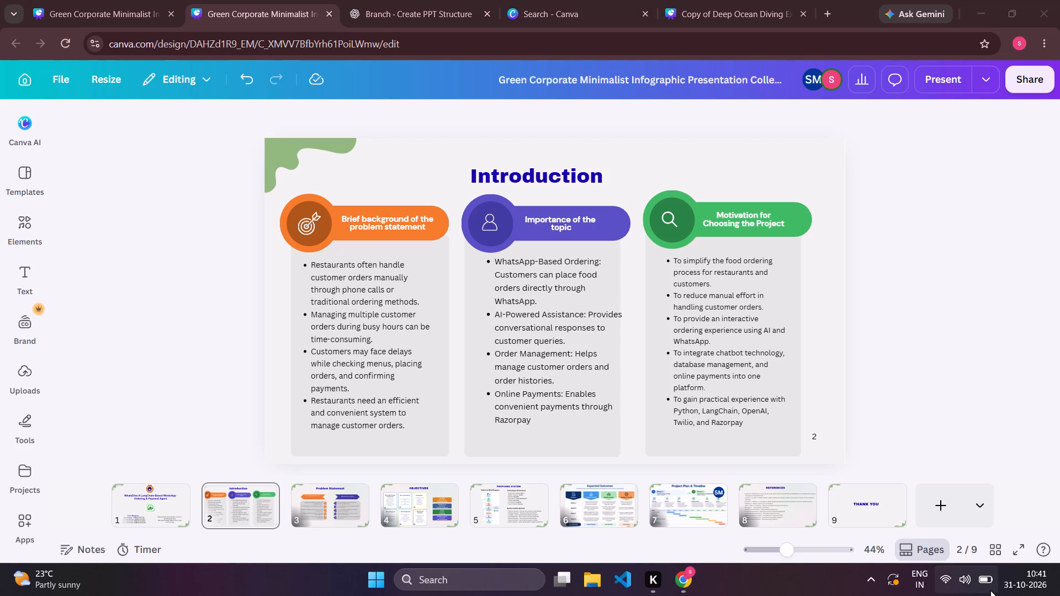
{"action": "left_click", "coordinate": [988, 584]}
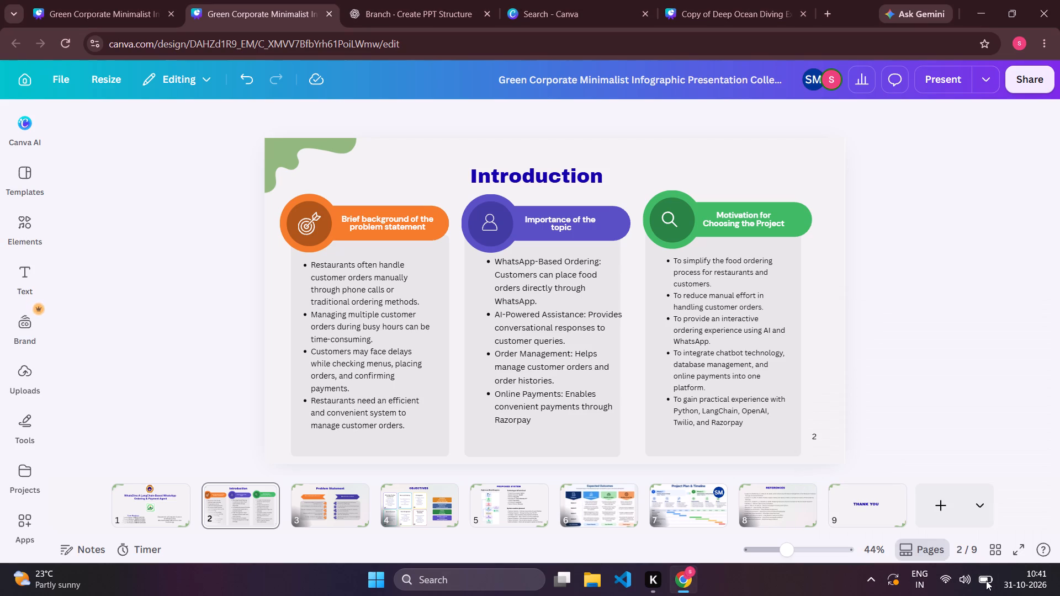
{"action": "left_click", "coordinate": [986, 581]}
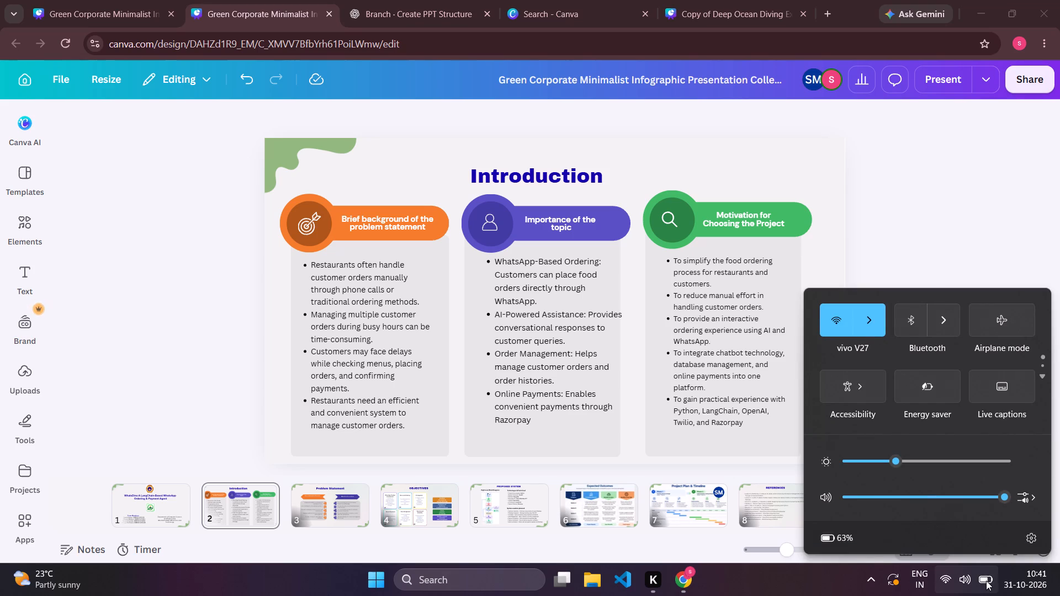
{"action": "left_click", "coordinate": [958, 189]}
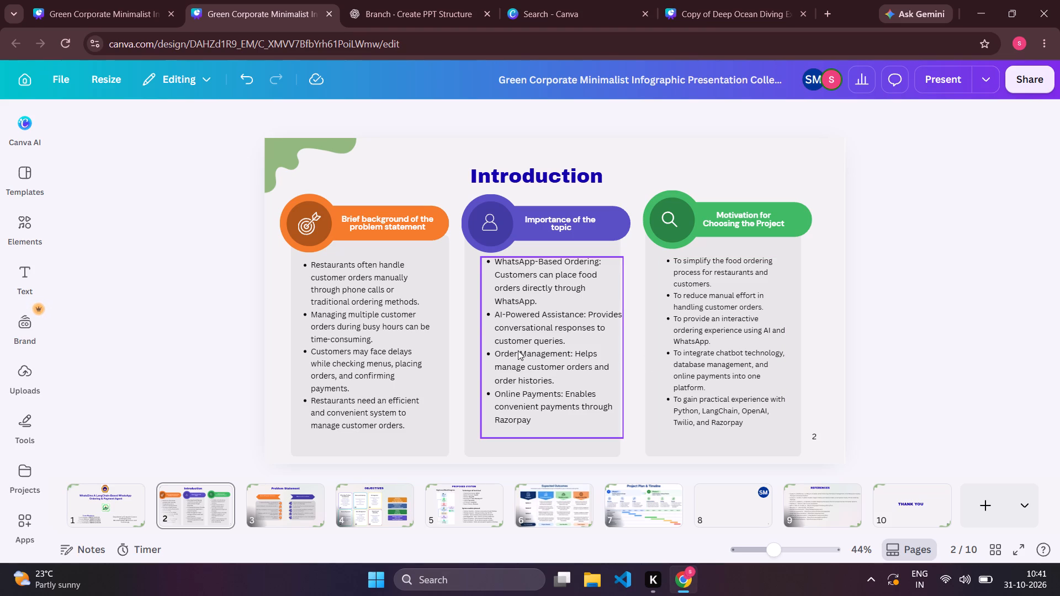
Inspect the text formatting of the bullet lists under the problem background and Importance of the topic headings on the Introduction slide.
{"action": "left_click", "coordinate": [392, 343]}
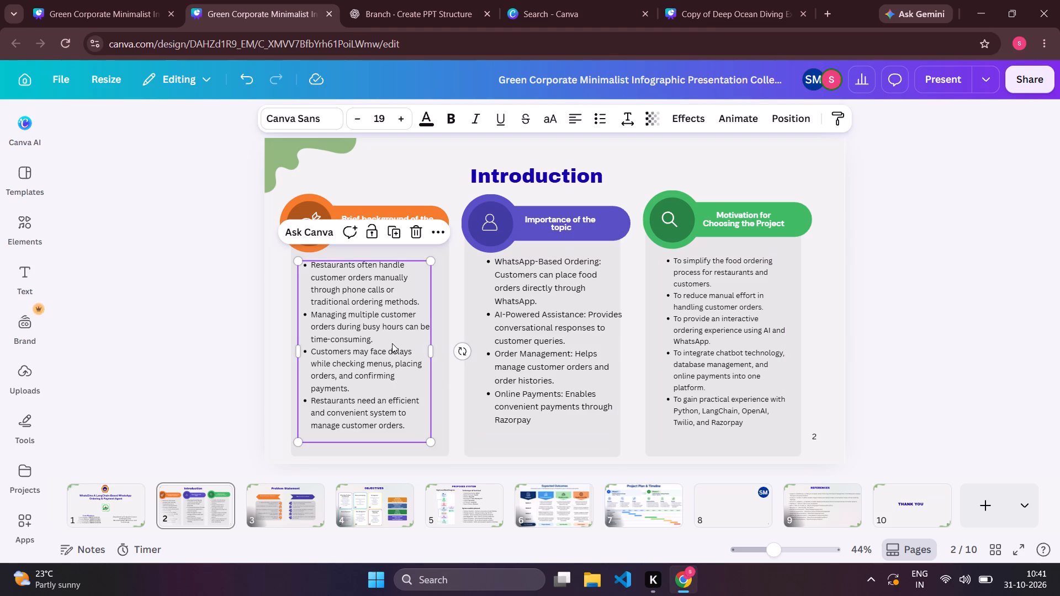
{"action": "left_click", "coordinate": [398, 327]}
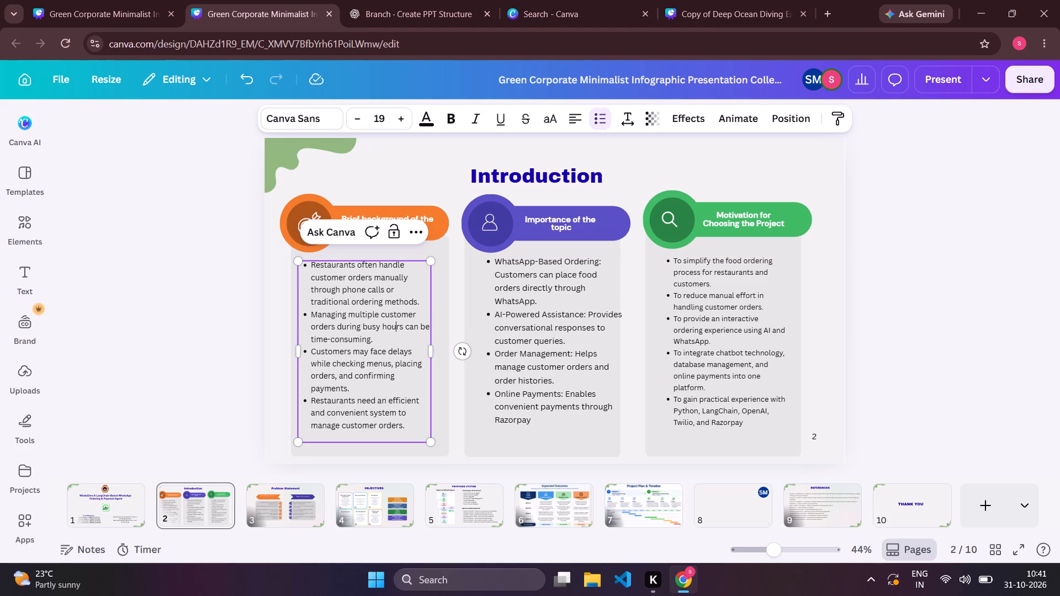
{"action": "left_click", "coordinate": [518, 345]}
{"action": "double_click", "coordinate": [518, 345]}
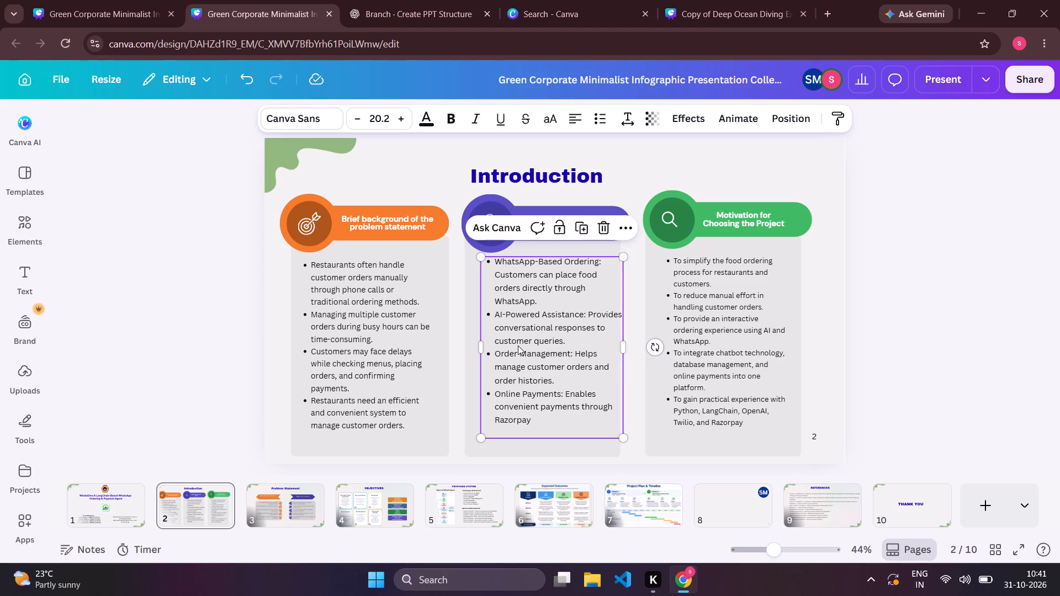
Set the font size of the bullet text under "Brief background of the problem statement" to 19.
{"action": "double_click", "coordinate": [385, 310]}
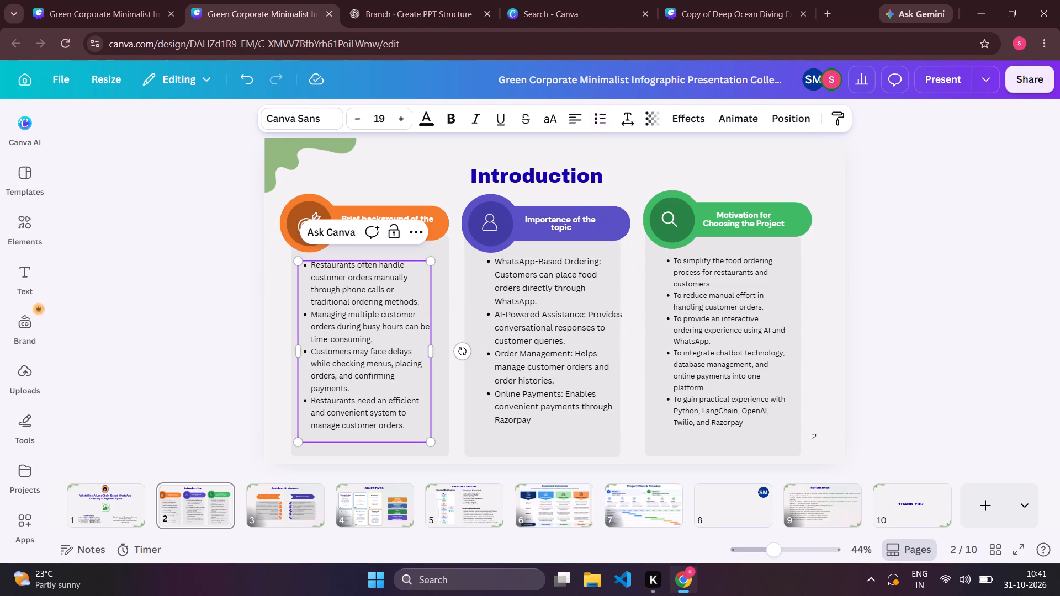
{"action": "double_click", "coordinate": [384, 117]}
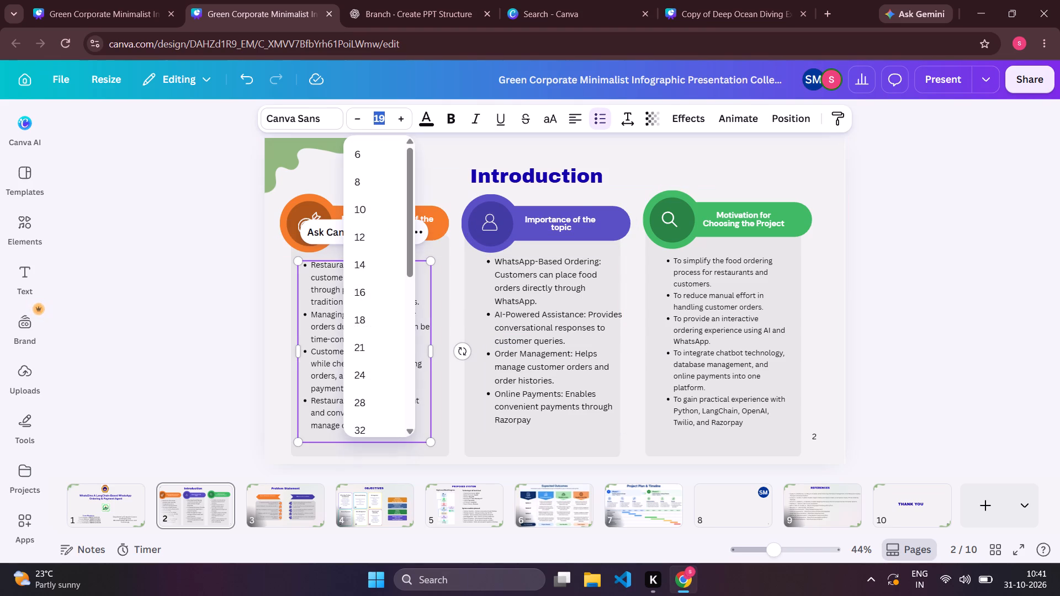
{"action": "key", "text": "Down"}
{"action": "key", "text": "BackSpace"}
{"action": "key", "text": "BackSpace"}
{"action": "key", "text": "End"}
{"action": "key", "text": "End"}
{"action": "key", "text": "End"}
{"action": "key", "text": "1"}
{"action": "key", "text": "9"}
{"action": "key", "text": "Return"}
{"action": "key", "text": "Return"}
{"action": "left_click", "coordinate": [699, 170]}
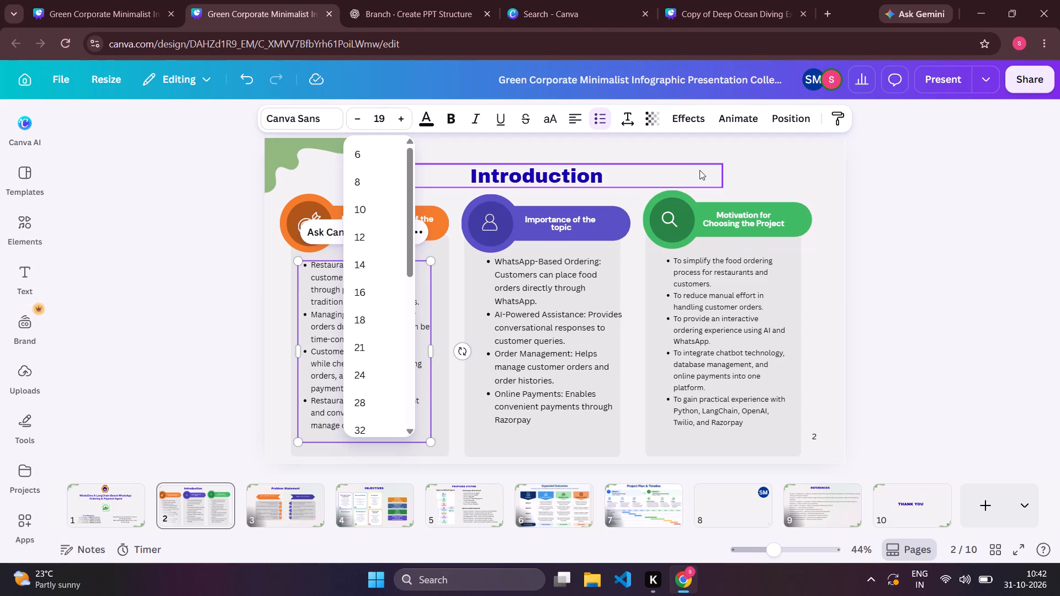
Set the font size of the bullet text under "Importance of the topic" to 19.
{"action": "left_click", "coordinate": [531, 350]}
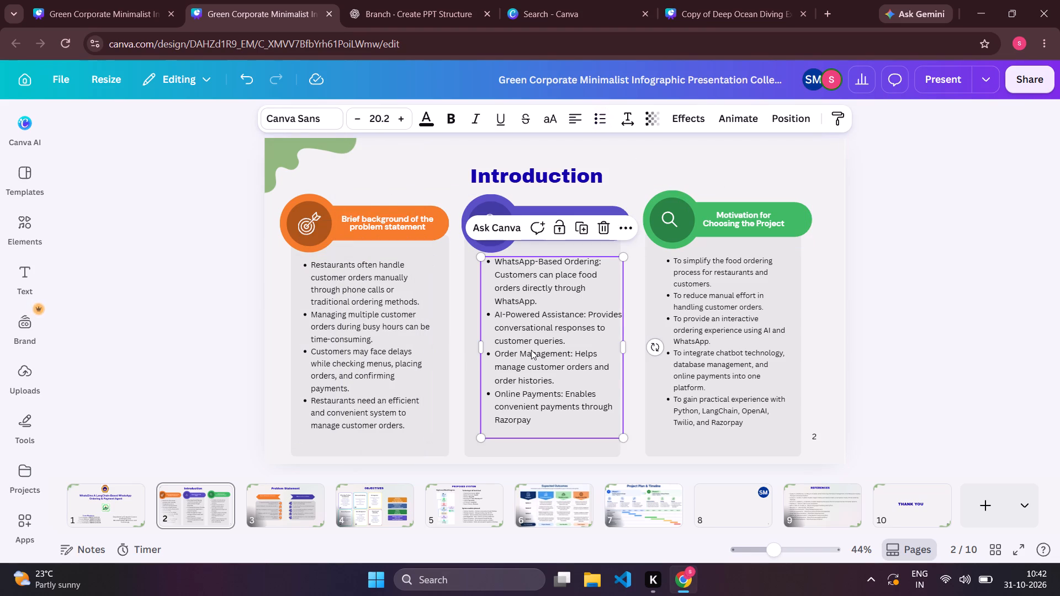
{"action": "left_click", "coordinate": [382, 119]}
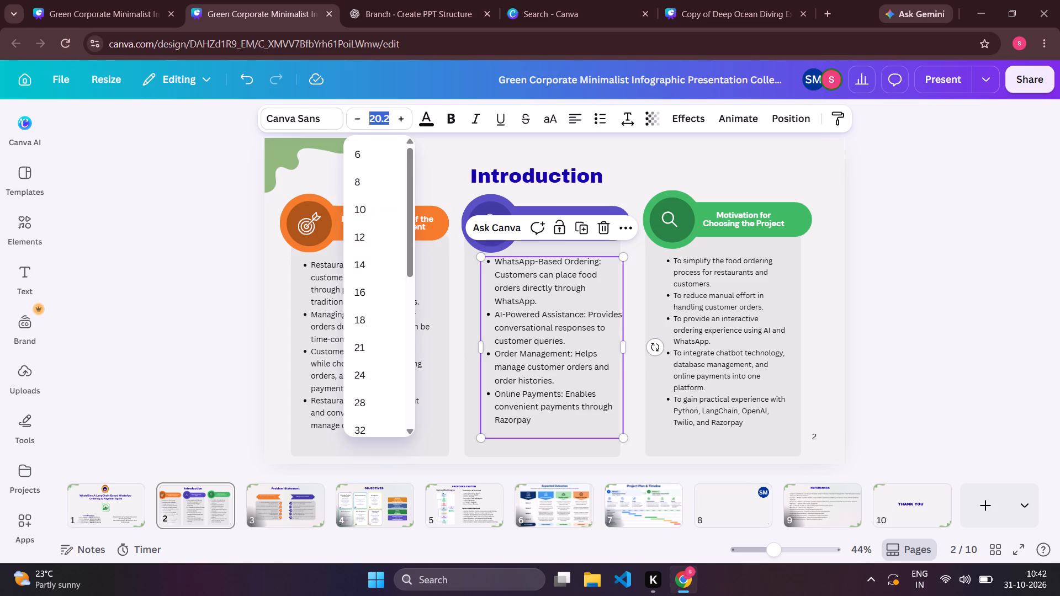
{"action": "key", "text": "BackSpace"}
{"action": "type", "text": "19"}
{"action": "key", "text": "Return"}
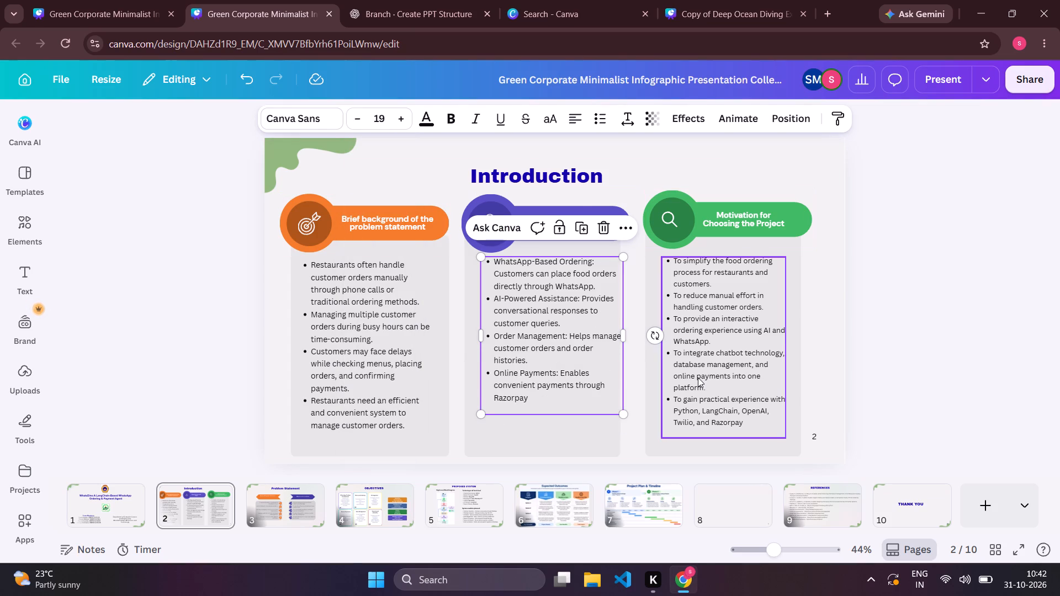
Set the font size of the bullet text under "Motivation for Choosing the Project" to 19.
{"action": "left_click", "coordinate": [698, 377]}
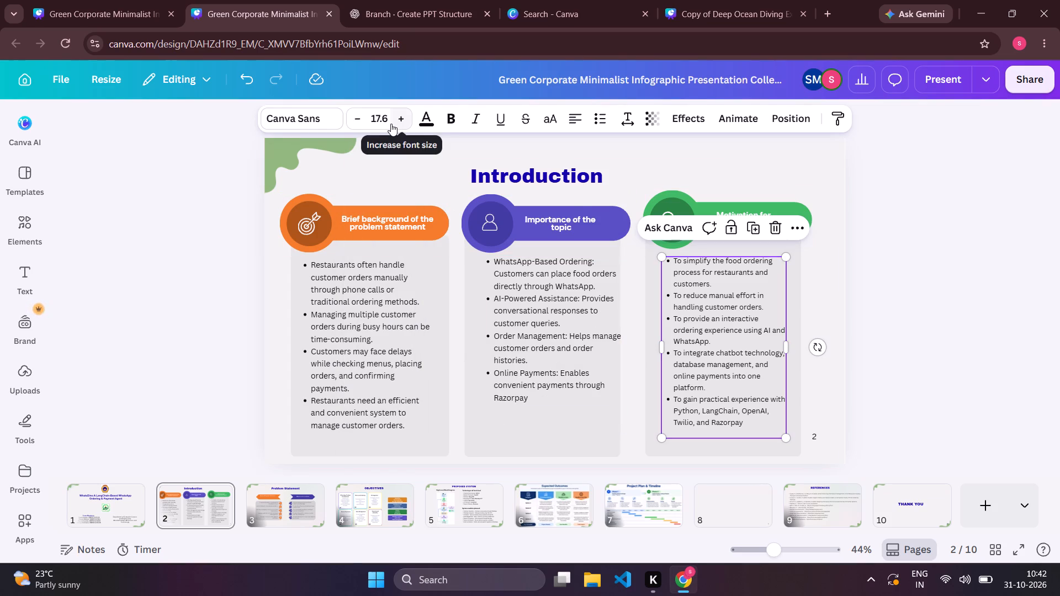
{"action": "left_click", "coordinate": [391, 124]}
{"action": "left_click", "coordinate": [379, 121]}
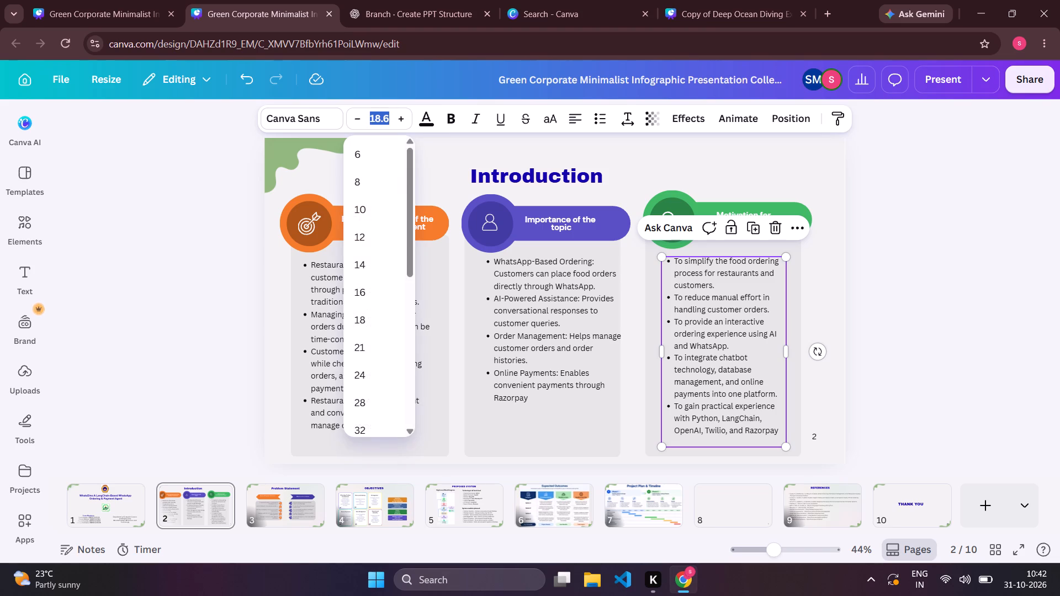
{"action": "key", "text": "BackSpace"}
{"action": "type", "text": "19"}
{"action": "key", "text": "Return"}
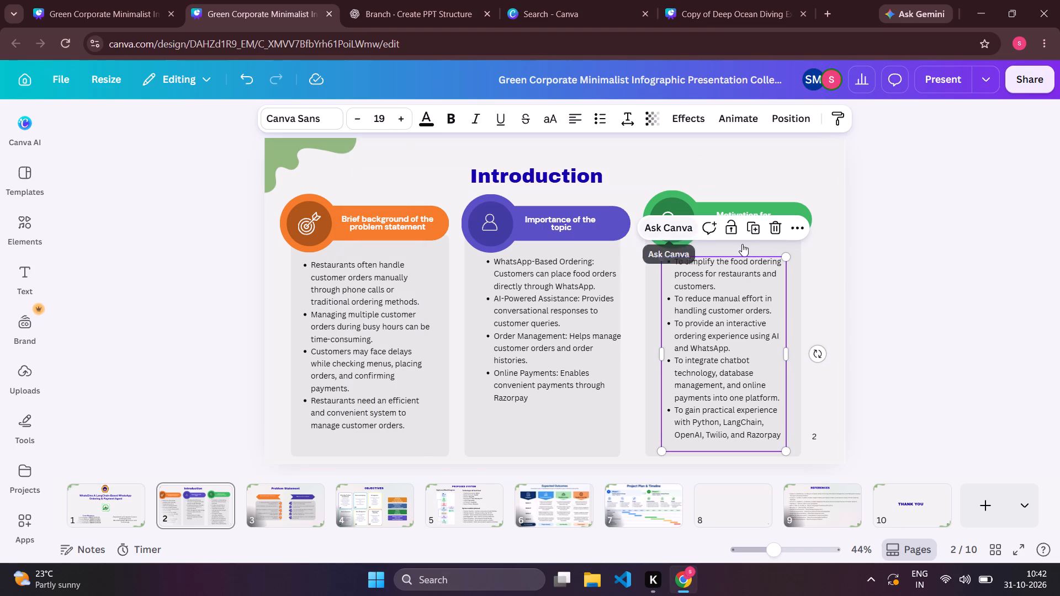
{"action": "left_click", "coordinate": [924, 292]}
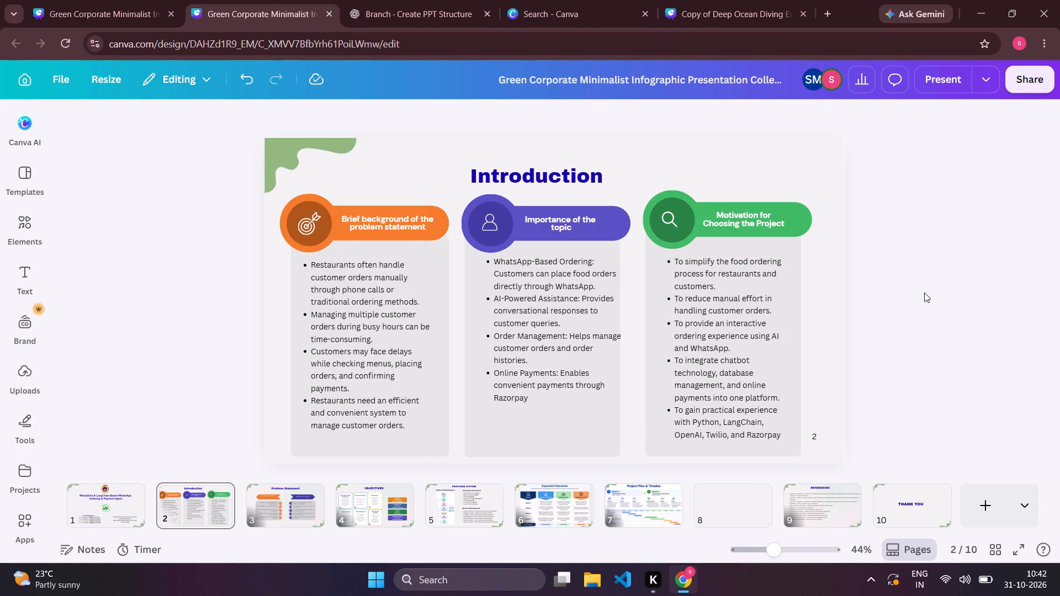
Add a period after "Razorpay" at the end of the "Importance of the topic" bullet text.
{"action": "left_click", "coordinate": [534, 393]}
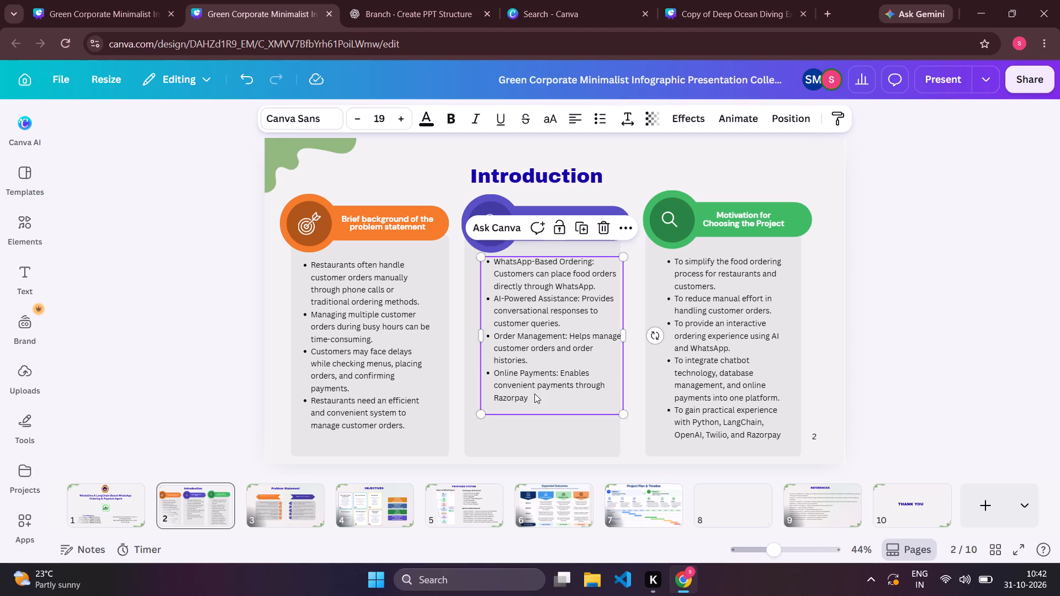
{"action": "left_click", "coordinate": [533, 396]}
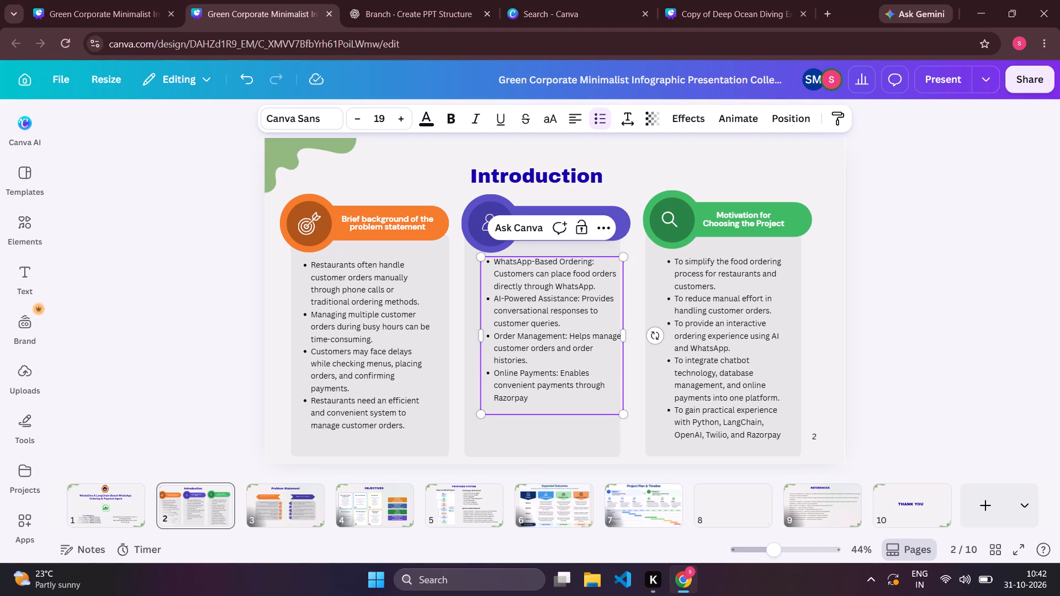
{"action": "key", "text": "period"}
Nudge the grey background panel behind the "Importance of the topic" bullet text slightly to the right.
{"action": "left_click", "coordinate": [550, 450]}
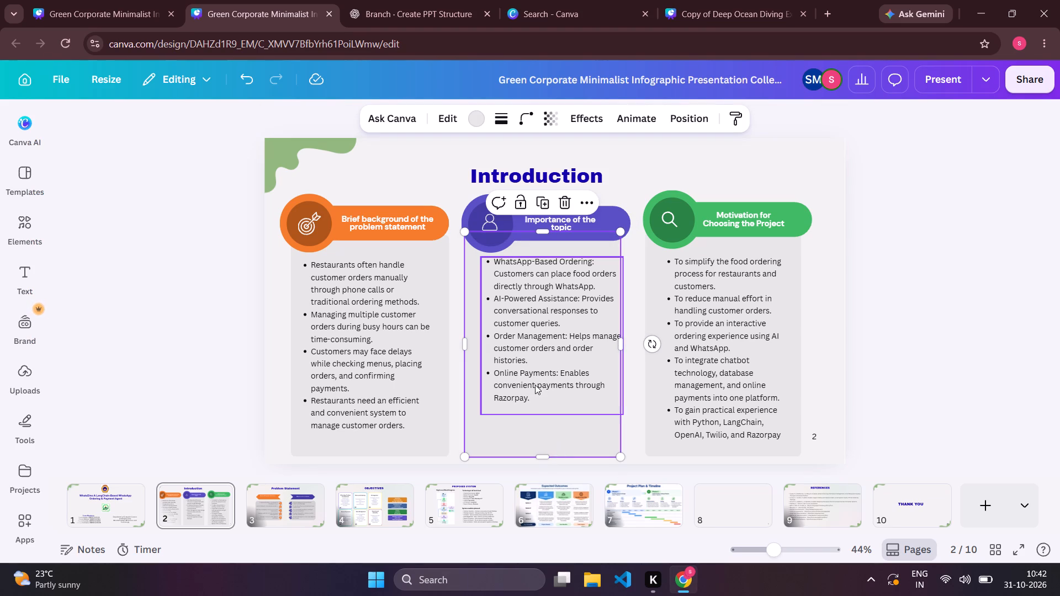
{"action": "left_click_drag", "start_coordinate": [535, 384], "coordinate": [535, 383]}
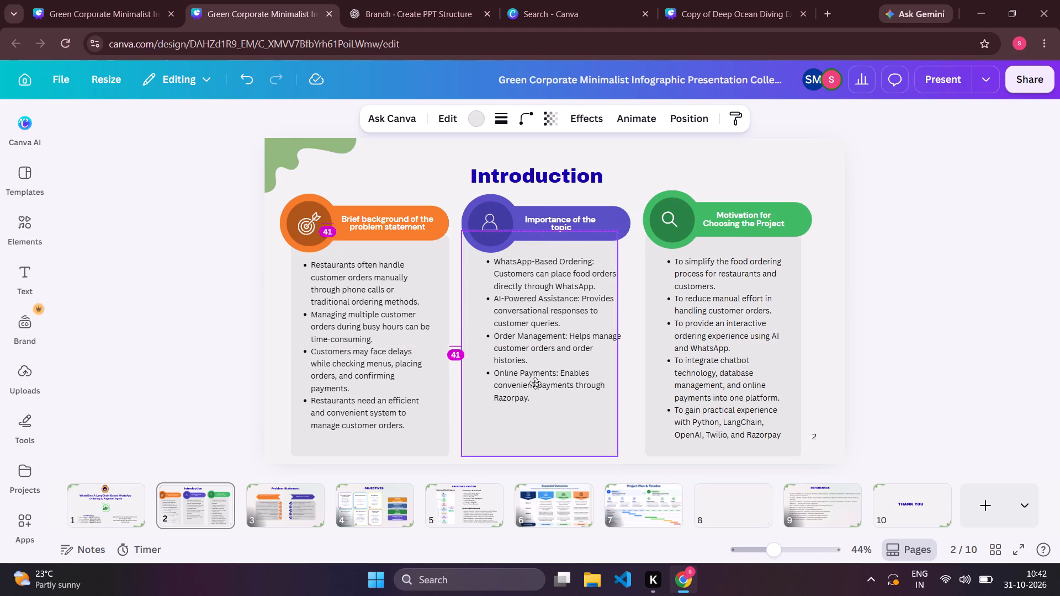
{"action": "left_click_drag", "start_coordinate": [535, 383], "coordinate": [539, 389]}
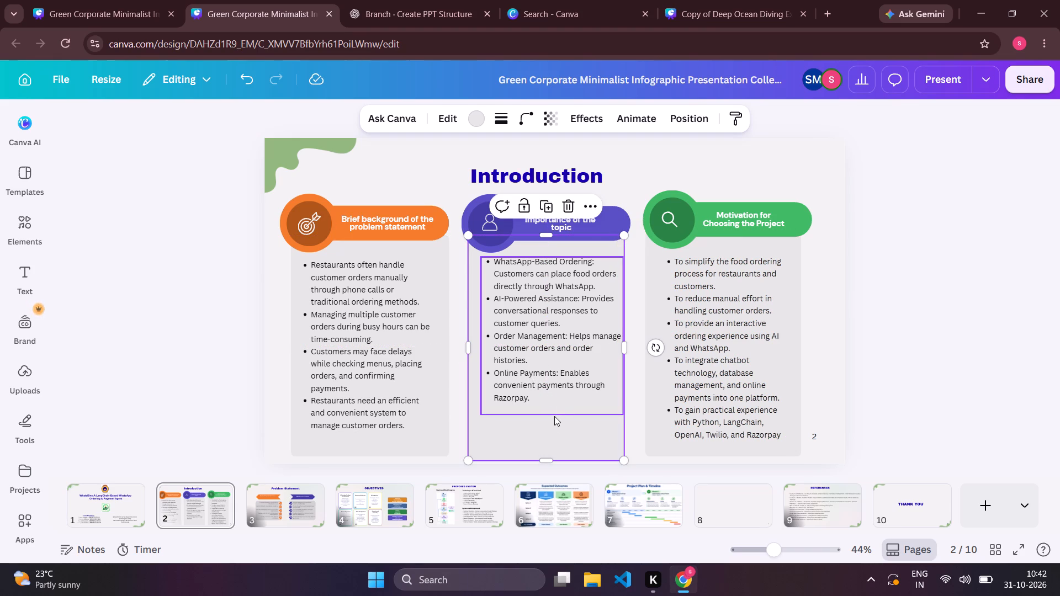
{"action": "left_click_drag", "start_coordinate": [554, 422], "coordinate": [559, 421]}
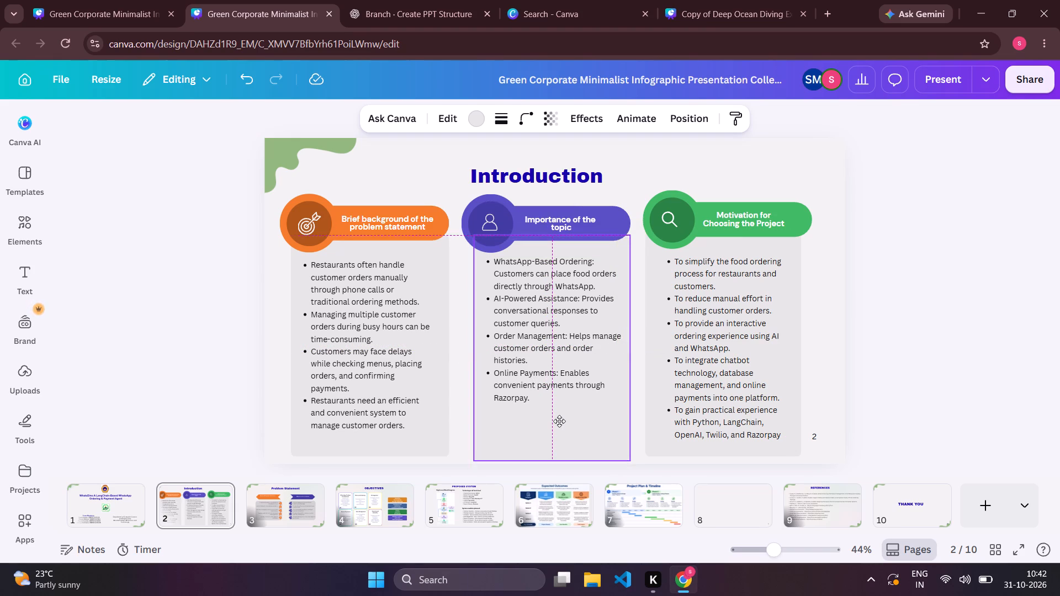
Move the grey panel behind the "Importance of the topic" text slightly up and left, aligning its bottom edge with the neighbouring panels.
{"action": "left_click_drag", "start_coordinate": [559, 421], "coordinate": [559, 416]}
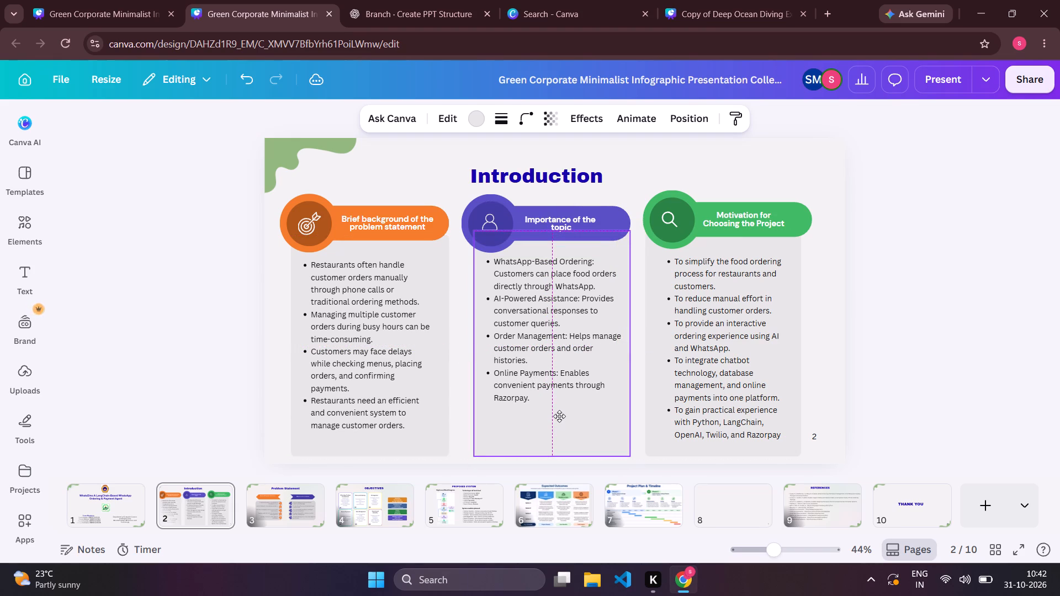
{"action": "left_click_drag", "start_coordinate": [559, 416], "coordinate": [557, 416]}
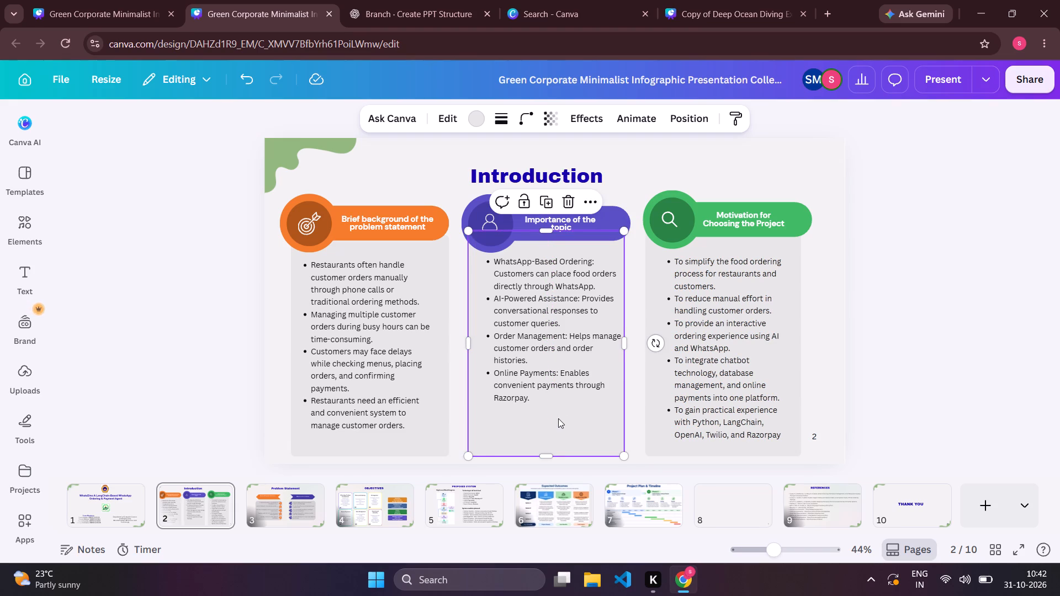
{"action": "left_click", "coordinate": [937, 320]}
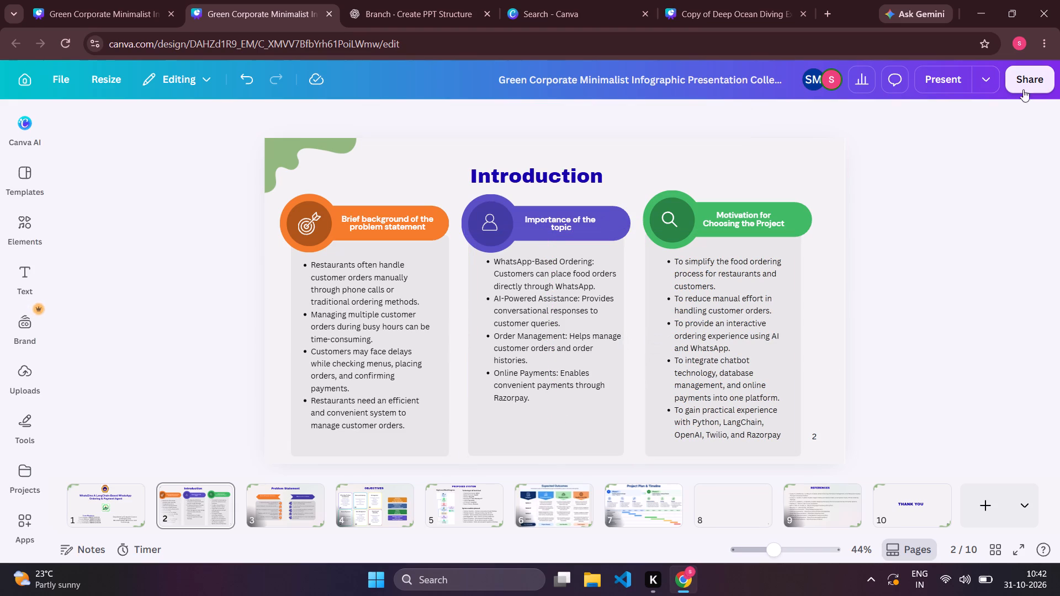
Present the slides in full screen and go back to the title slide to review the deck.
{"action": "left_click", "coordinate": [981, 82]}
{"action": "left_click", "coordinate": [956, 79]}
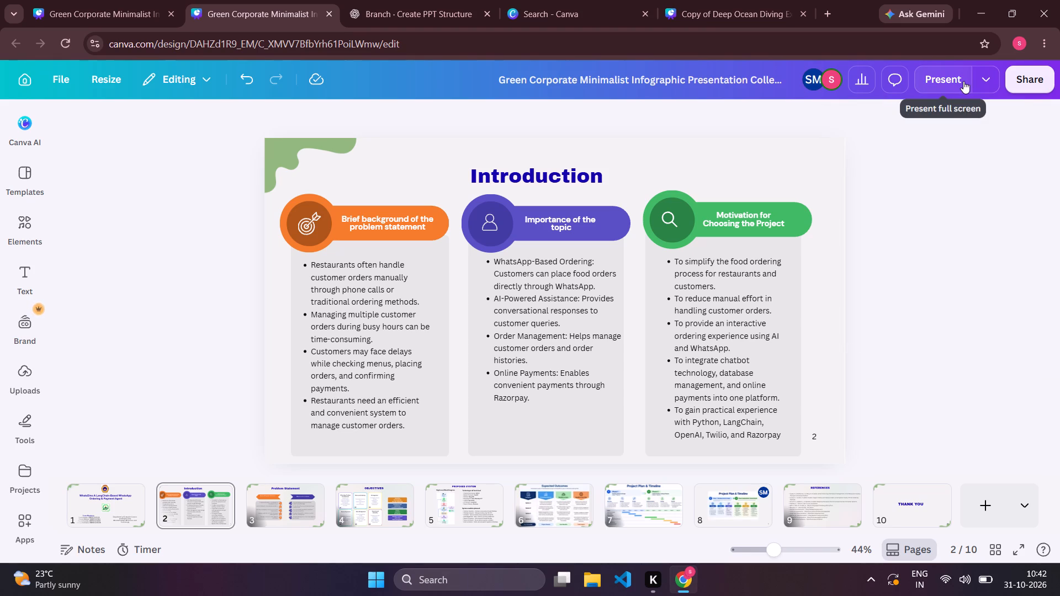
{"action": "left_click", "coordinate": [988, 83]}
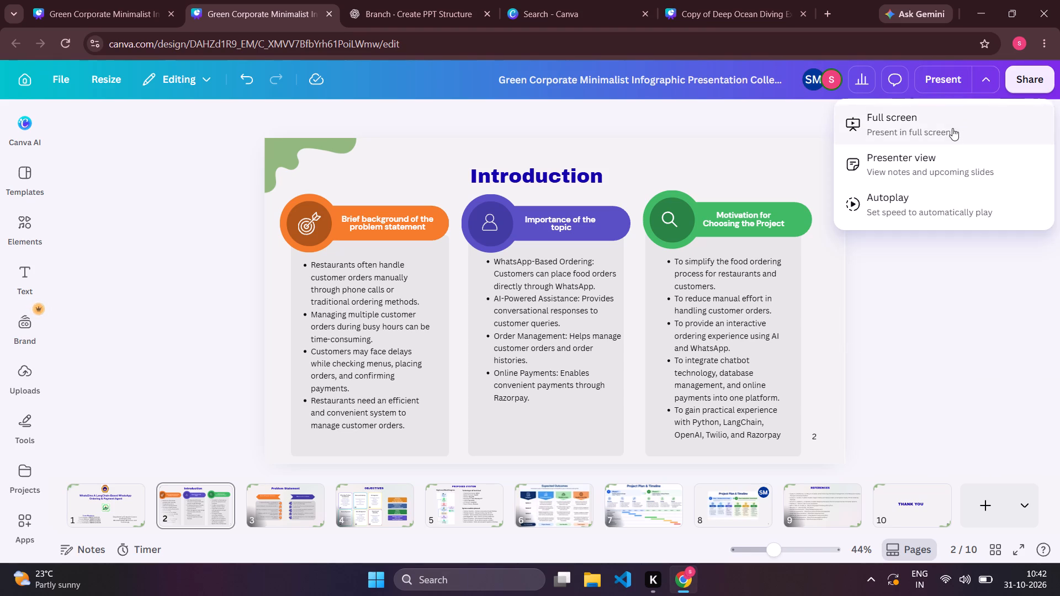
{"action": "left_click", "coordinate": [944, 127]}
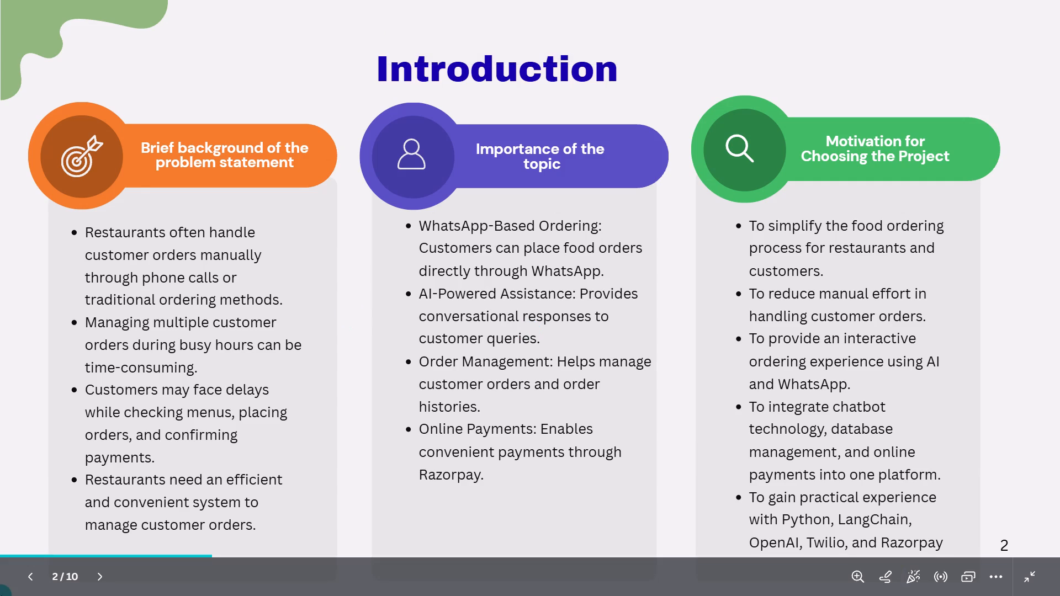
{"action": "left_click", "coordinate": [36, 567]}
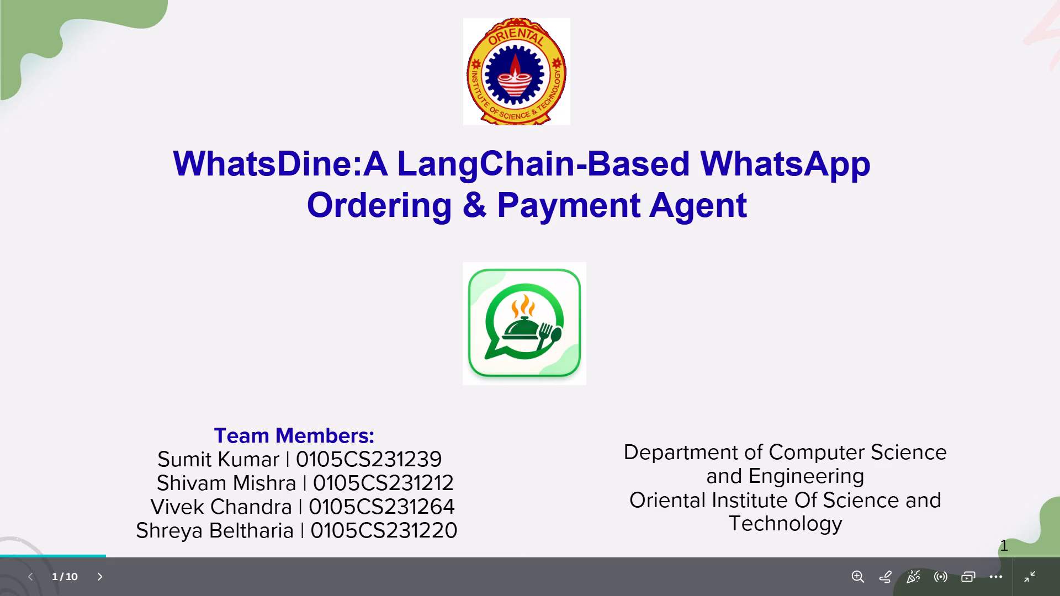
Review the Introduction slide in the full-screen presentation view, and return to editing.
{"action": "left_click", "coordinate": [96, 576]}
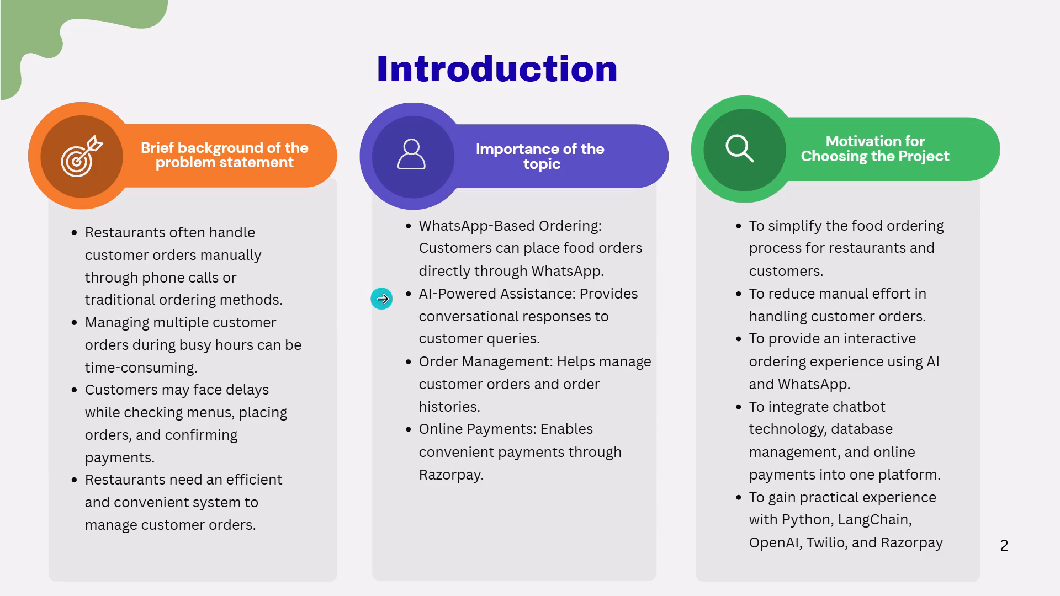
{"action": "key", "text": "Escape"}
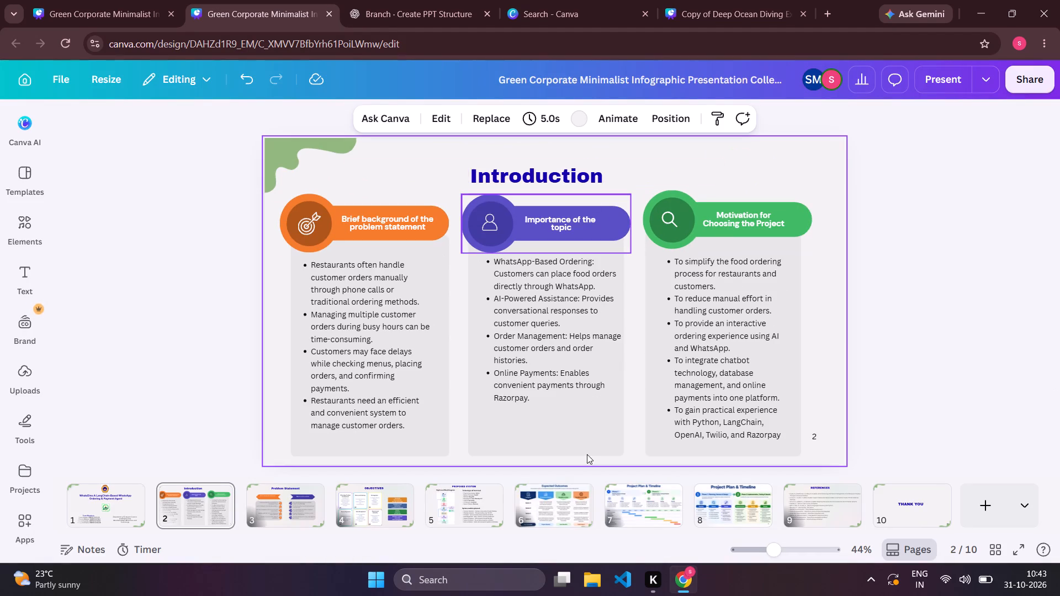
Compare the two "Project Plan & Timeline" versions on slides 7 and 8.
{"action": "left_click", "coordinate": [638, 510]}
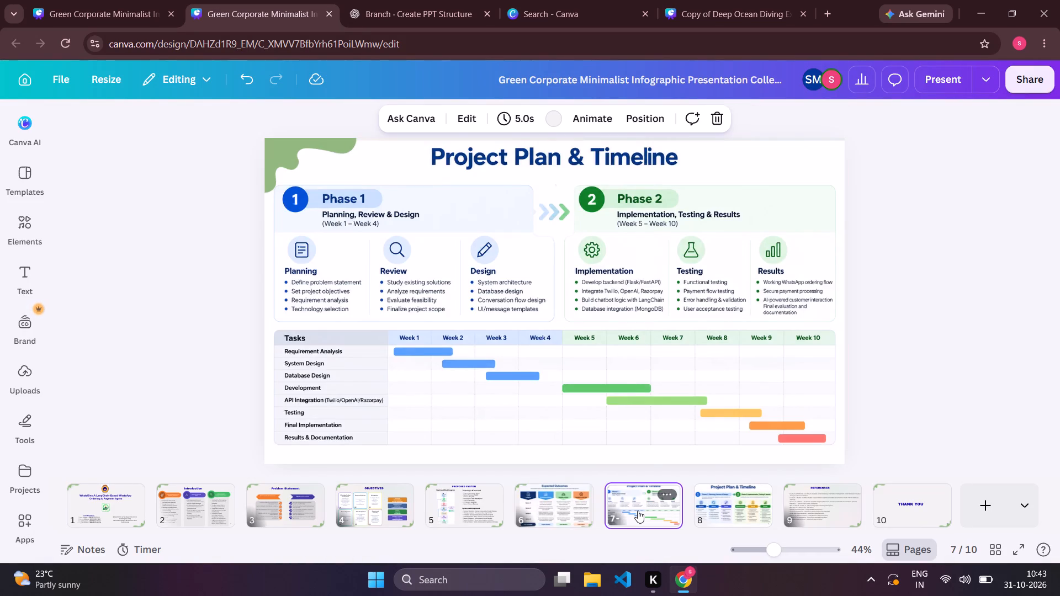
{"action": "left_click", "coordinate": [721, 508]}
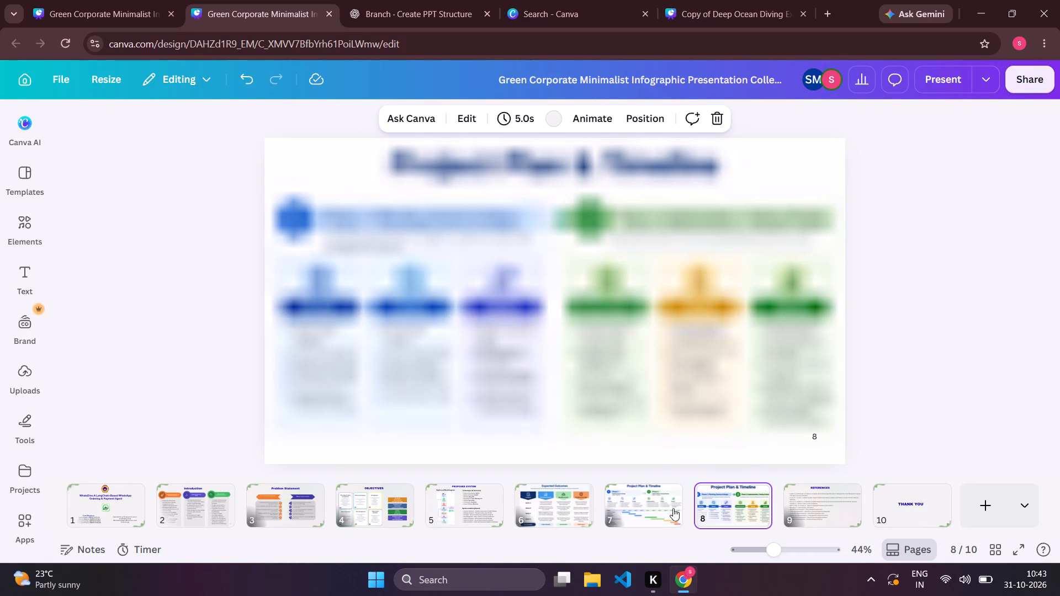
{"action": "left_click", "coordinate": [662, 505]}
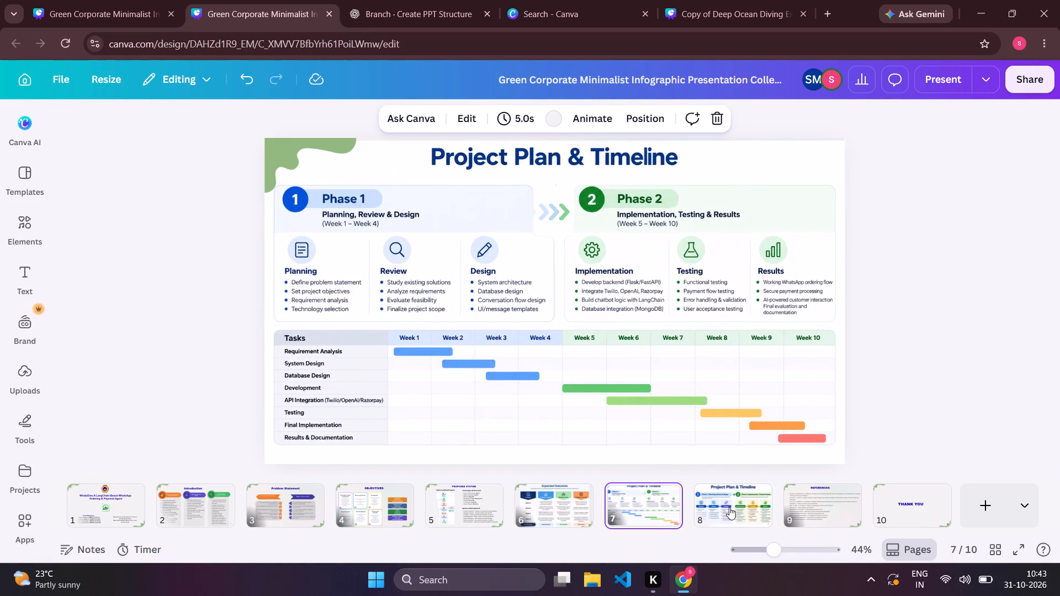
{"action": "left_click", "coordinate": [729, 507]}
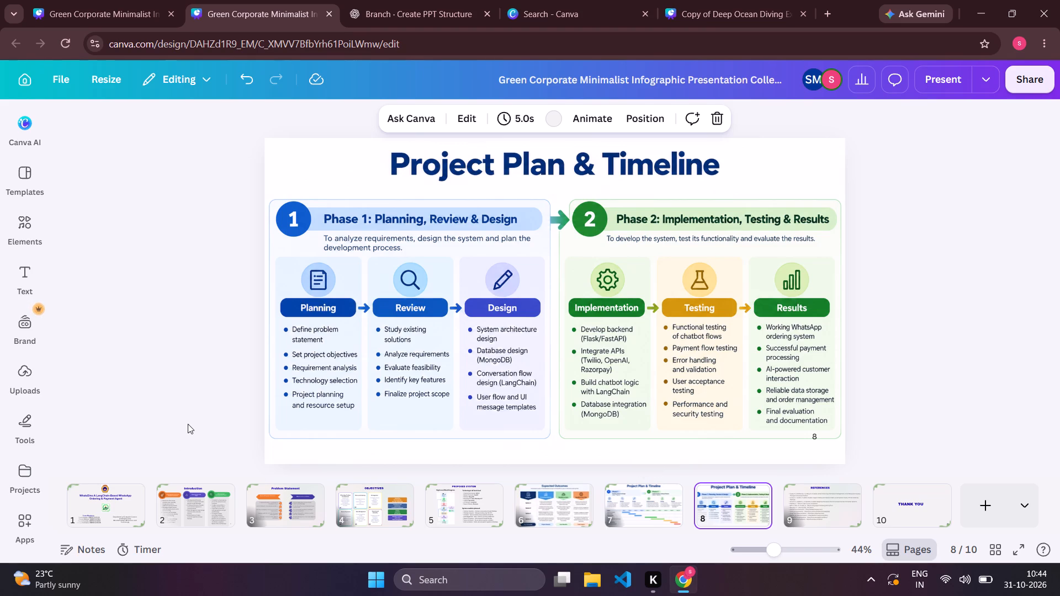
Present the slides in full screen and go back from slide 8 through the earlier slides to the title slide.
{"action": "left_click", "coordinate": [988, 79]}
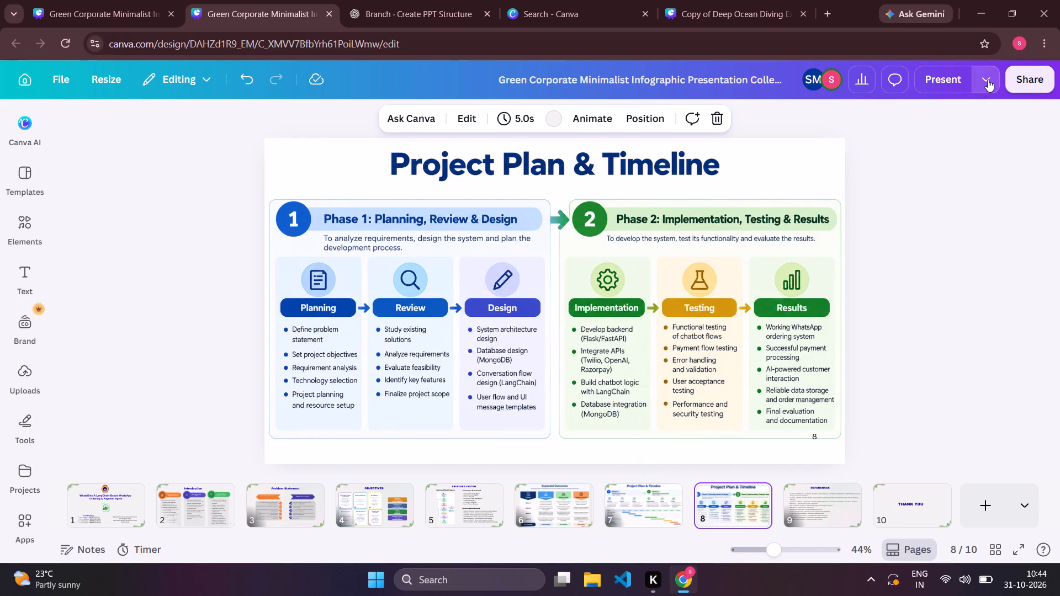
{"action": "left_click", "coordinate": [953, 124]}
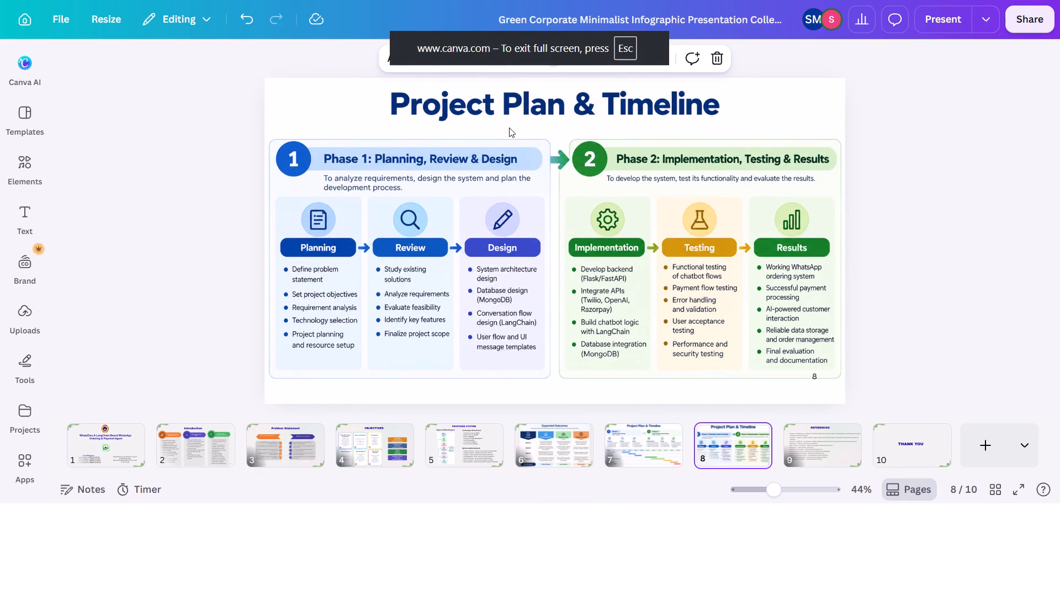
{"action": "key", "text": "Left"}
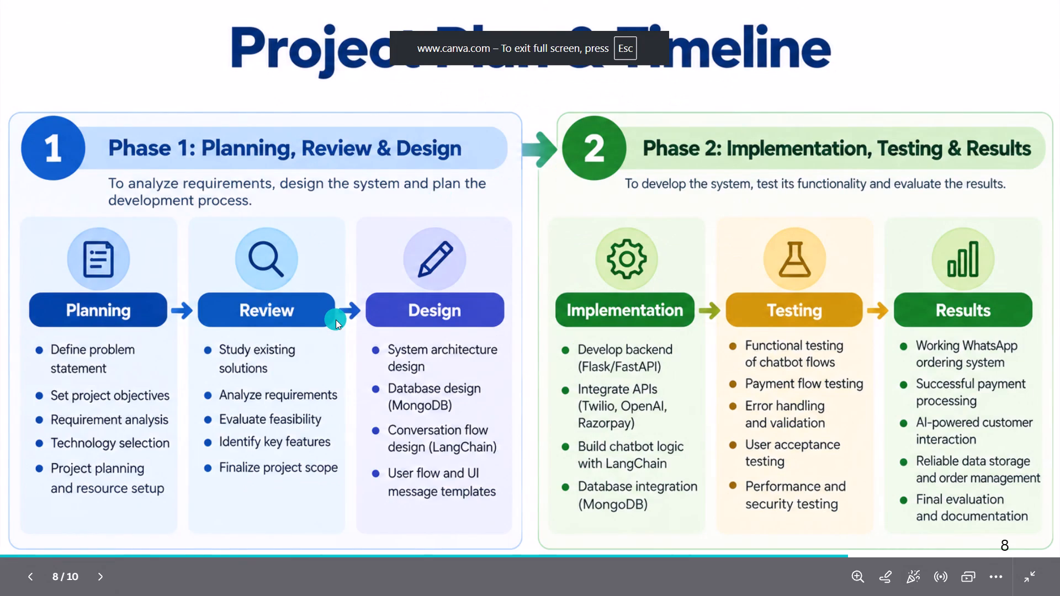
{"action": "key", "text": "Left"}
{"action": "key", "text": "Left"}
{"action": "key", "text": "Left"}
{"action": "key", "text": "Left"}
{"action": "key", "text": "Left"}
{"action": "key", "text": "Left"}
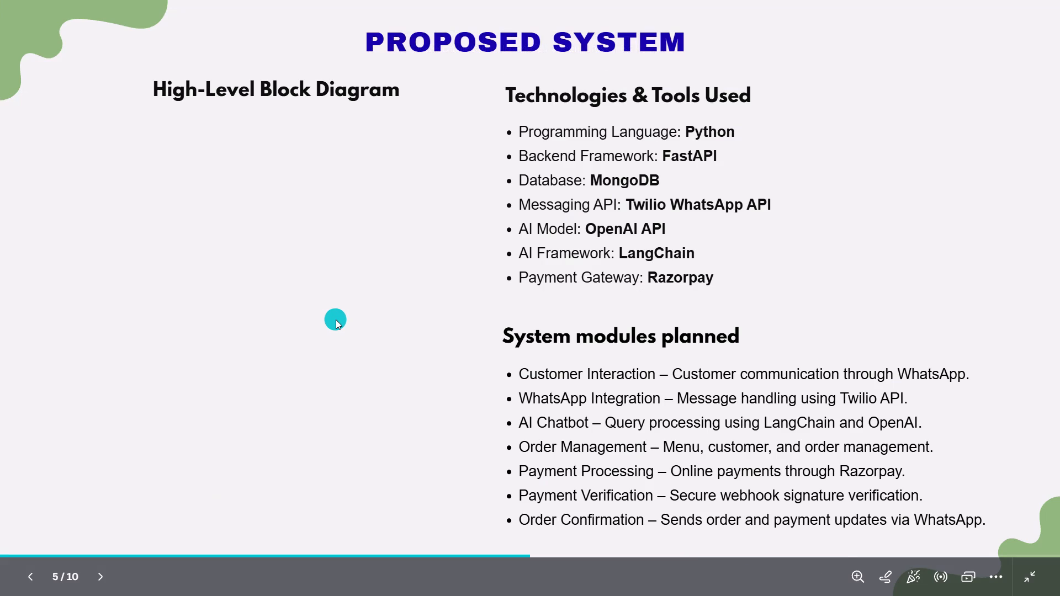
{"action": "key", "text": "Left"}
{"action": "scroll", "coordinate": [336, 320], "scroll_direction": "left", "scroll_amount": 3}
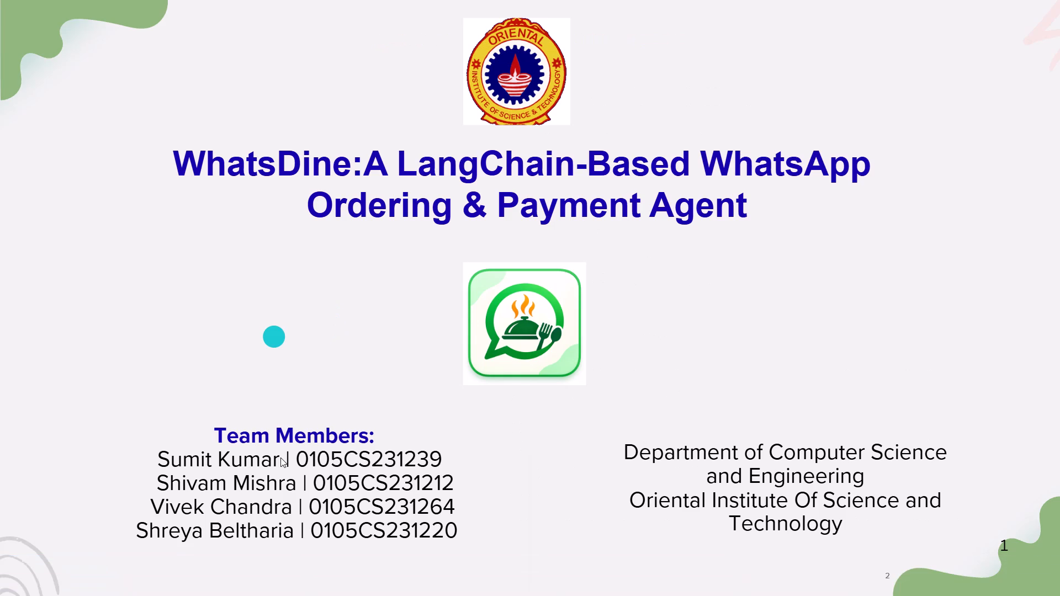
Review the title, Introduction and Problem Statement slides in full screen, returning to the Introduction slide.
{"action": "left_click", "coordinate": [100, 579]}
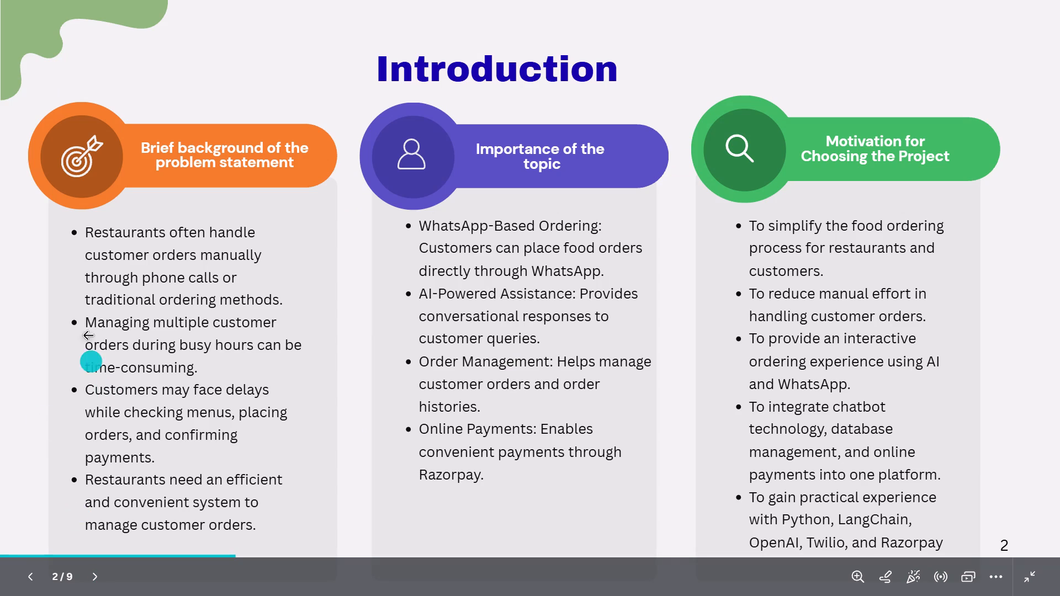
{"action": "left_click_drag", "start_coordinate": [90, 326], "coordinate": [54, 358]}
{"action": "left_click_drag", "start_coordinate": [54, 358], "coordinate": [49, 358]}
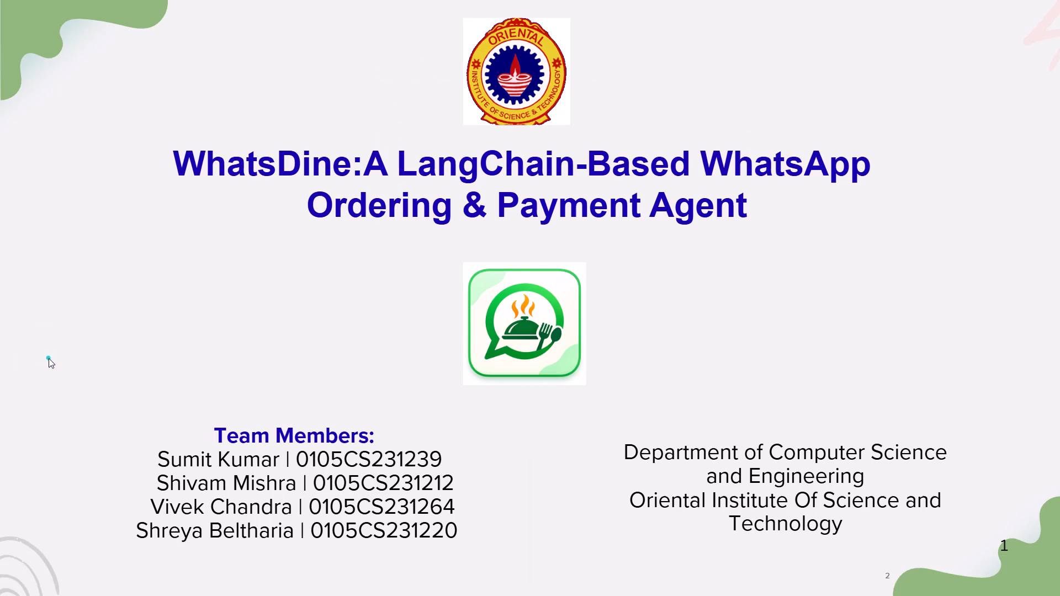
{"action": "double_click", "coordinate": [1052, 280]}
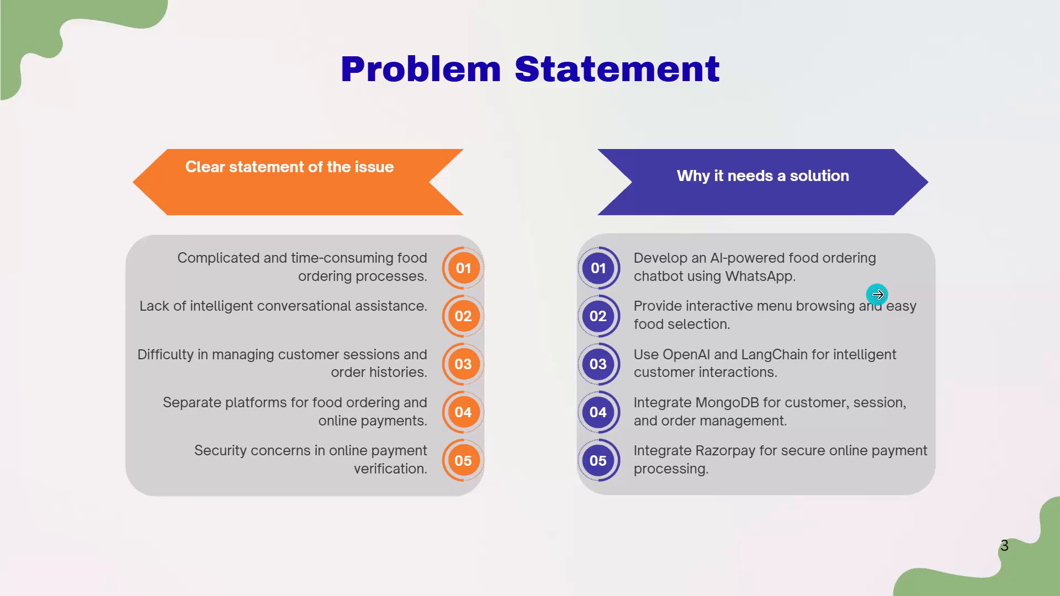
{"action": "key", "text": "Left"}
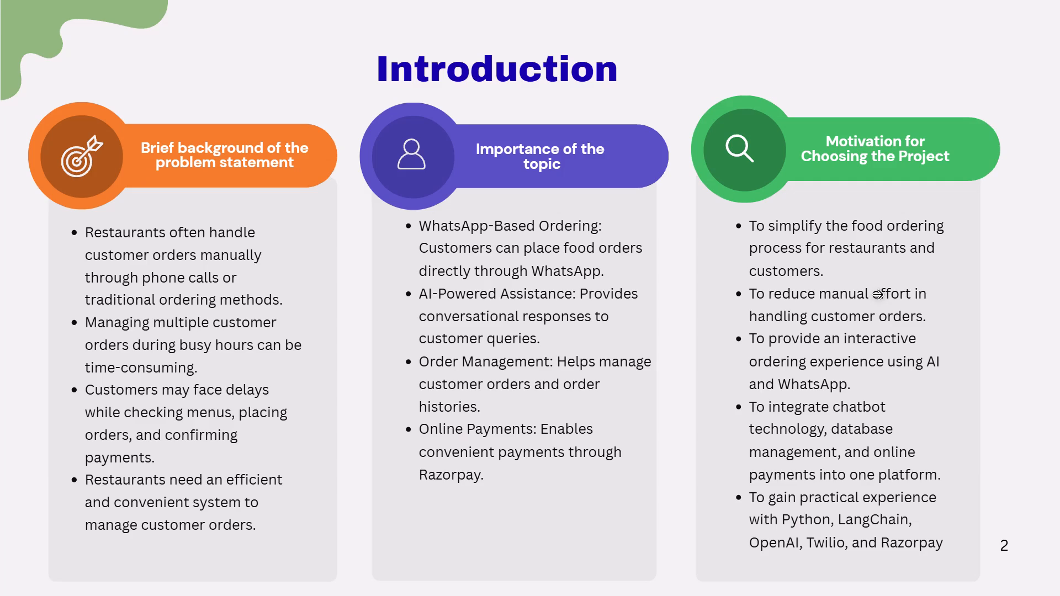
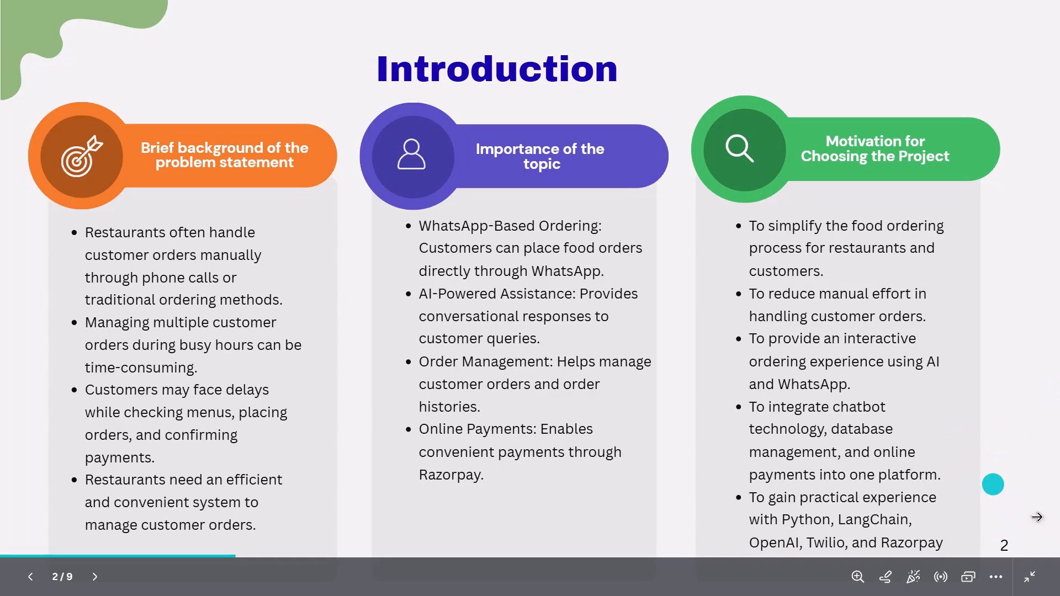
Delete the last bullet, starting "To gain practical experience", from the "Motivation for Choosing the Project" text on the Introduction slide.
{"action": "left_click", "coordinate": [1023, 580]}
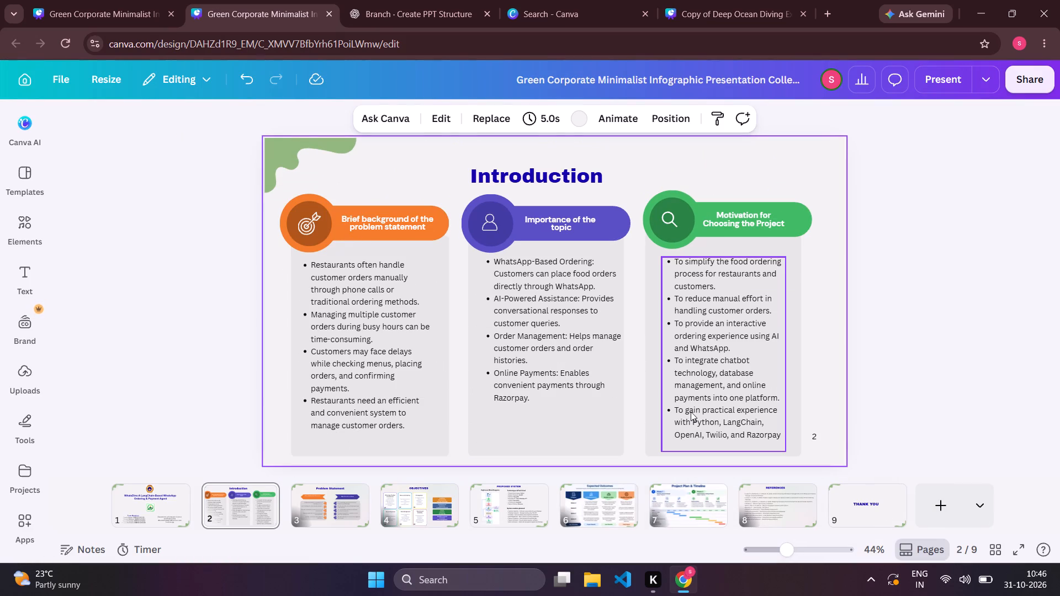
{"action": "left_click", "coordinate": [691, 412]}
{"action": "double_click", "coordinate": [691, 412]}
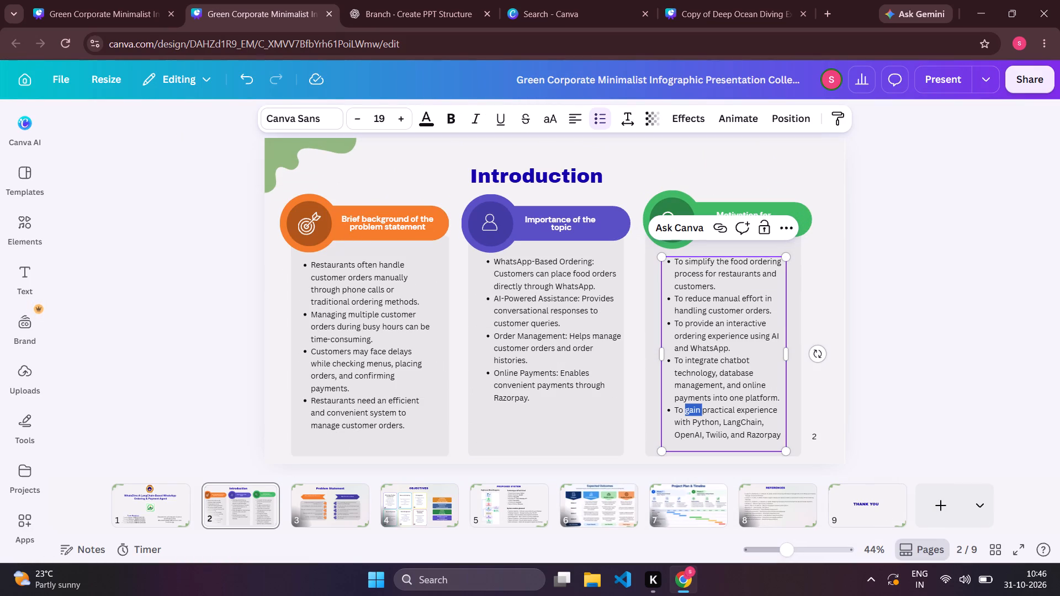
{"action": "left_click_drag", "start_coordinate": [673, 411], "coordinate": [724, 436]}
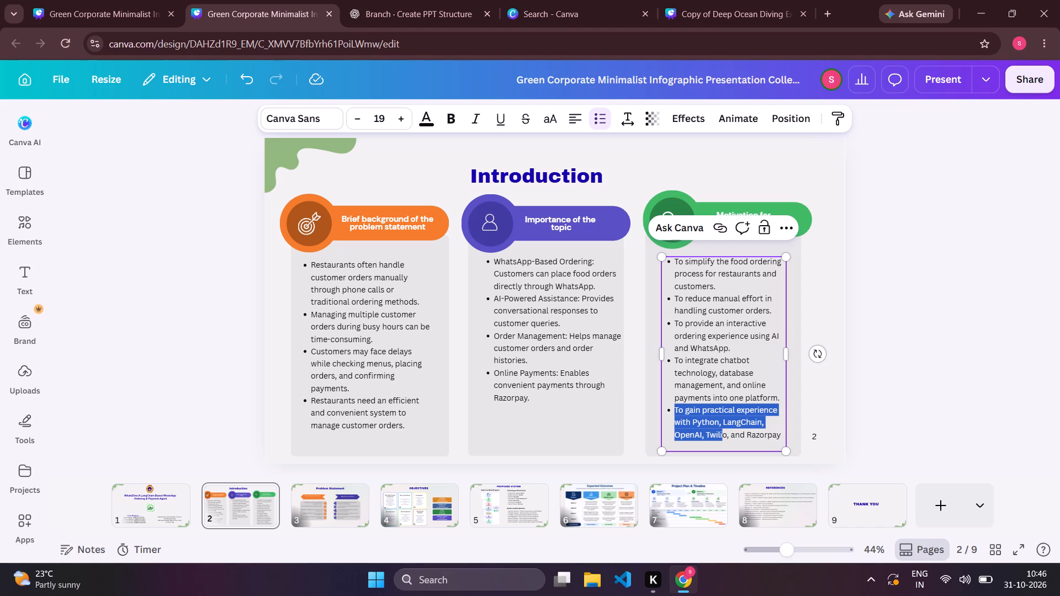
{"action": "key", "text": "BackSpace"}
{"action": "key", "text": "BackSpace"}
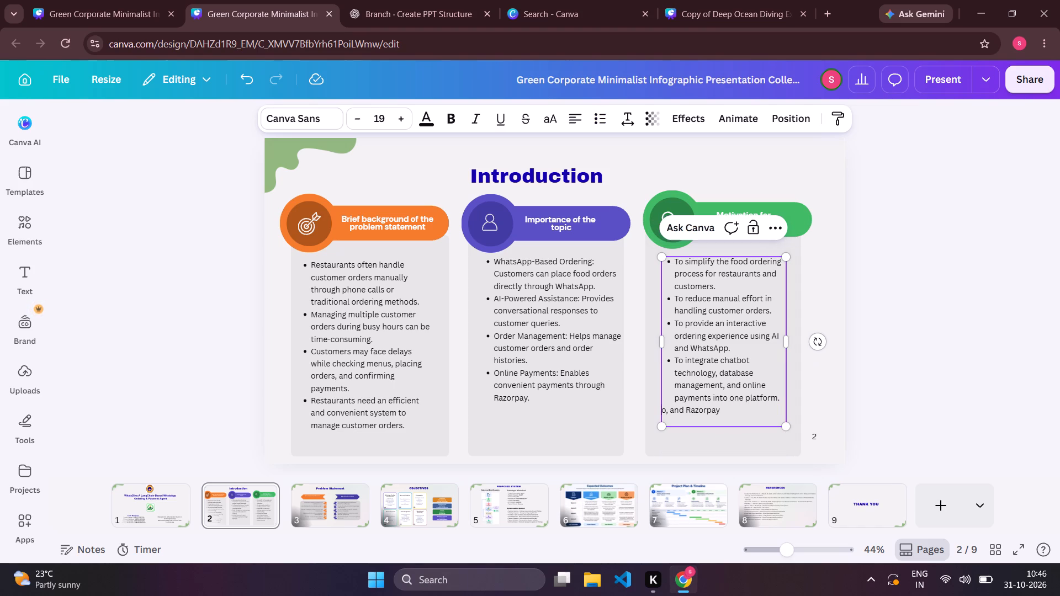
{"action": "key", "text": "Right"}
{"action": "key", "text": "Right"}
{"action": "key", "text": "Right"}
{"action": "key", "text": "Right"}
{"action": "key", "text": "Right"}
{"action": "key", "text": "Right"}
{"action": "key", "text": "Right"}
{"action": "key", "text": "Right"}
{"action": "key", "text": "Right"}
{"action": "key", "text": "Right"}
{"action": "key", "text": "Right"}
{"action": "key", "text": "Right"}
{"action": "key", "text": "Right"}
{"action": "key", "text": "Right"}
{"action": "key", "text": "Right"}
{"action": "key", "text": "Right"}
{"action": "key", "text": "Right"}
{"action": "key", "text": "Right"}
{"action": "key", "text": "Right"}
{"action": "key", "text": "Right"}
{"action": "key", "text": "Right"}
{"action": "key", "text": "Right"}
{"action": "key", "text": "Left"}
{"action": "key", "text": "Left"}
{"action": "key", "text": "BackSpace"}
{"action": "key", "text": "BackSpace"}
{"action": "key", "text": "BackSpace"}
{"action": "key", "text": "BackSpace"}
{"action": "key", "text": "BackSpace"}
{"action": "key", "text": "BackSpace"}
{"action": "key", "text": "BackSpace"}
{"action": "key", "text": "BackSpace"}
{"action": "key", "text": "BackSpace"}
{"action": "key", "text": "BackSpace"}
{"action": "key", "text": "BackSpace"}
{"action": "key", "text": "BackSpace"}
{"action": "key", "text": "BackSpace"}
{"action": "key", "text": "BackSpace"}
{"action": "key", "text": "BackSpace"}
{"action": "key", "text": "BackSpace"}
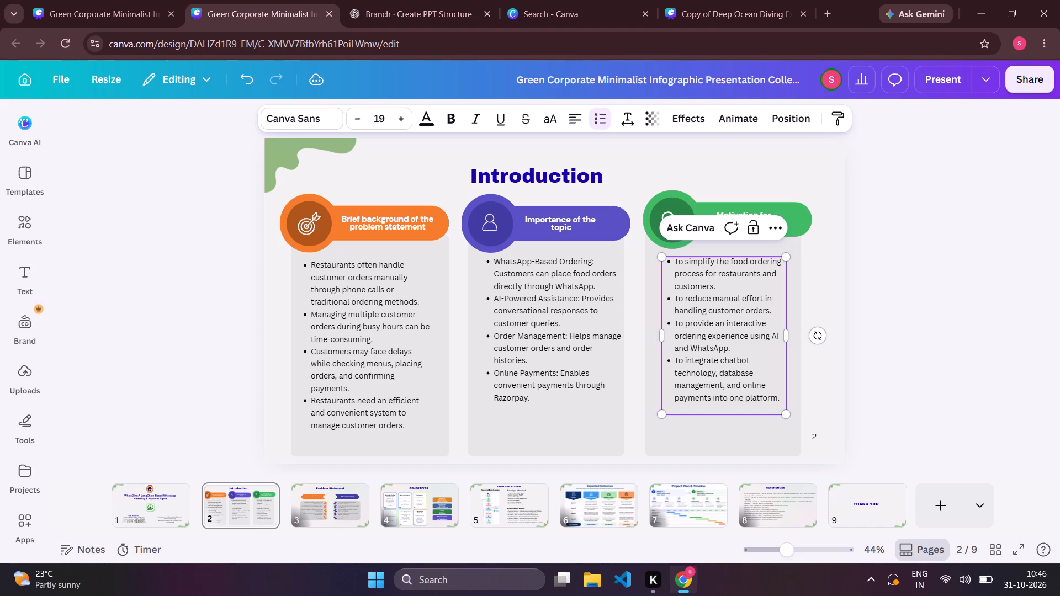
{"action": "left_click", "coordinate": [108, 366]}
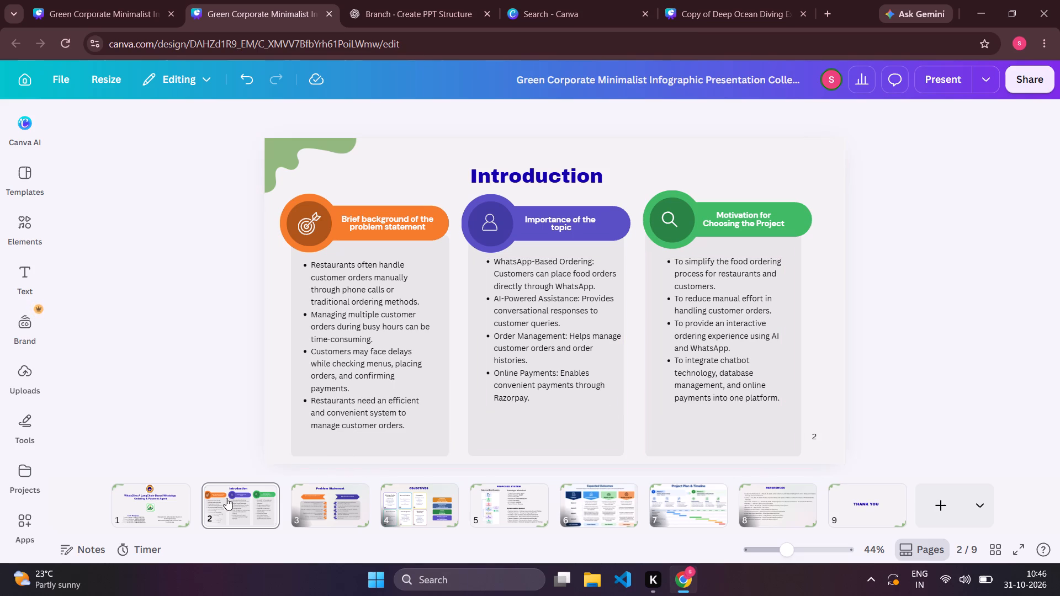
Enlarge the green food-and-chat logo on the title slide to nearly the slide's full height and position it around the slide's middle.
{"action": "left_click", "coordinate": [147, 509]}
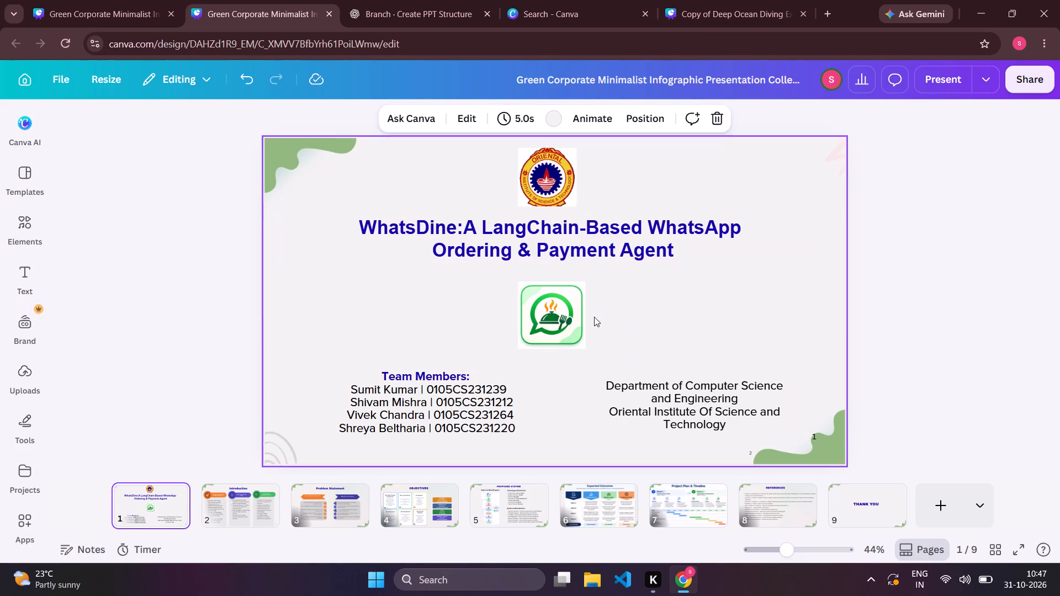
{"action": "left_click", "coordinate": [550, 323]}
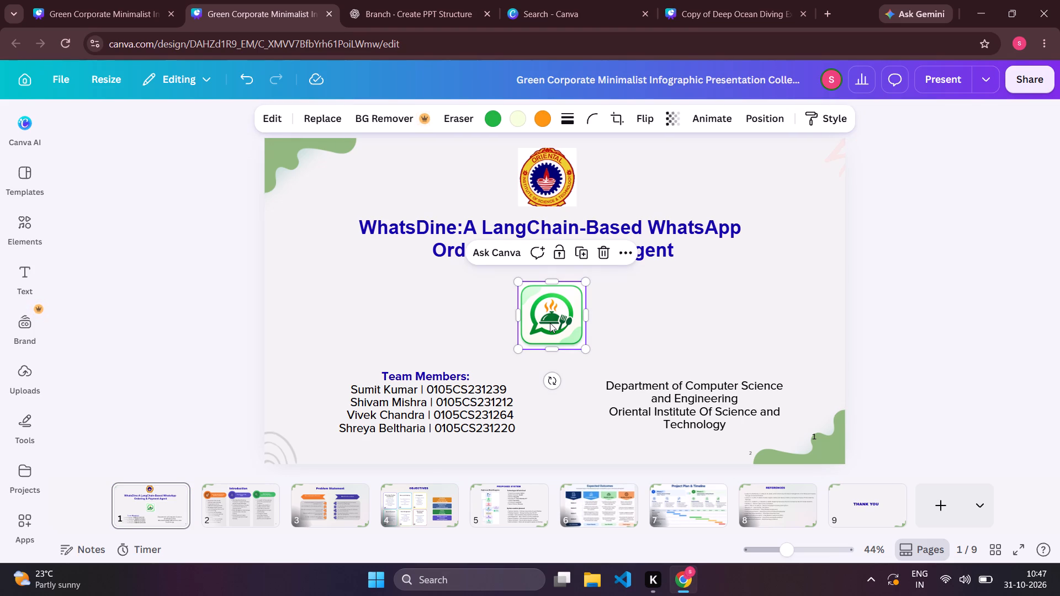
{"action": "left_click_drag", "start_coordinate": [518, 281], "coordinate": [456, 228]}
{"action": "left_click_drag", "start_coordinate": [456, 228], "coordinate": [353, 182]}
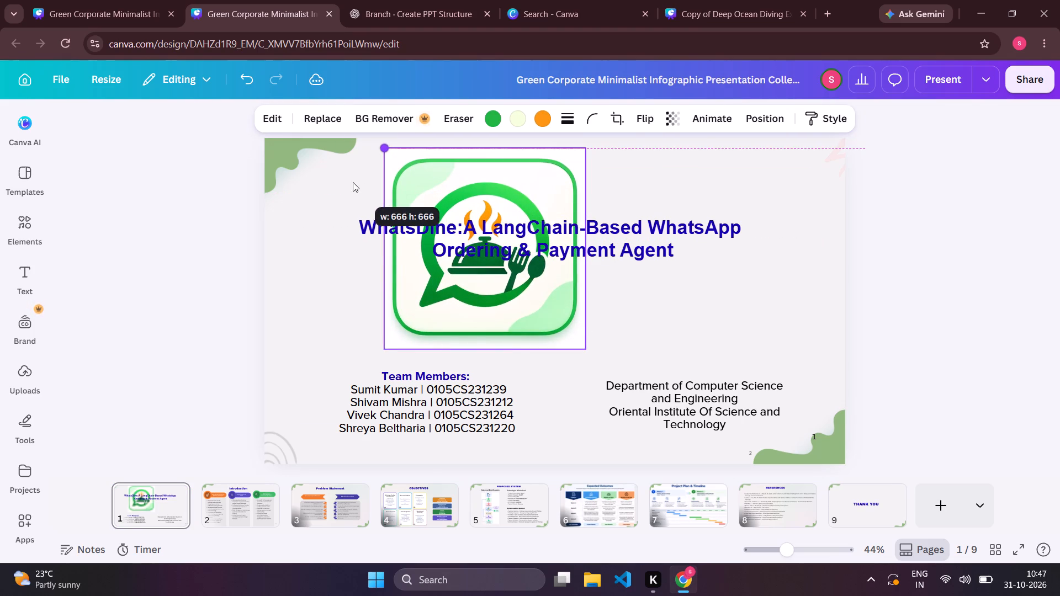
{"action": "left_click_drag", "start_coordinate": [587, 349], "coordinate": [603, 361]}
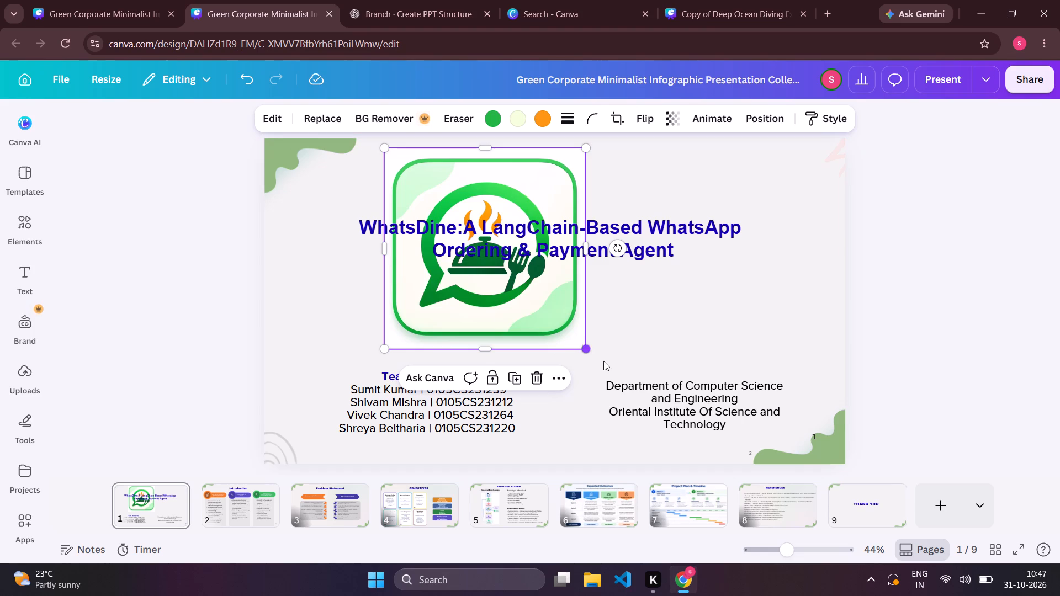
{"action": "left_click_drag", "start_coordinate": [603, 361], "coordinate": [752, 397]}
{"action": "left_click_drag", "start_coordinate": [552, 287], "coordinate": [575, 293]}
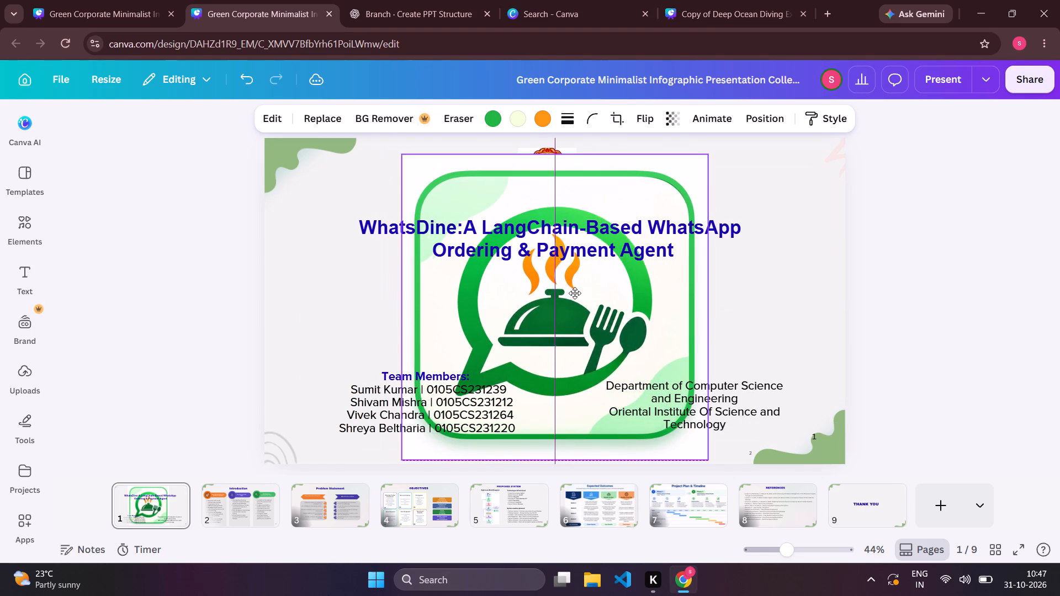
{"action": "left_click_drag", "start_coordinate": [575, 293], "coordinate": [574, 305]}
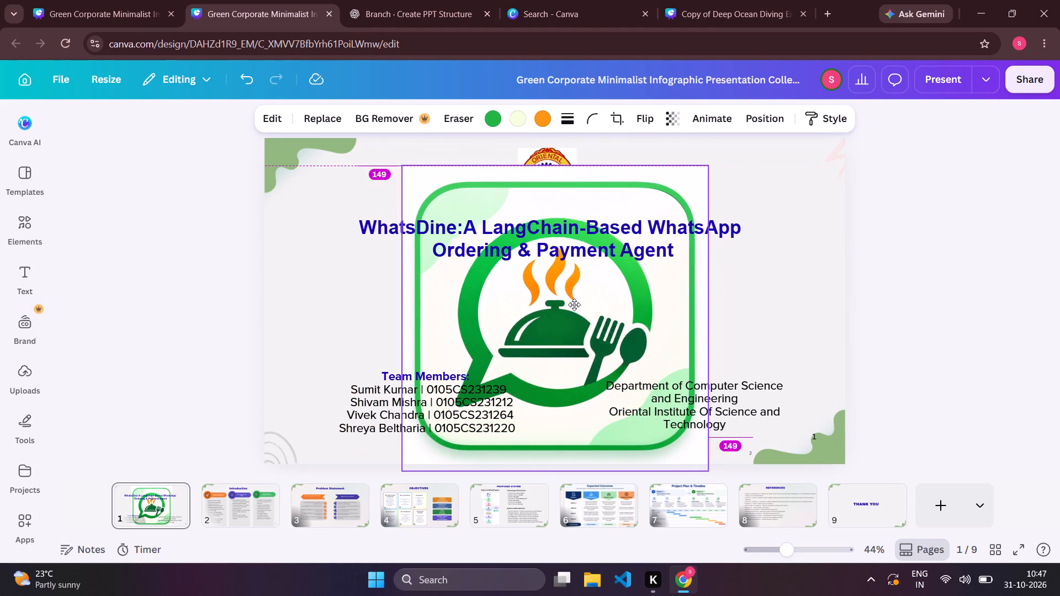
{"action": "left_click_drag", "start_coordinate": [574, 305], "coordinate": [574, 305]}
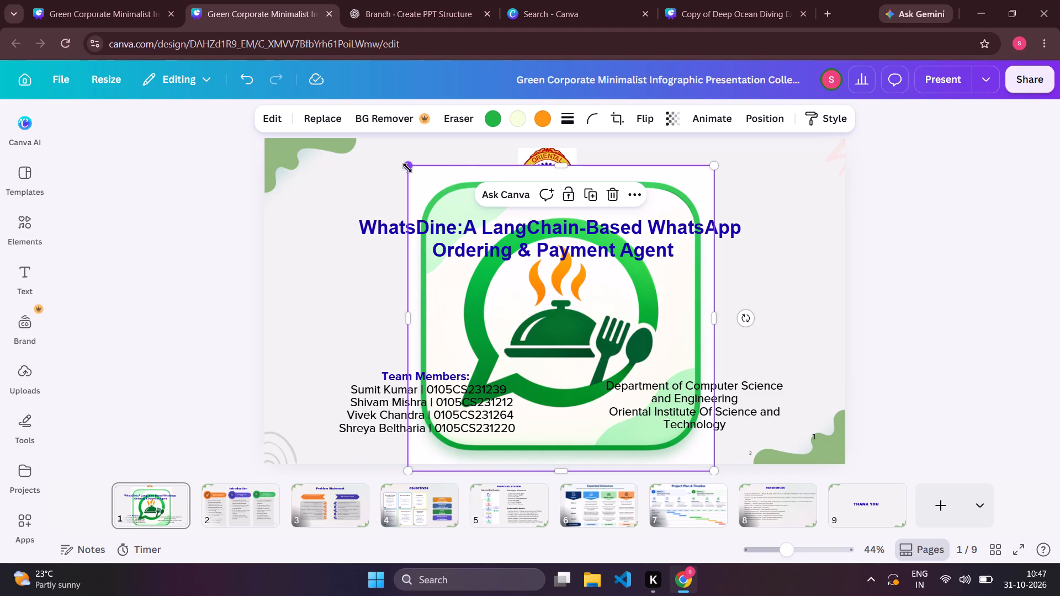
Shrink the large green food-and-chat logo on the title slide and place it below the college emblem.
{"action": "left_click_drag", "start_coordinate": [406, 167], "coordinate": [442, 214]}
{"action": "left_click_drag", "start_coordinate": [555, 313], "coordinate": [576, 332]}
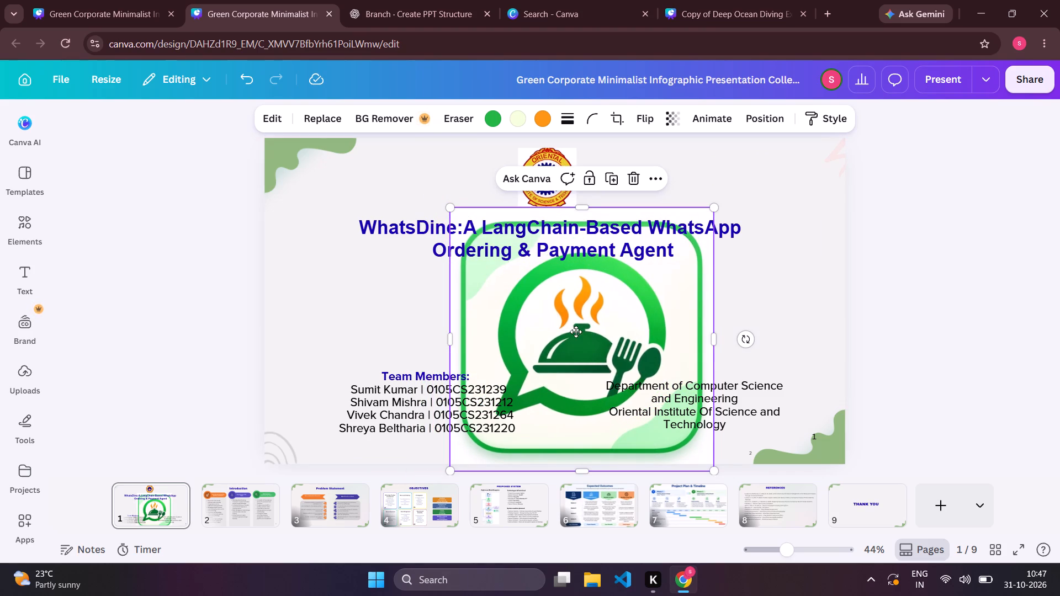
{"action": "left_click_drag", "start_coordinate": [576, 332], "coordinate": [545, 318]}
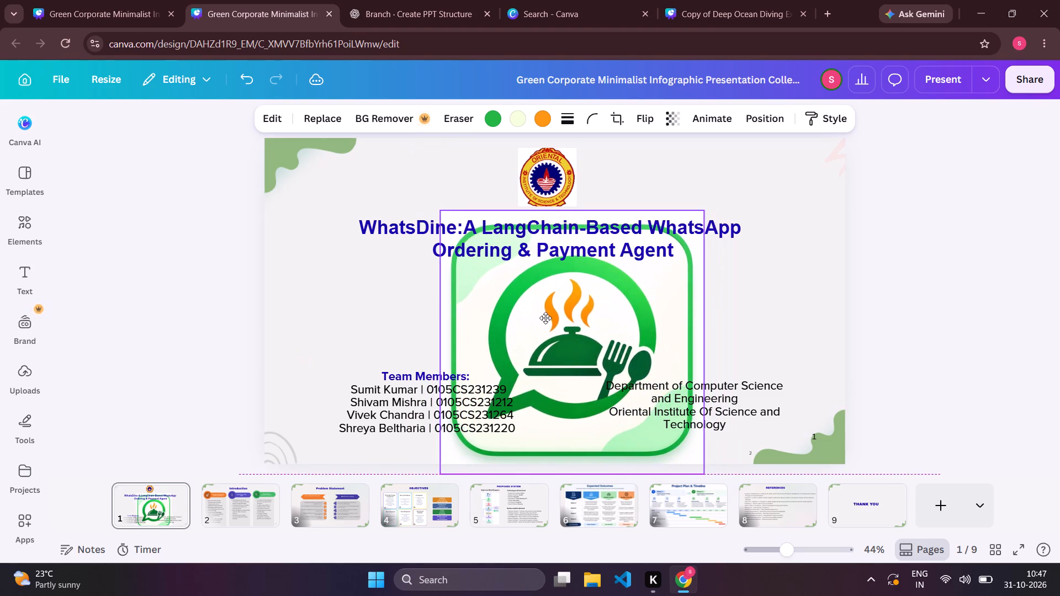
{"action": "left_click_drag", "start_coordinate": [545, 318], "coordinate": [557, 315]}
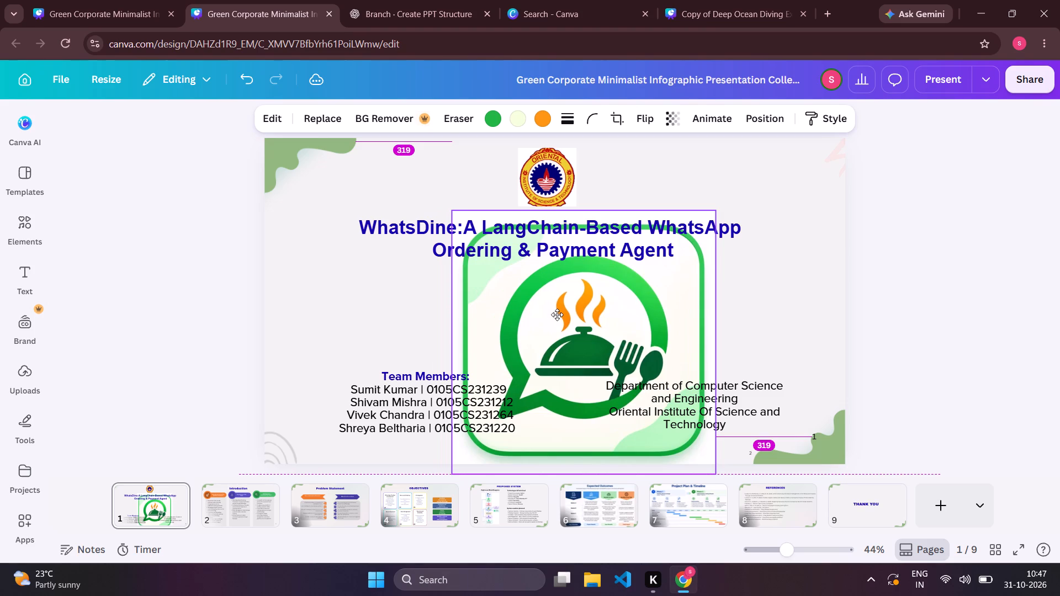
{"action": "left_click_drag", "start_coordinate": [557, 315], "coordinate": [548, 315]}
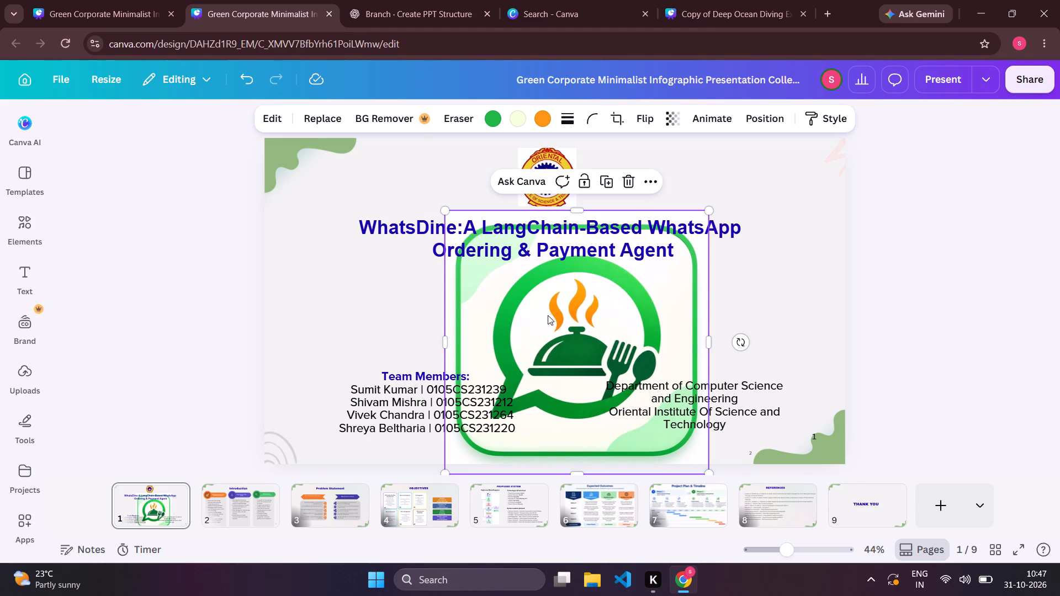
Fade the green logo on the title slide by setting its transparency to 17.
{"action": "left_click", "coordinate": [679, 116]}
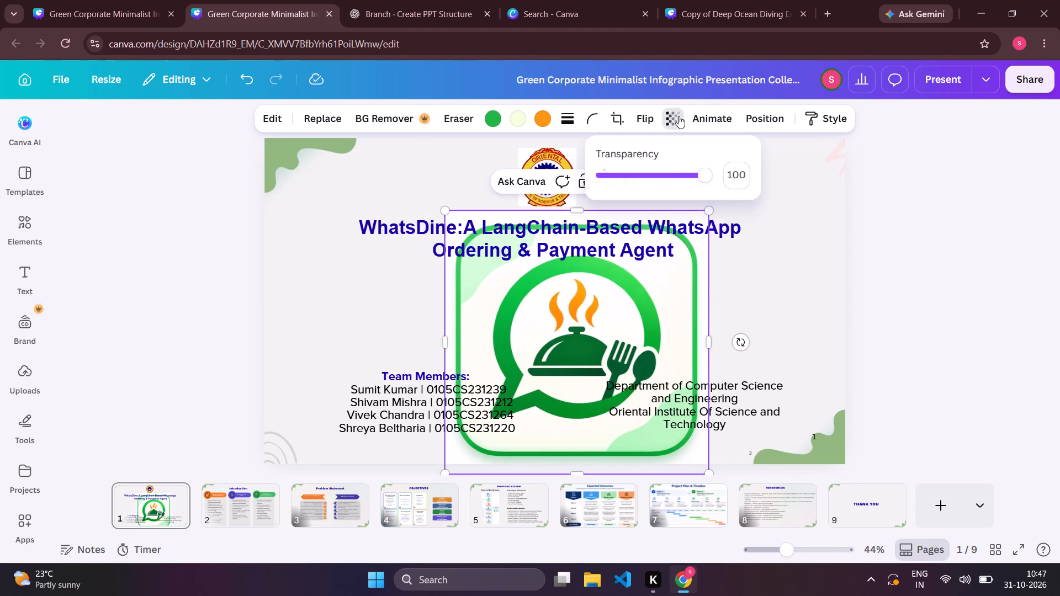
{"action": "left_click_drag", "start_coordinate": [676, 176], "coordinate": [619, 187]}
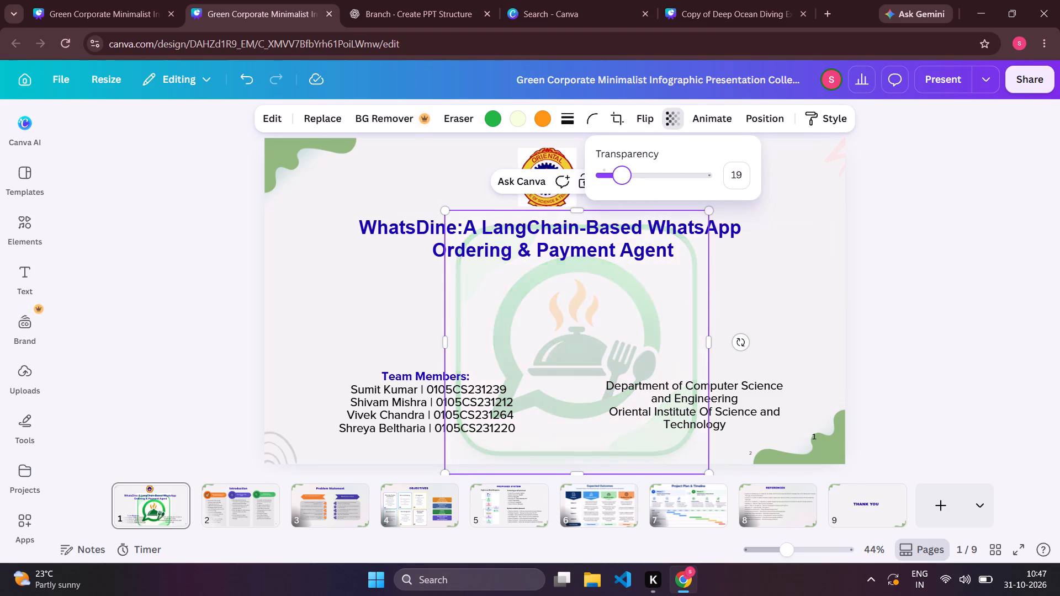
{"action": "left_click_drag", "start_coordinate": [619, 187], "coordinate": [617, 187]}
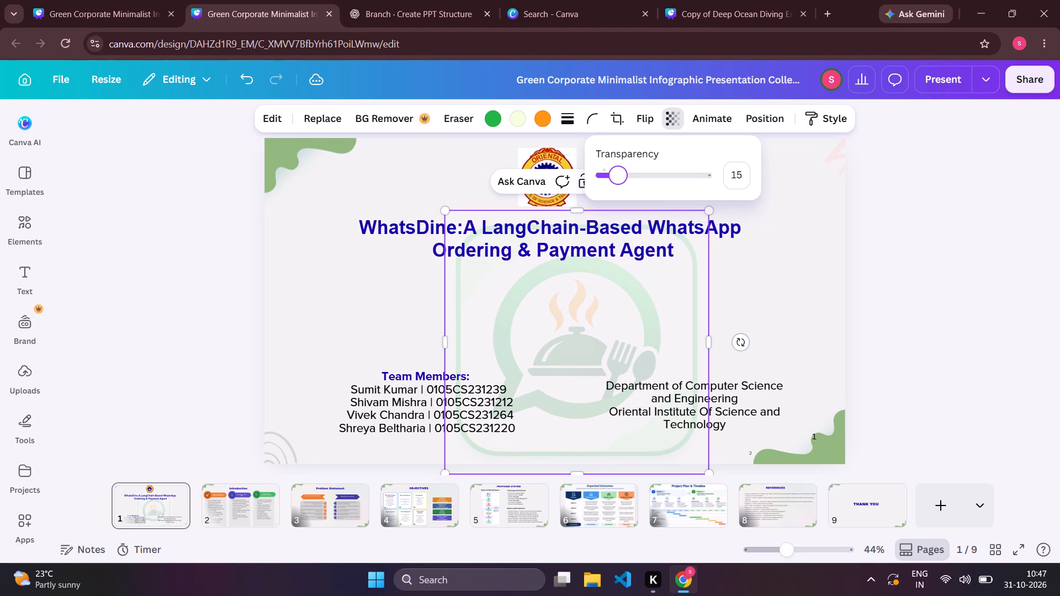
{"action": "left_click", "coordinate": [617, 187]}
{"action": "key", "text": "Right"}
{"action": "key", "text": "Right"}
{"action": "key", "text": "Right"}
{"action": "key", "text": "Right"}
{"action": "key", "text": "Right"}
{"action": "key", "text": "Right"}
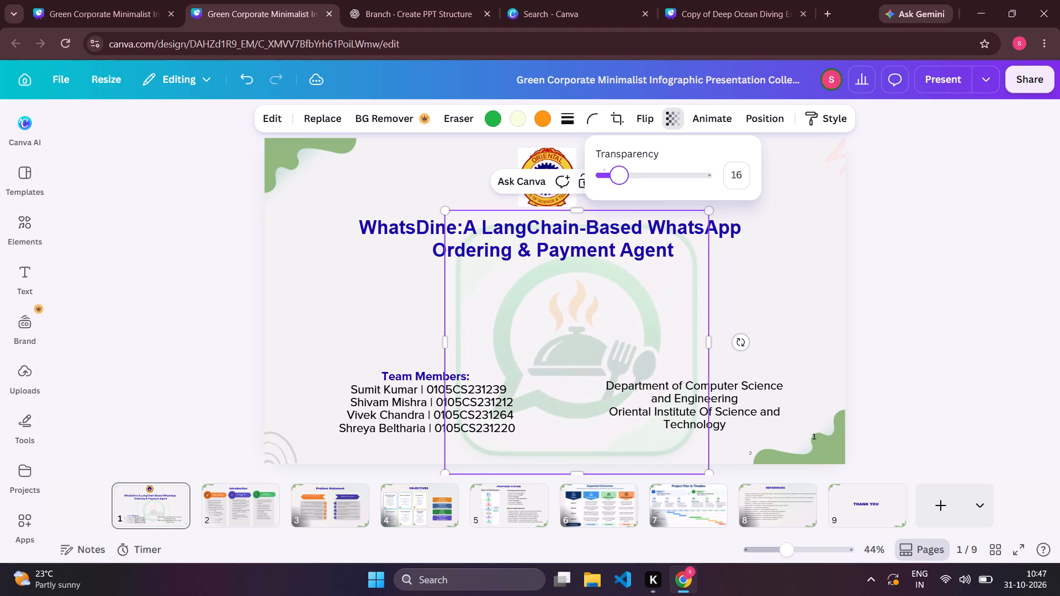
{"action": "key", "text": "Right"}
{"action": "key", "text": "Left"}
{"action": "left_click", "coordinate": [810, 330]}
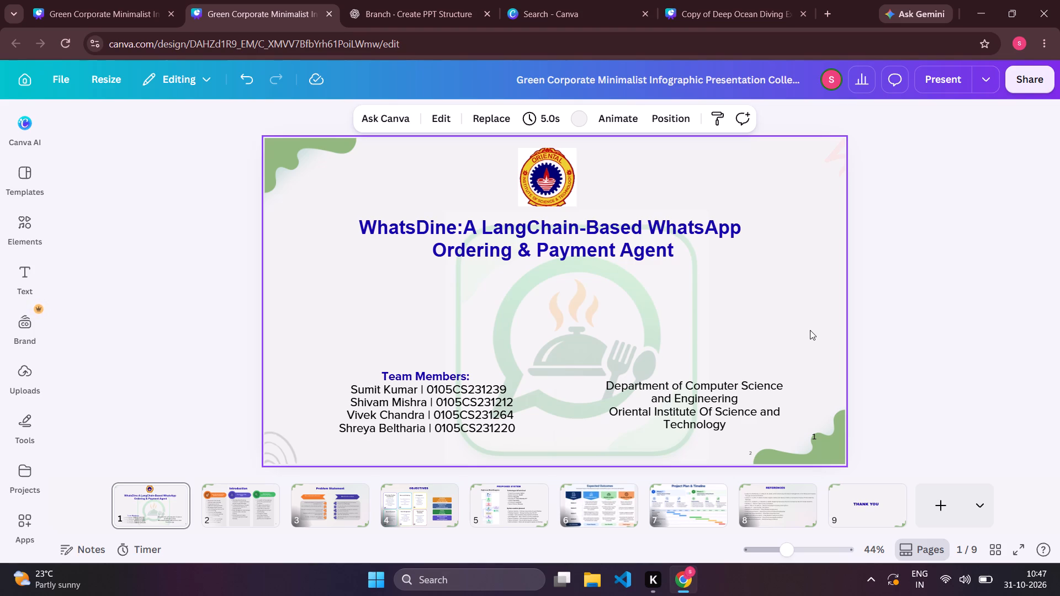
Check the title slide in full screen, then centre the faded logo horizontally and raise it behind the title text.
{"action": "key", "text": "F11"}
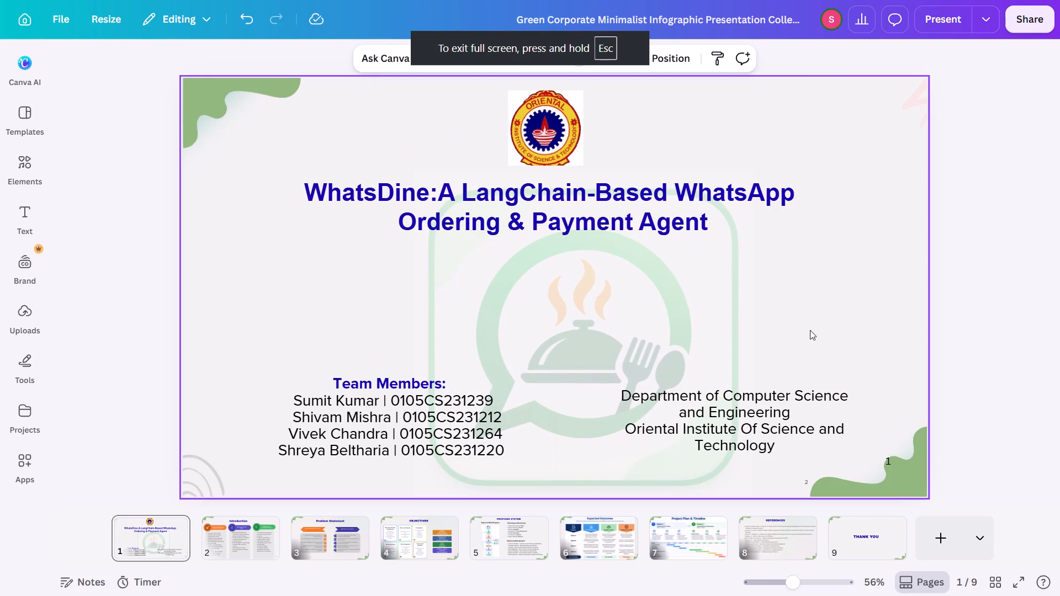
{"action": "key", "text": "F11"}
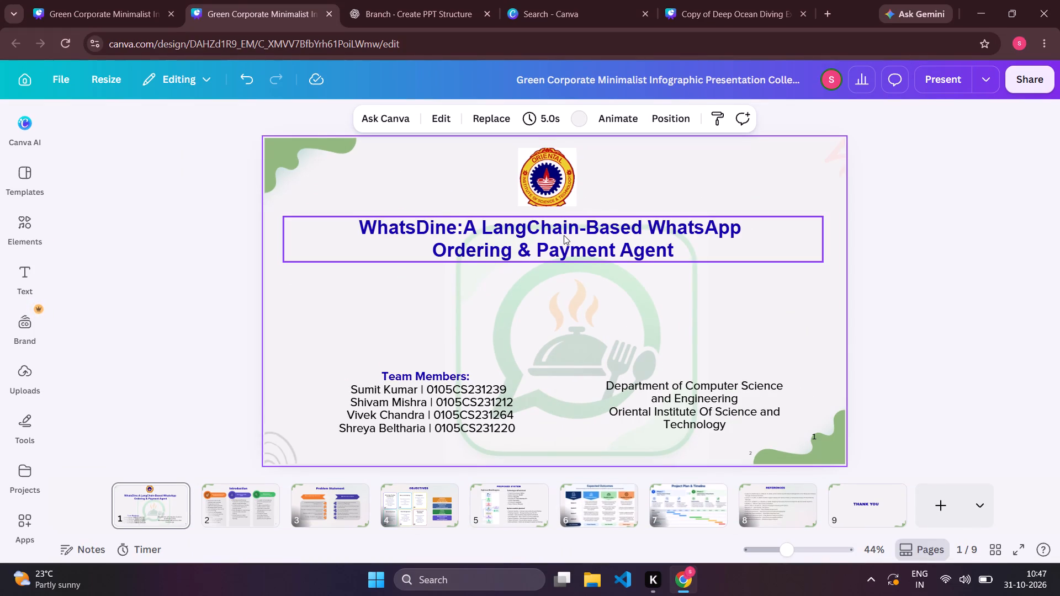
{"action": "left_click", "coordinate": [587, 313]}
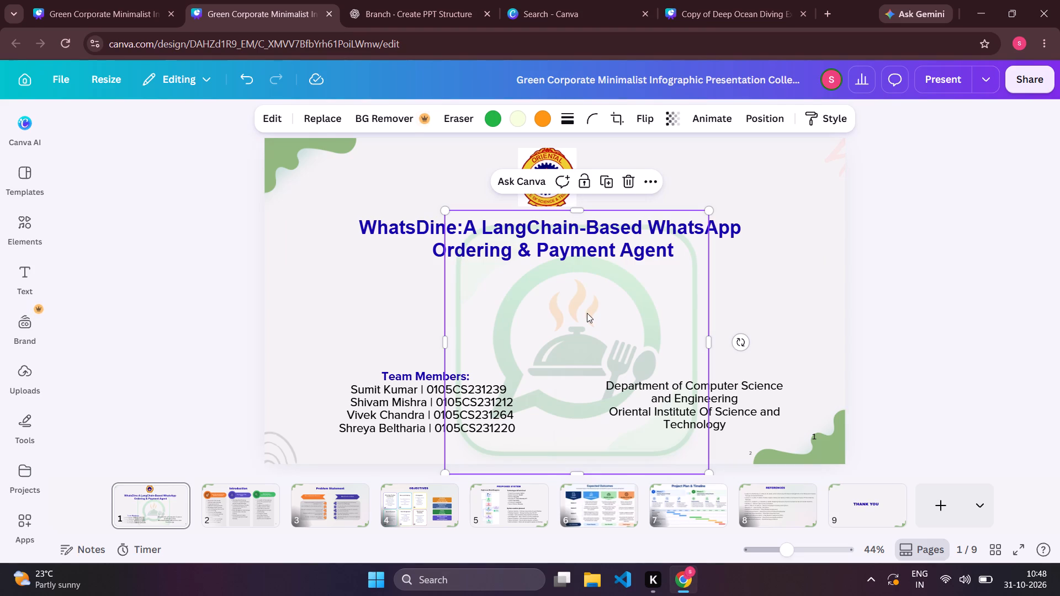
{"action": "left_click_drag", "start_coordinate": [587, 313], "coordinate": [562, 314]}
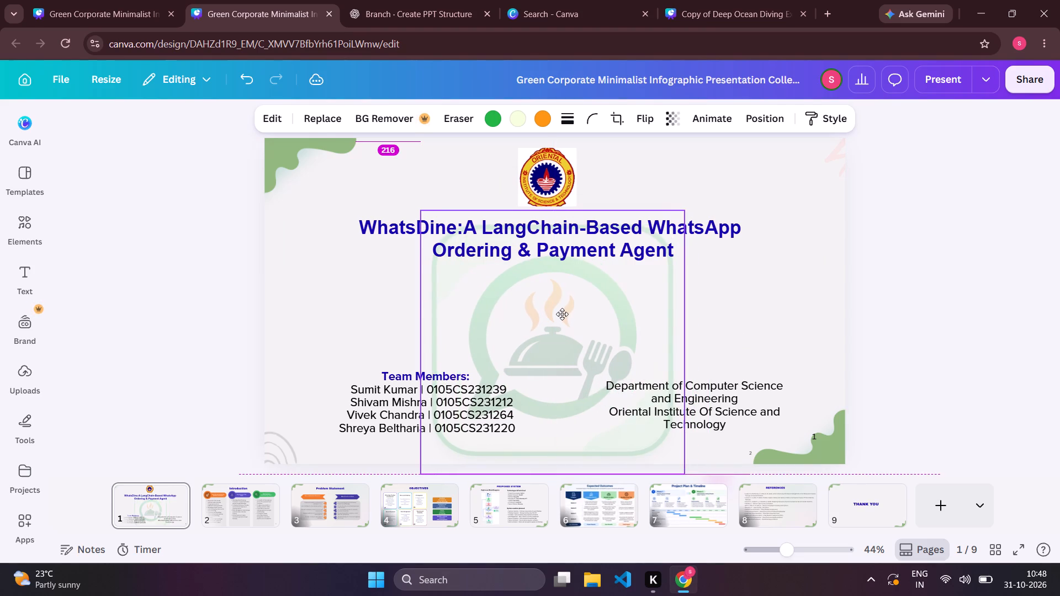
{"action": "left_click_drag", "start_coordinate": [562, 314], "coordinate": [564, 313]}
{"action": "left_click_drag", "start_coordinate": [564, 313], "coordinate": [564, 299]}
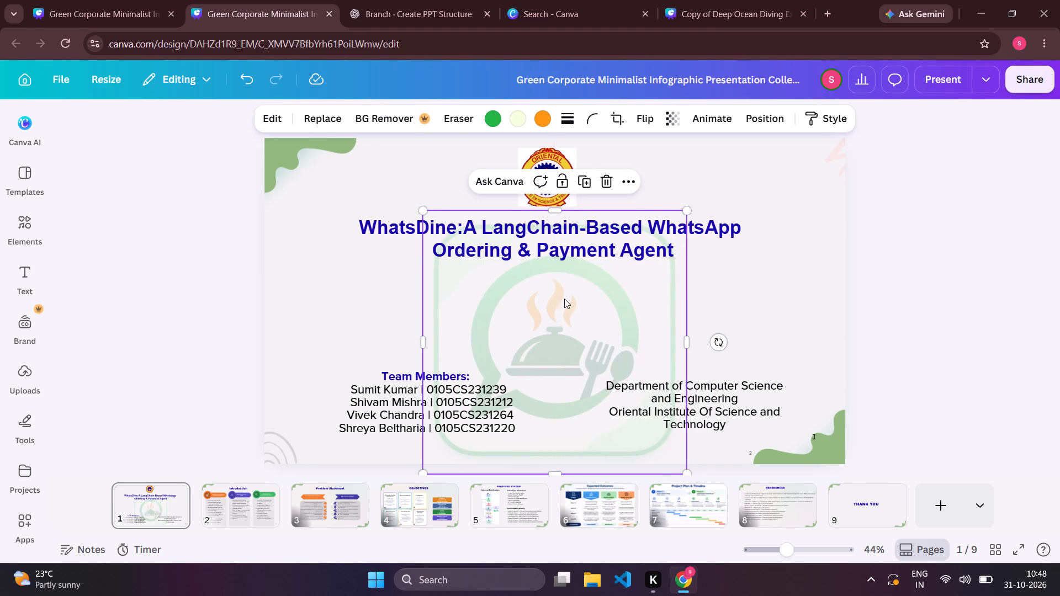
{"action": "left_click_drag", "start_coordinate": [564, 299], "coordinate": [565, 267]}
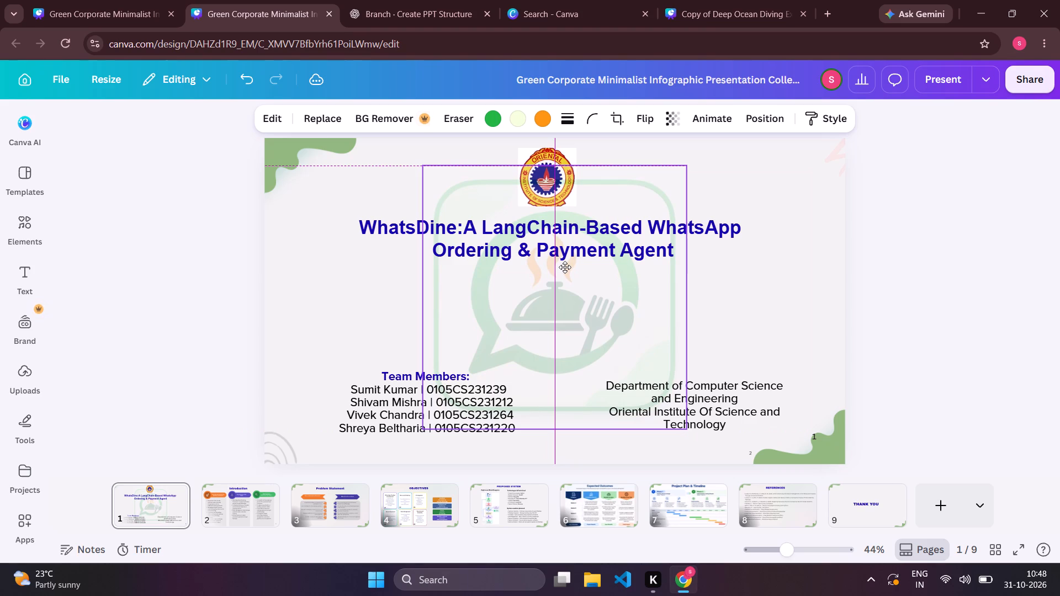
{"action": "left_click_drag", "start_coordinate": [565, 267], "coordinate": [565, 272]}
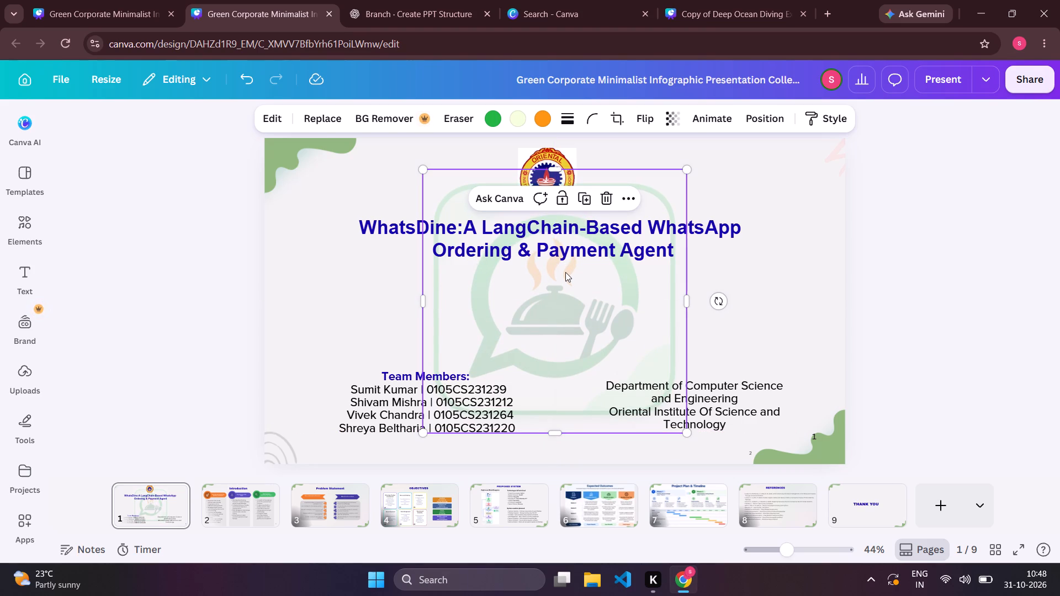
Move the "Team Members" text block on the title slide slightly up and to the left.
{"action": "left_click", "coordinate": [415, 408]}
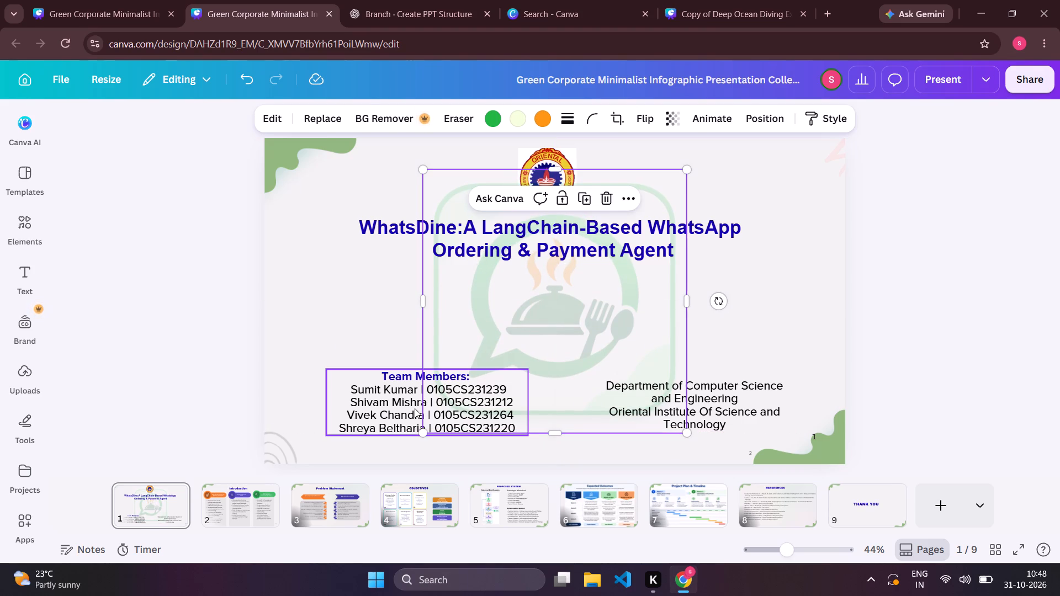
{"action": "left_click", "coordinate": [415, 408]}
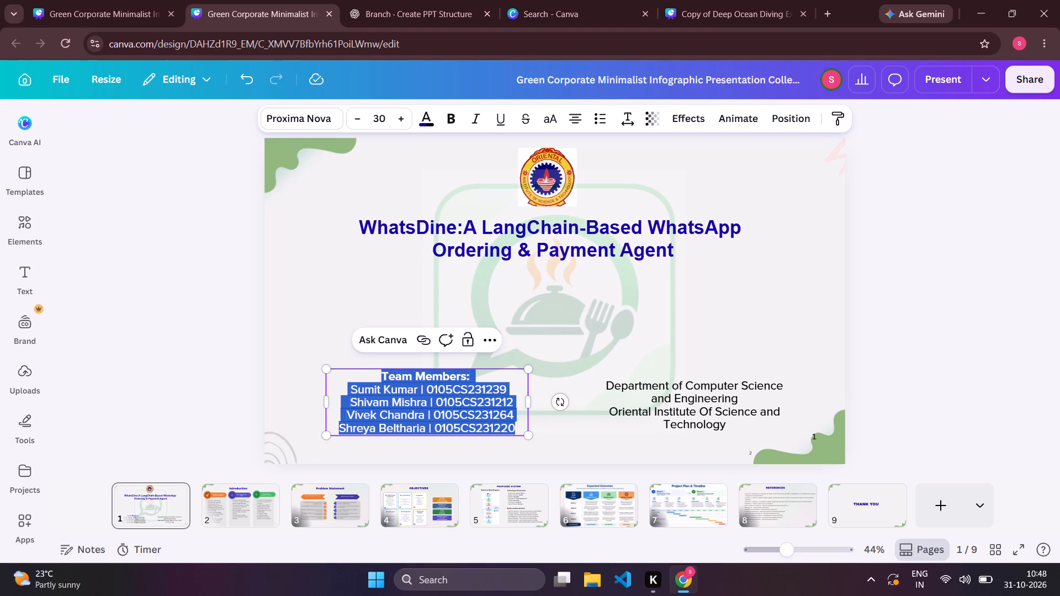
{"action": "key", "text": "Up"}
{"action": "key", "text": "Up"}
{"action": "key", "text": "Up"}
{"action": "key", "text": "Up"}
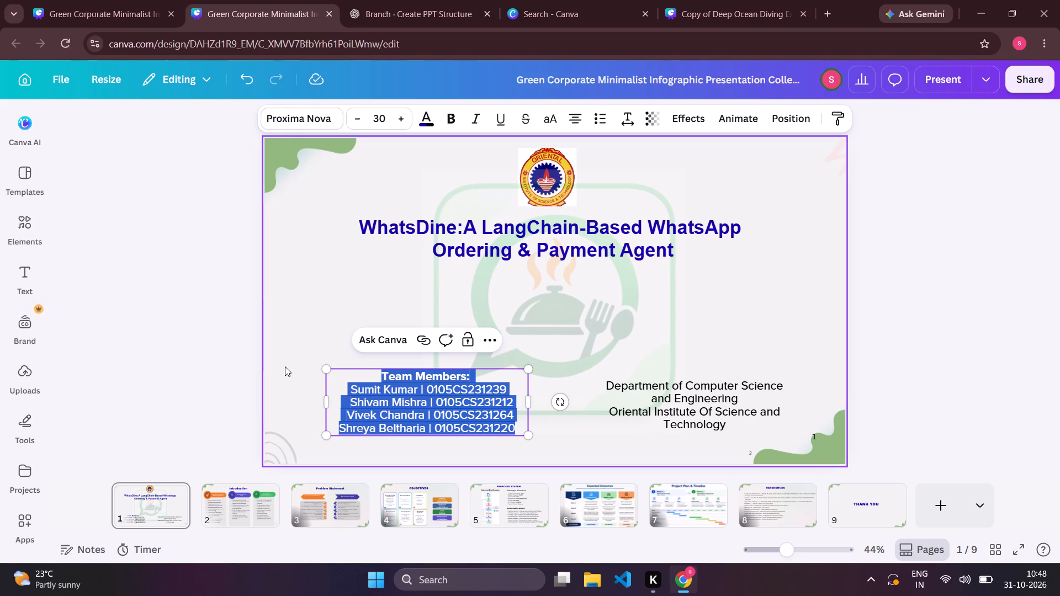
{"action": "left_click", "coordinate": [285, 366]}
{"action": "left_click", "coordinate": [389, 384]}
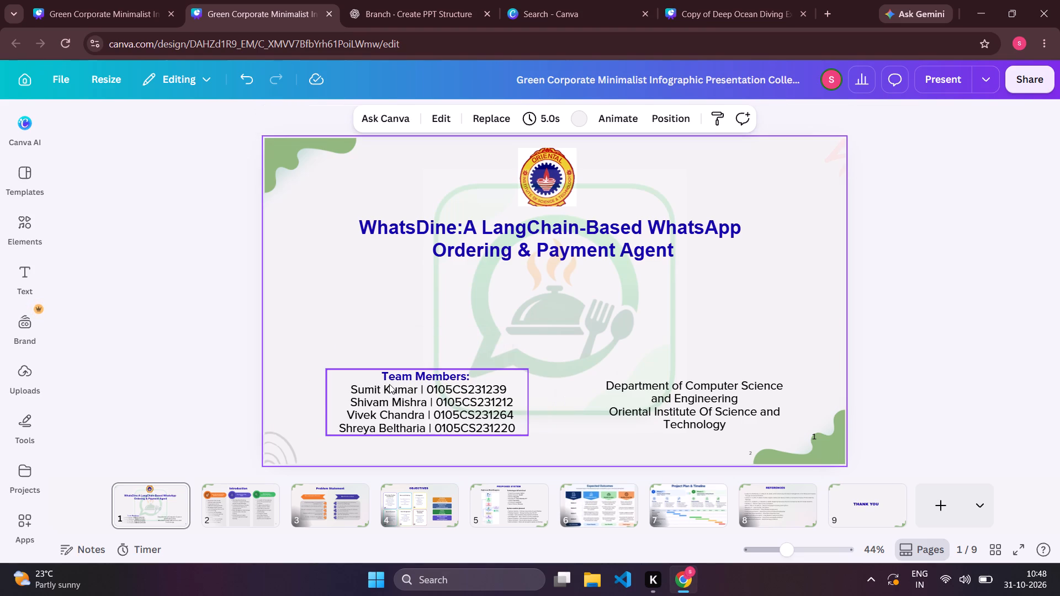
{"action": "left_click_drag", "start_coordinate": [389, 384], "coordinate": [369, 371]}
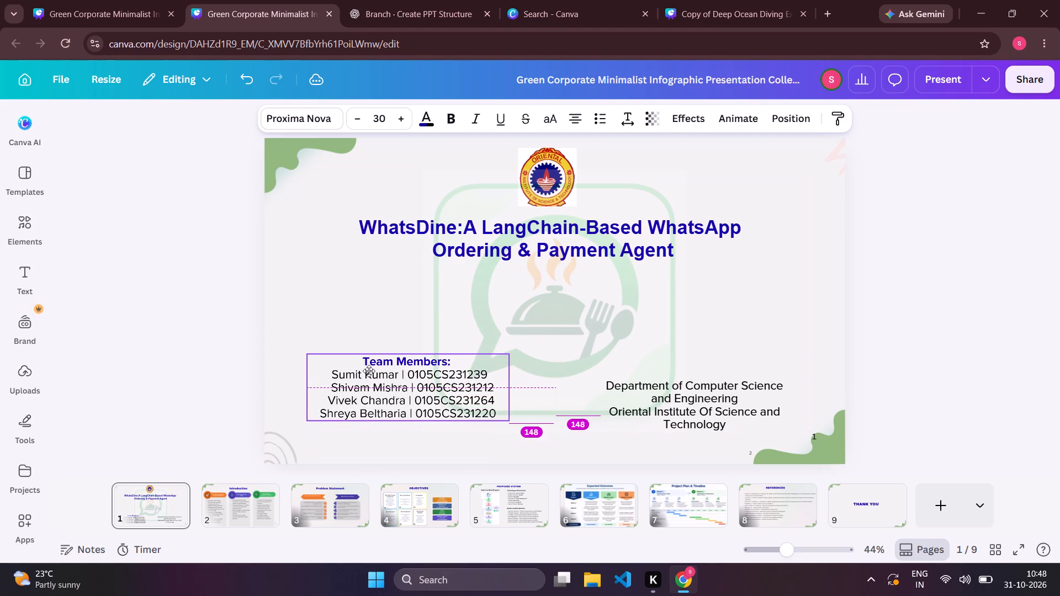
Nudge the "Team Members" text block on the title slide a little further to the left.
{"action": "left_click_drag", "start_coordinate": [369, 371], "coordinate": [367, 370]}
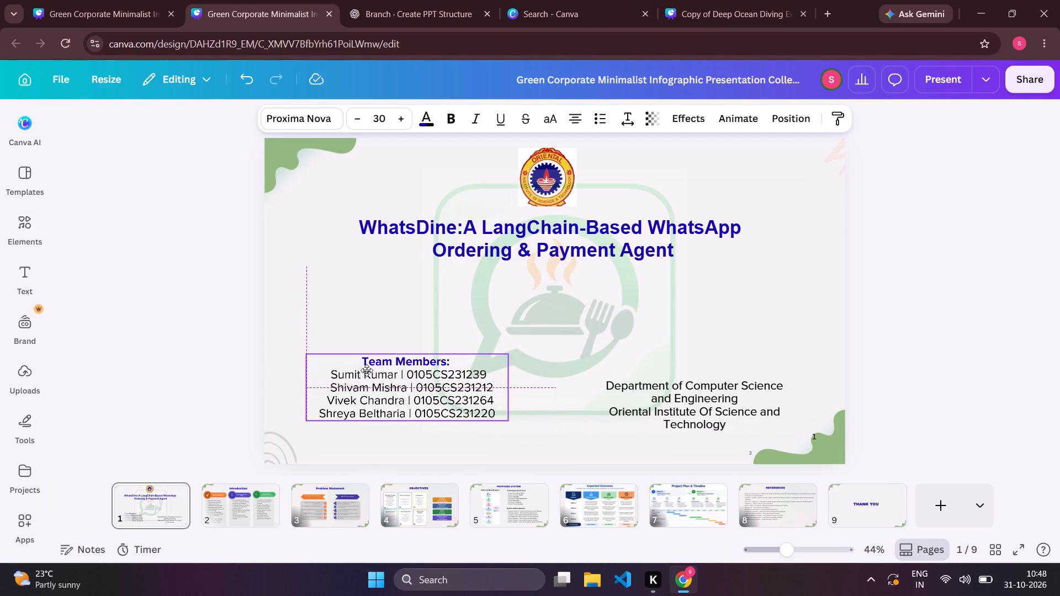
{"action": "left_click_drag", "start_coordinate": [367, 370], "coordinate": [362, 370]}
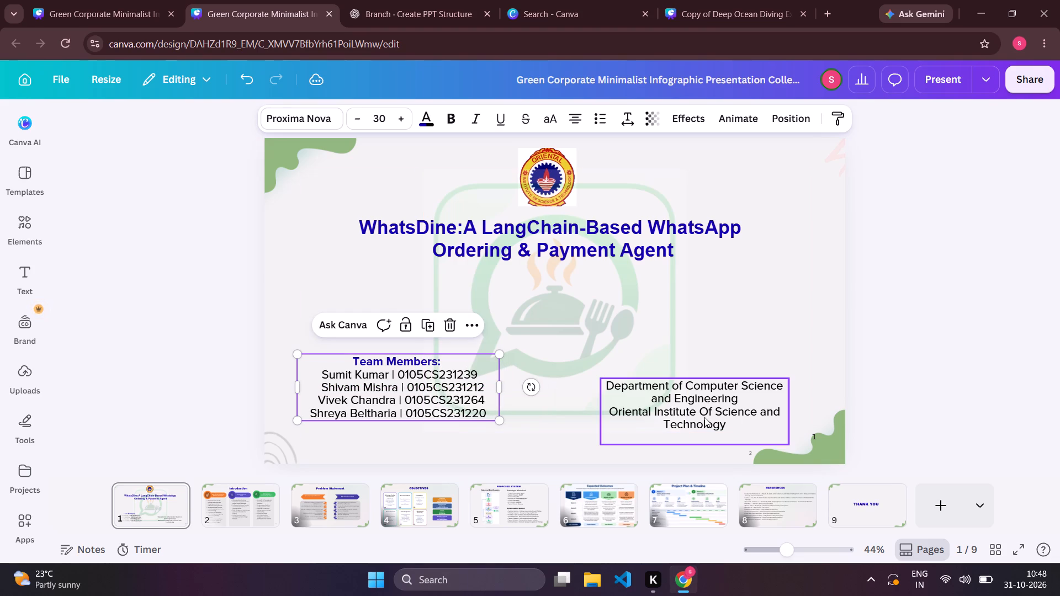
Move the department and institute text block on the title slide slightly up and to the right, roughly level with the team member names.
{"action": "left_click", "coordinate": [706, 417]}
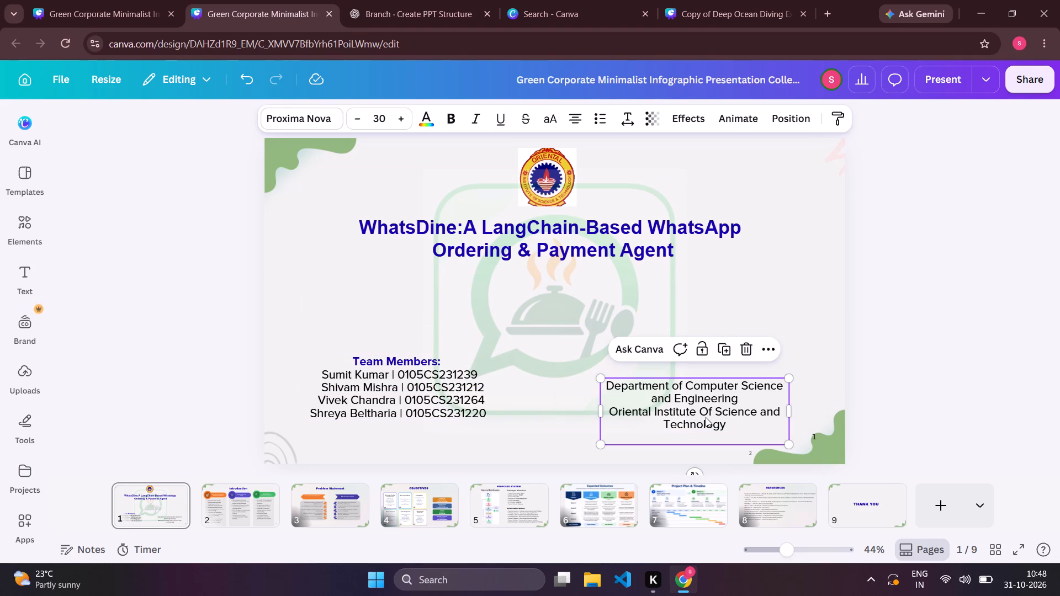
{"action": "left_click_drag", "start_coordinate": [706, 417], "coordinate": [743, 409]}
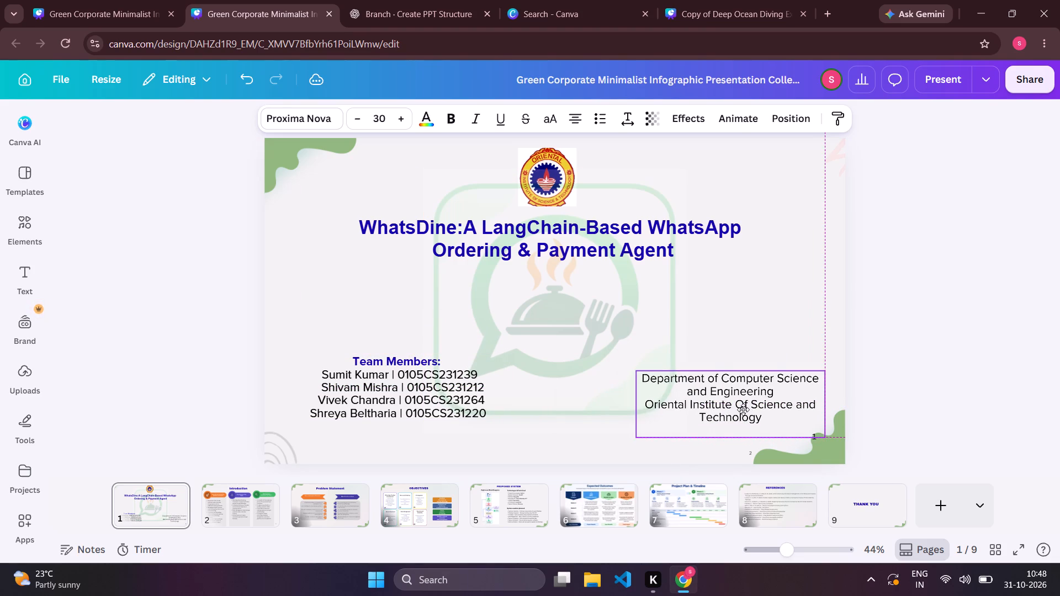
{"action": "left_click_drag", "start_coordinate": [743, 409], "coordinate": [748, 402]}
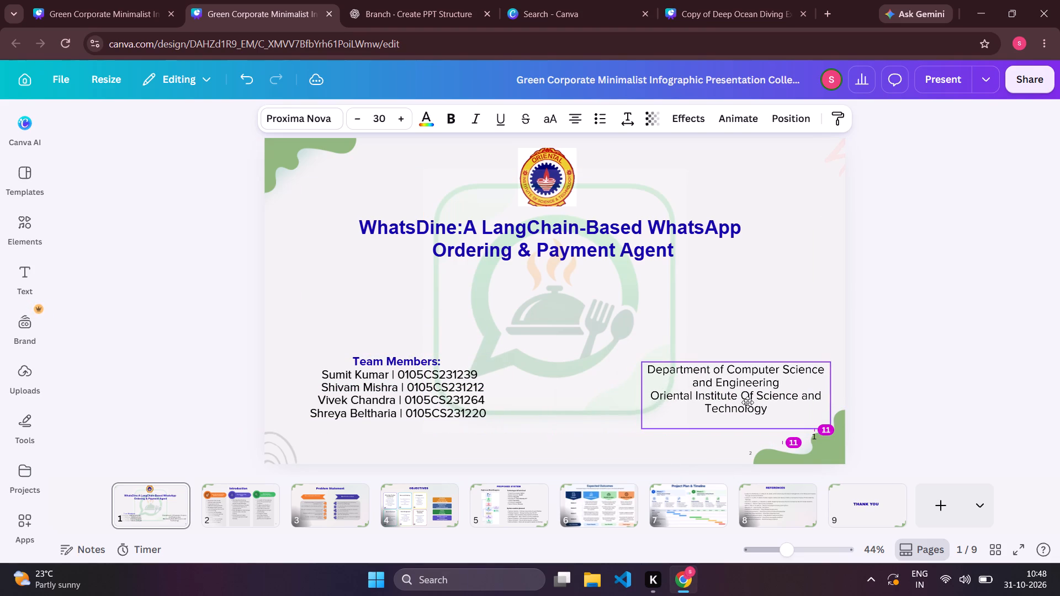
{"action": "left_click_drag", "start_coordinate": [748, 402], "coordinate": [745, 391]}
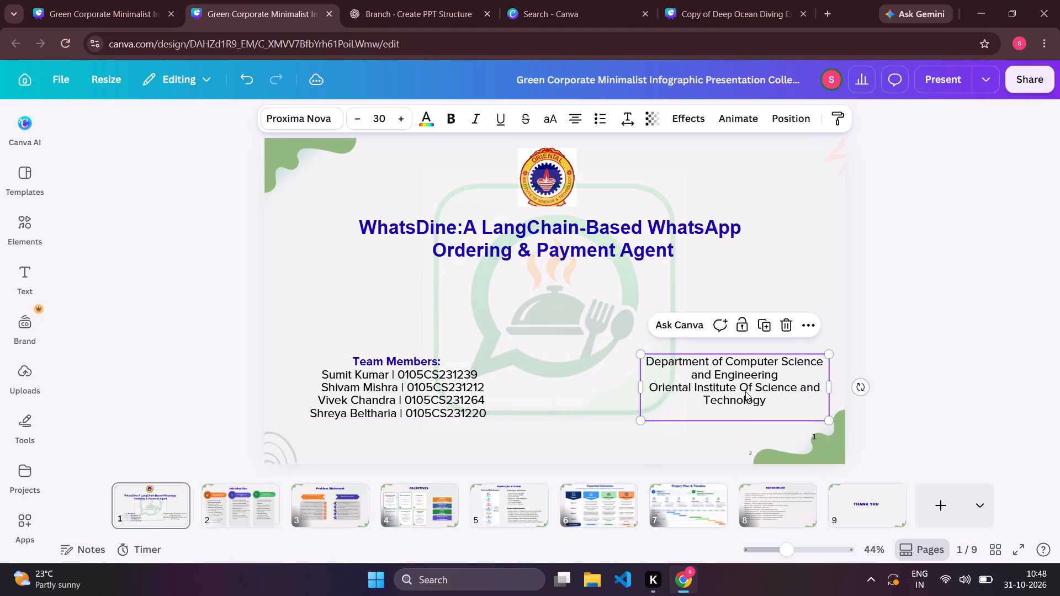
{"action": "left_click", "coordinate": [745, 391]}
{"action": "left_click_drag", "start_coordinate": [745, 391], "coordinate": [744, 406]}
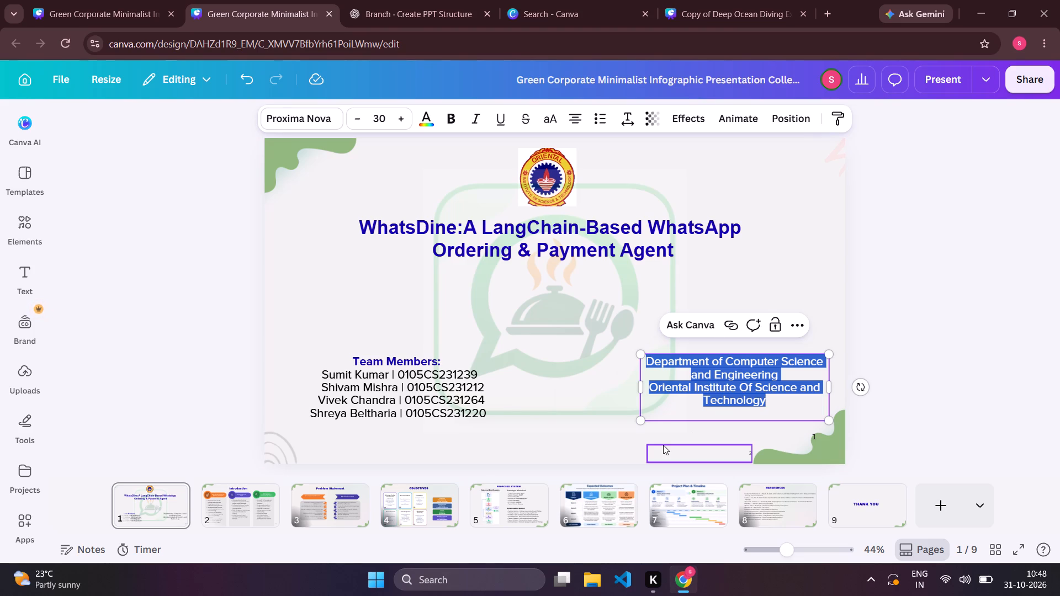
{"action": "left_click", "coordinate": [663, 445]}
{"action": "left_click_drag", "start_coordinate": [733, 380], "coordinate": [722, 396]}
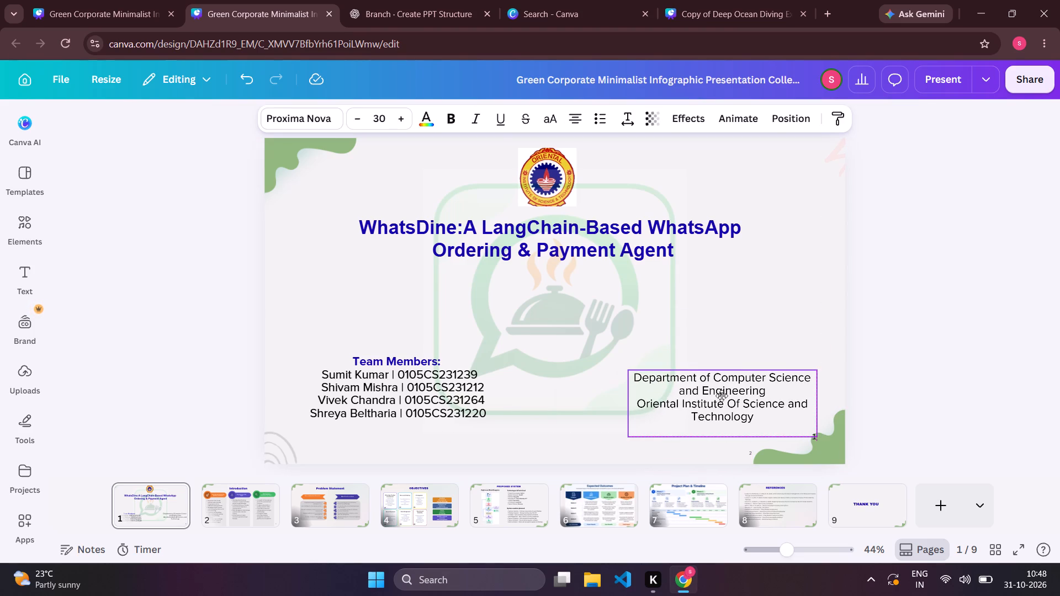
{"action": "left_click_drag", "start_coordinate": [722, 396], "coordinate": [703, 392]}
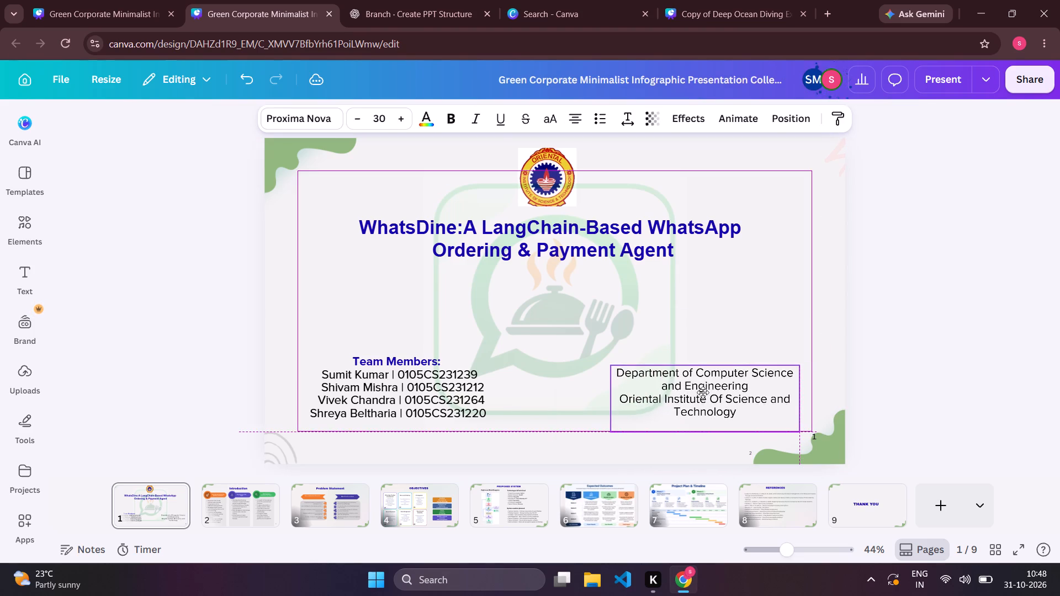
{"action": "left_click_drag", "start_coordinate": [703, 392], "coordinate": [709, 389]}
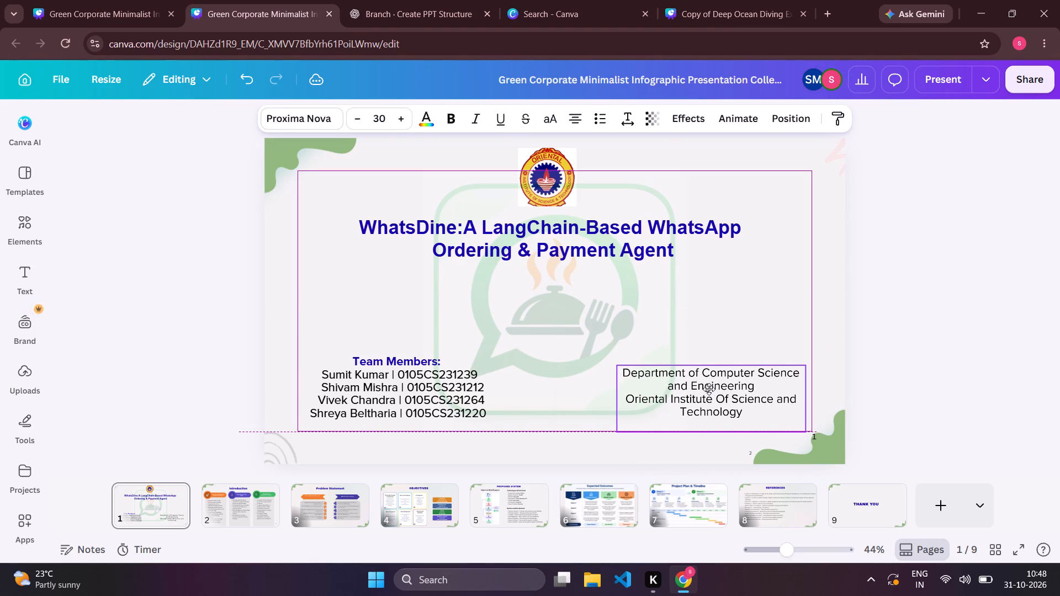
{"action": "left_click_drag", "start_coordinate": [709, 389], "coordinate": [709, 387]}
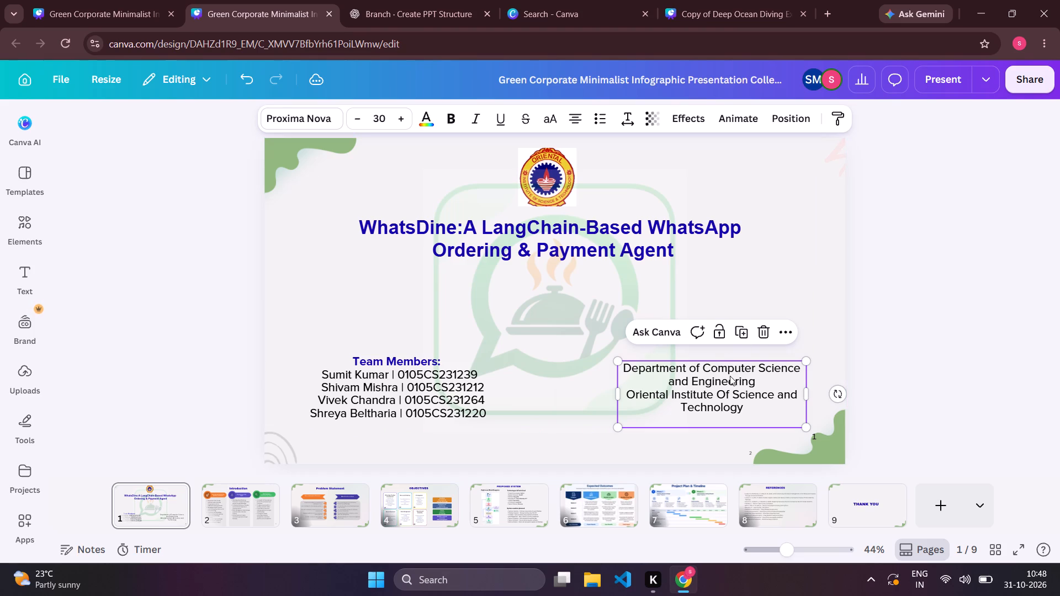
{"action": "left_click", "coordinate": [730, 376]}
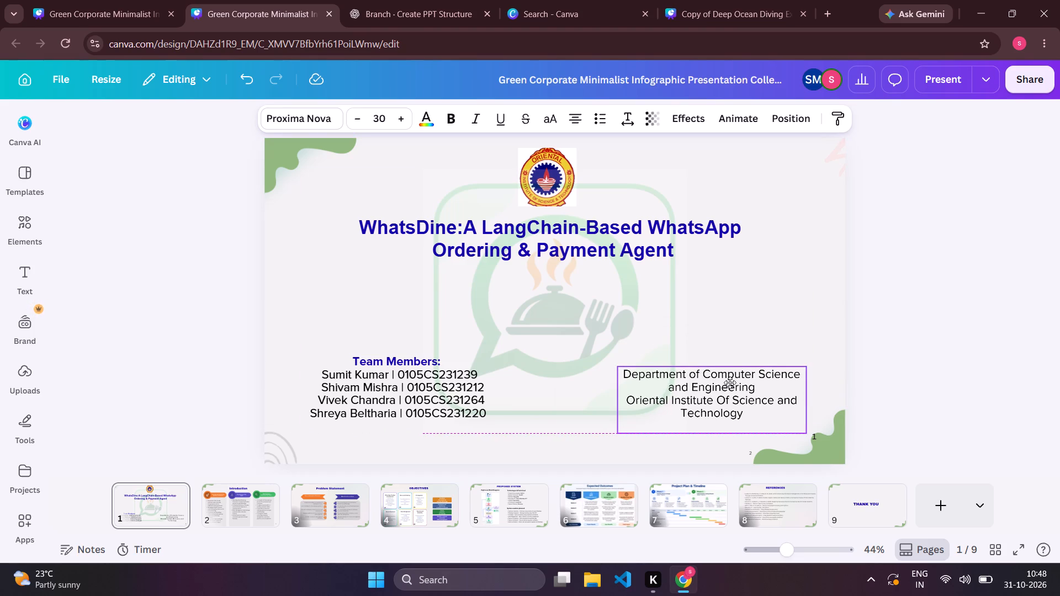
Reposition the department and institute text block on the title slide, opposite the team members list.
{"action": "left_click_drag", "start_coordinate": [736, 383], "coordinate": [735, 389]}
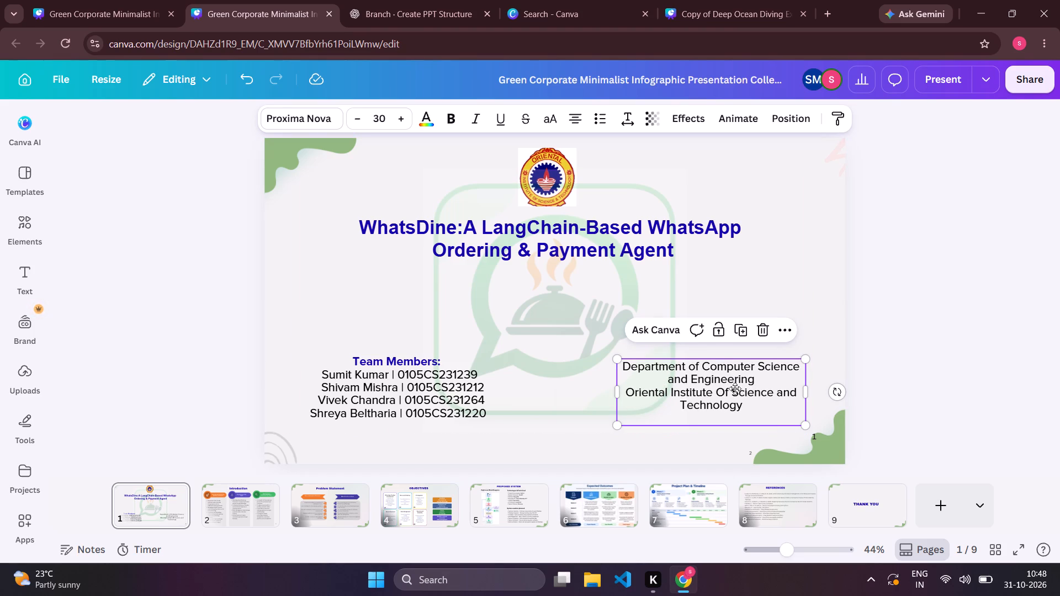
{"action": "left_click_drag", "start_coordinate": [735, 389], "coordinate": [585, 391]}
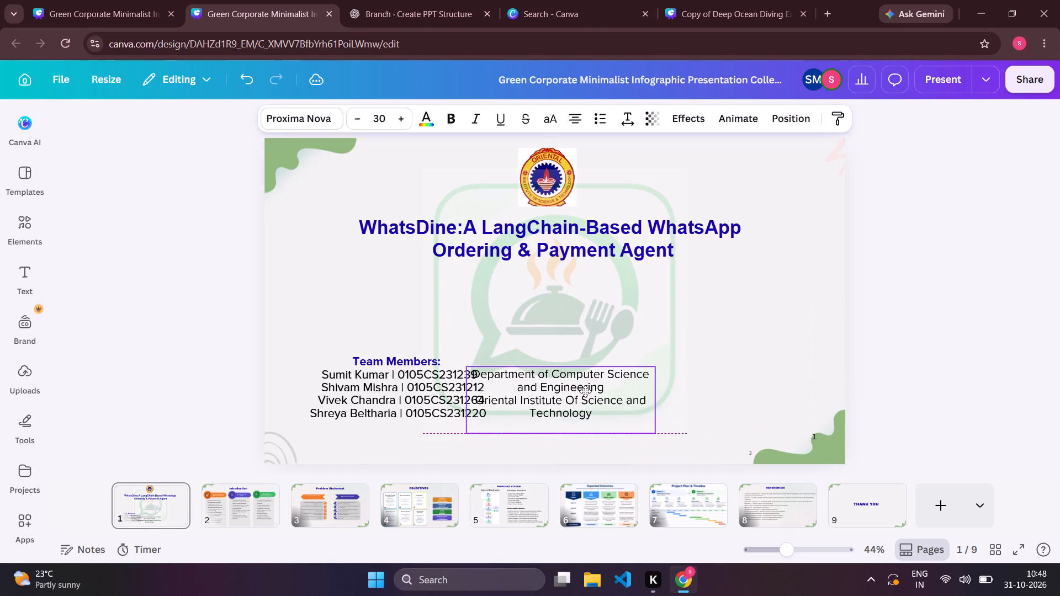
{"action": "left_click_drag", "start_coordinate": [585, 391], "coordinate": [729, 391]}
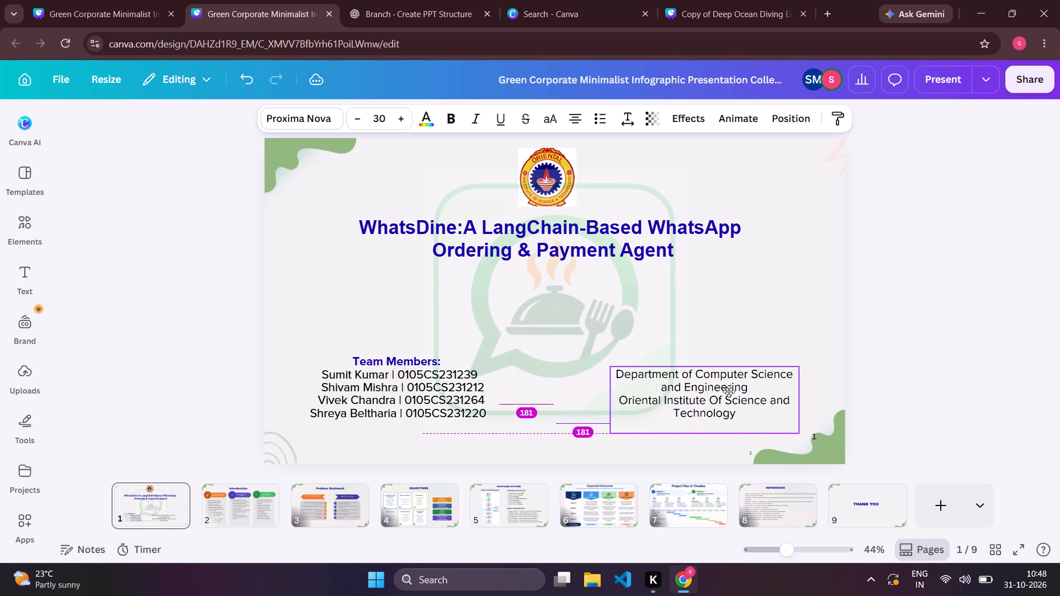
{"action": "left_click_drag", "start_coordinate": [729, 391], "coordinate": [737, 391]}
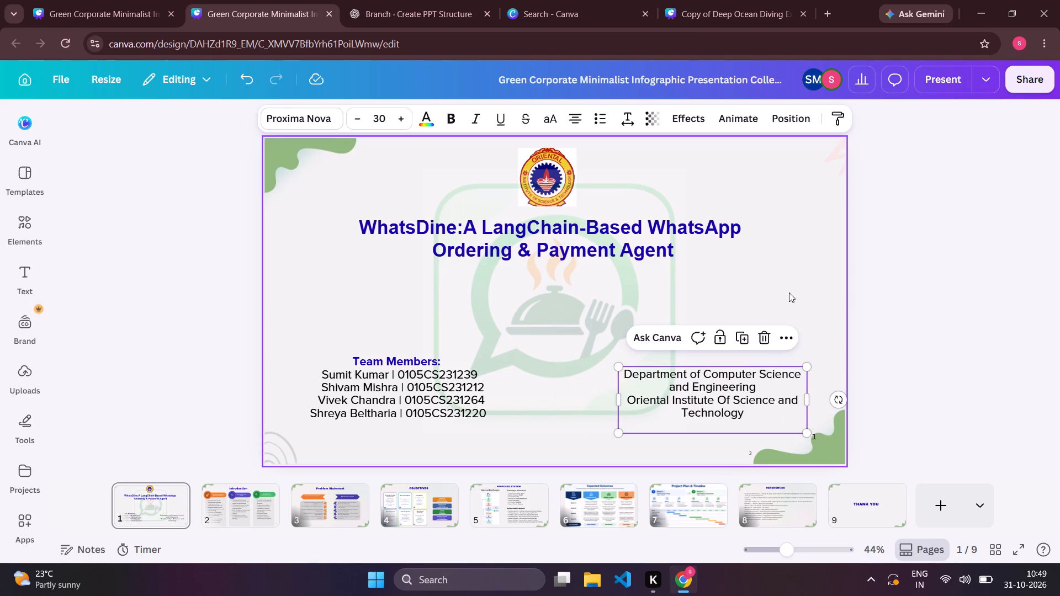
{"action": "left_click", "coordinate": [789, 292]}
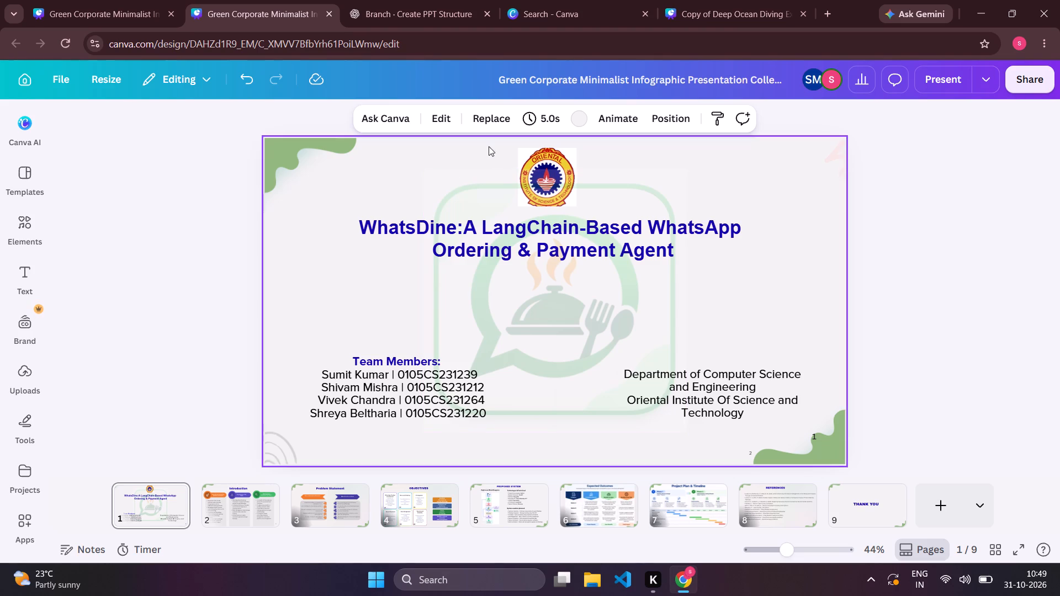
Centre the college emblem above the title on the title slide and enlarge it slightly.
{"action": "left_click", "coordinate": [542, 168]}
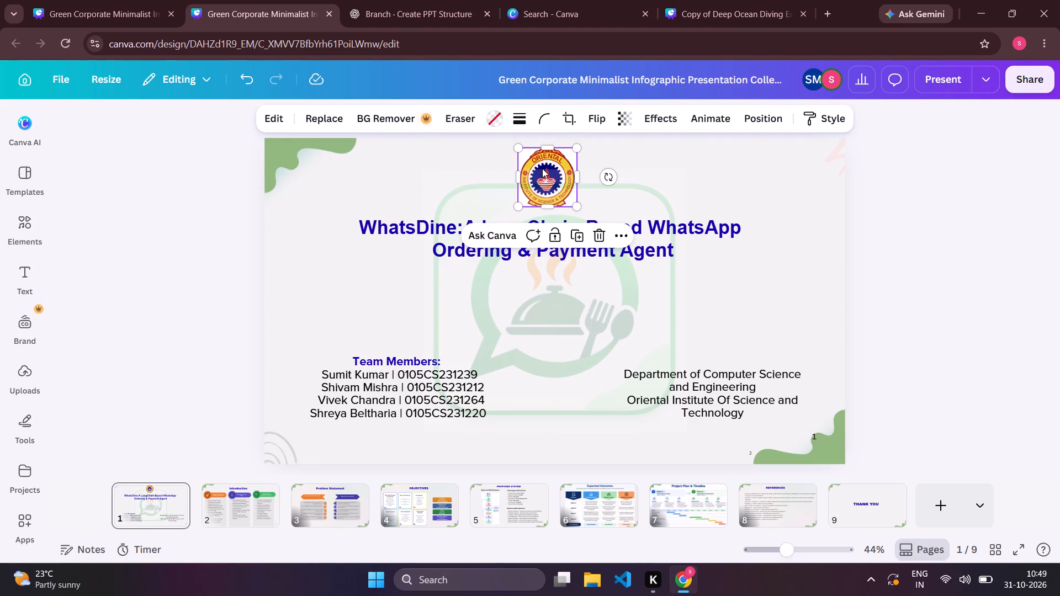
{"action": "left_click_drag", "start_coordinate": [542, 168], "coordinate": [554, 181]}
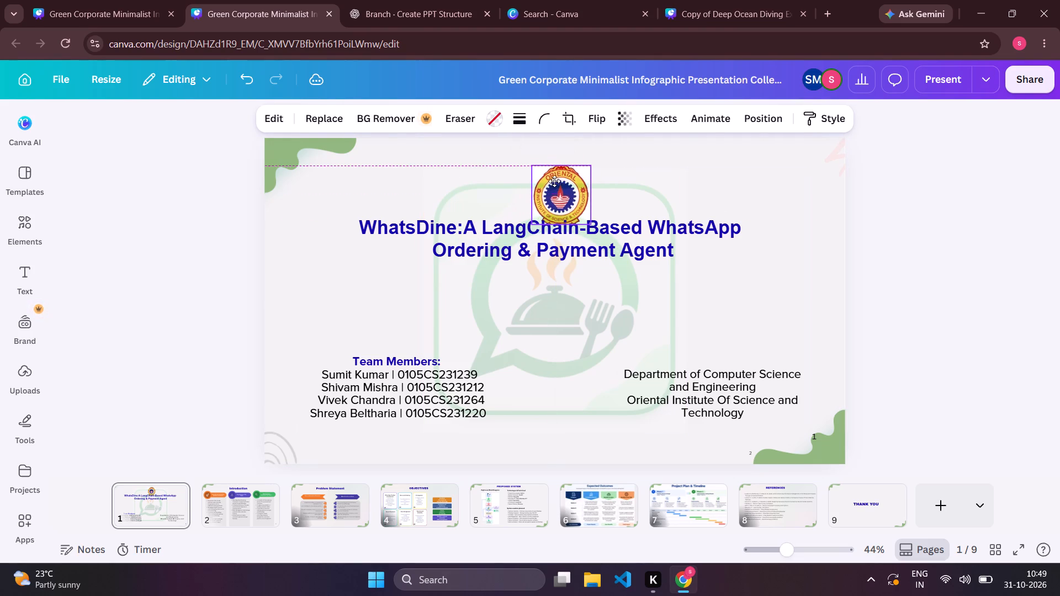
{"action": "left_click_drag", "start_coordinate": [554, 181], "coordinate": [552, 168]}
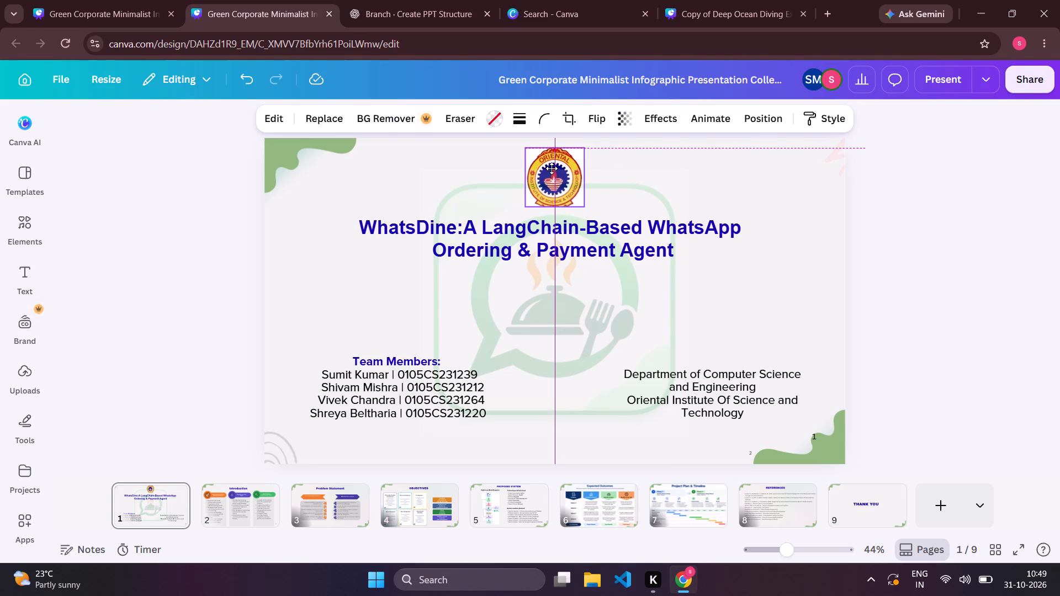
{"action": "left_click_drag", "start_coordinate": [552, 168], "coordinate": [552, 168]}
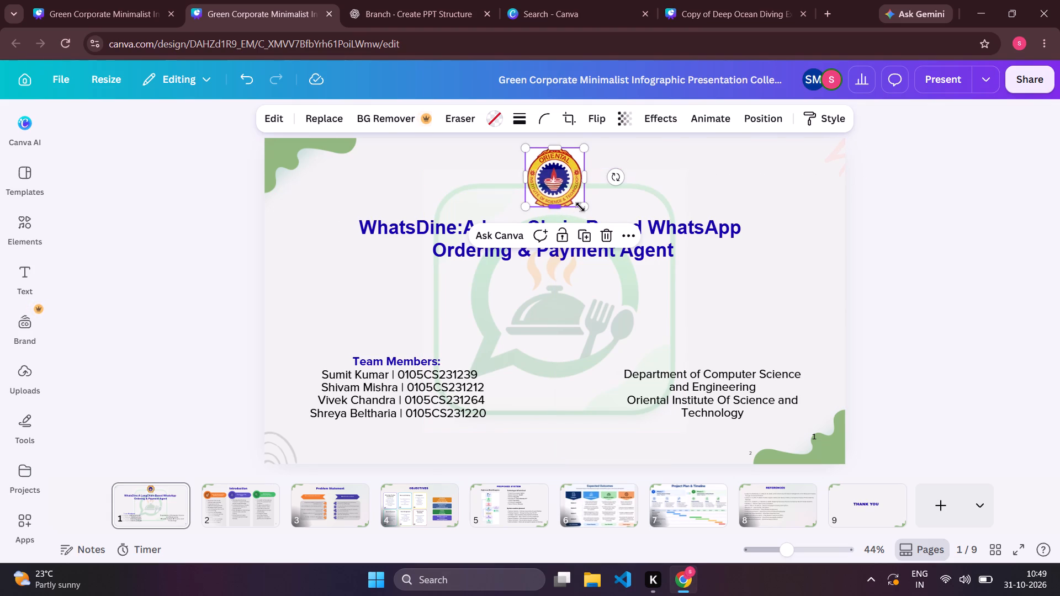
{"action": "left_click", "coordinate": [586, 207]}
{"action": "left_click_drag", "start_coordinate": [586, 207], "coordinate": [623, 225]}
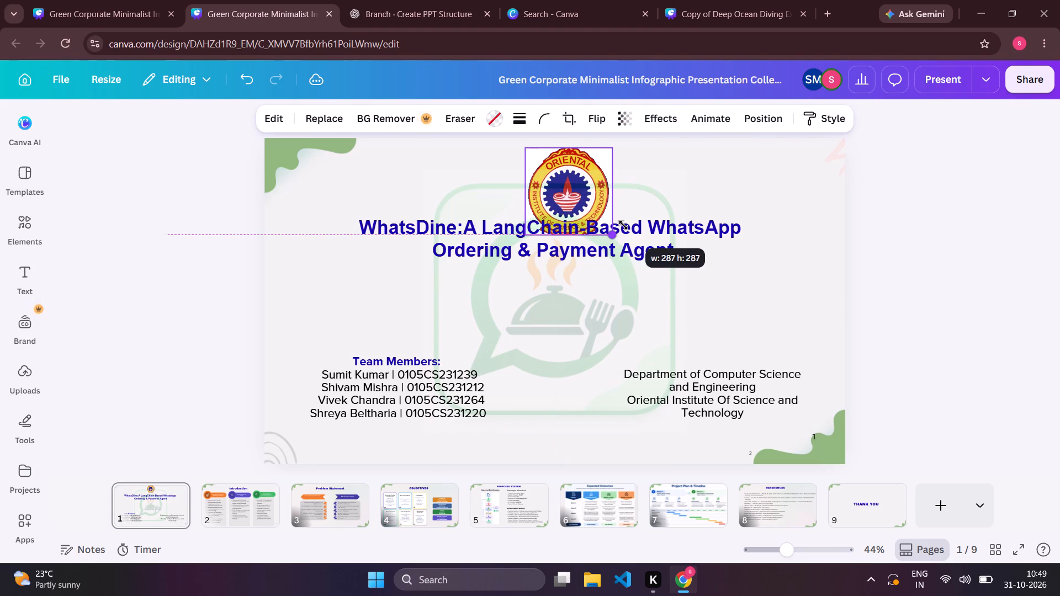
{"action": "left_click_drag", "start_coordinate": [623, 225], "coordinate": [621, 222]}
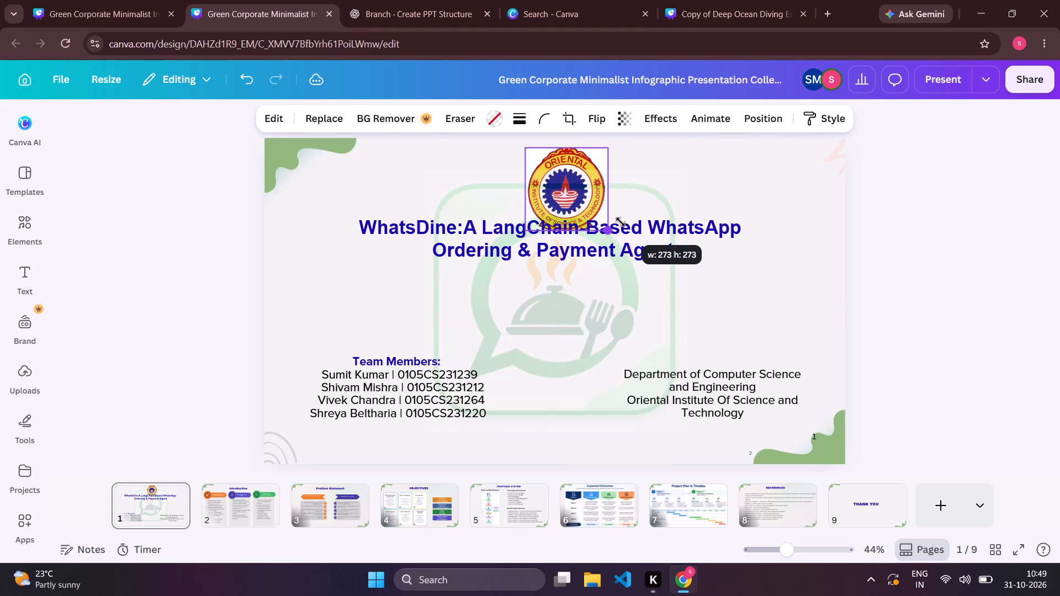
{"action": "left_click_drag", "start_coordinate": [621, 222], "coordinate": [617, 211]}
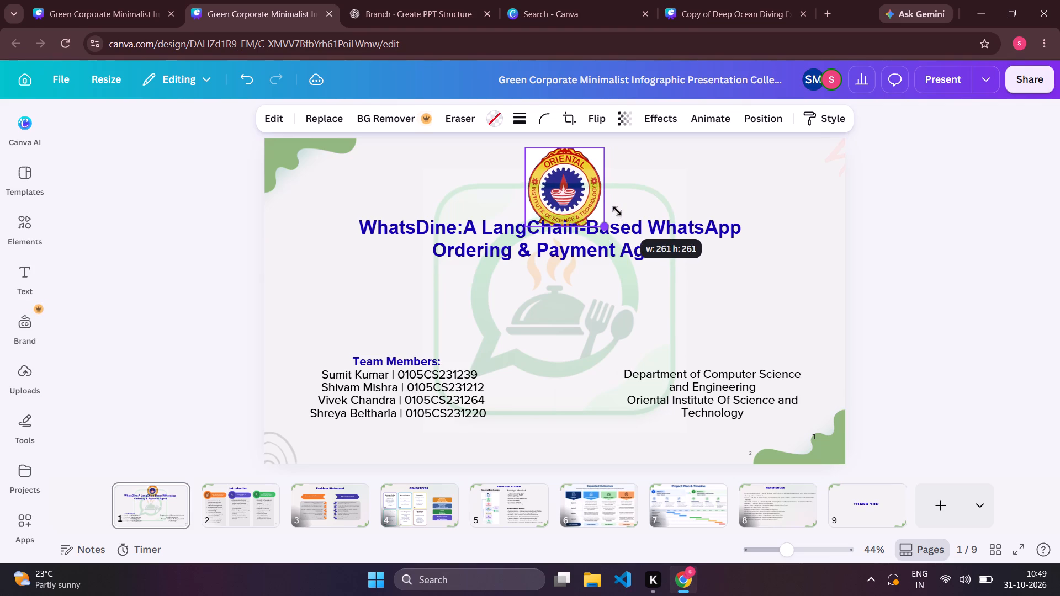
{"action": "left_click_drag", "start_coordinate": [617, 211], "coordinate": [613, 201]}
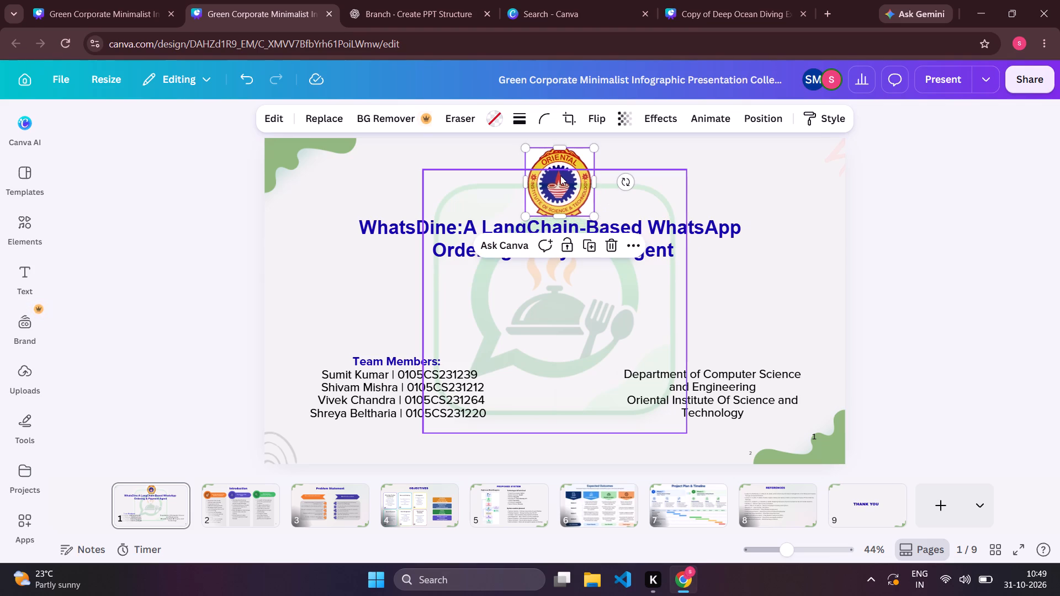
Shift the college emblem on the title slide slightly left and shrink it to about 205 by 205.
{"action": "left_click", "coordinate": [560, 162]}
{"action": "left_click_drag", "start_coordinate": [560, 162], "coordinate": [550, 162]}
{"action": "left_click", "coordinate": [556, 158]}
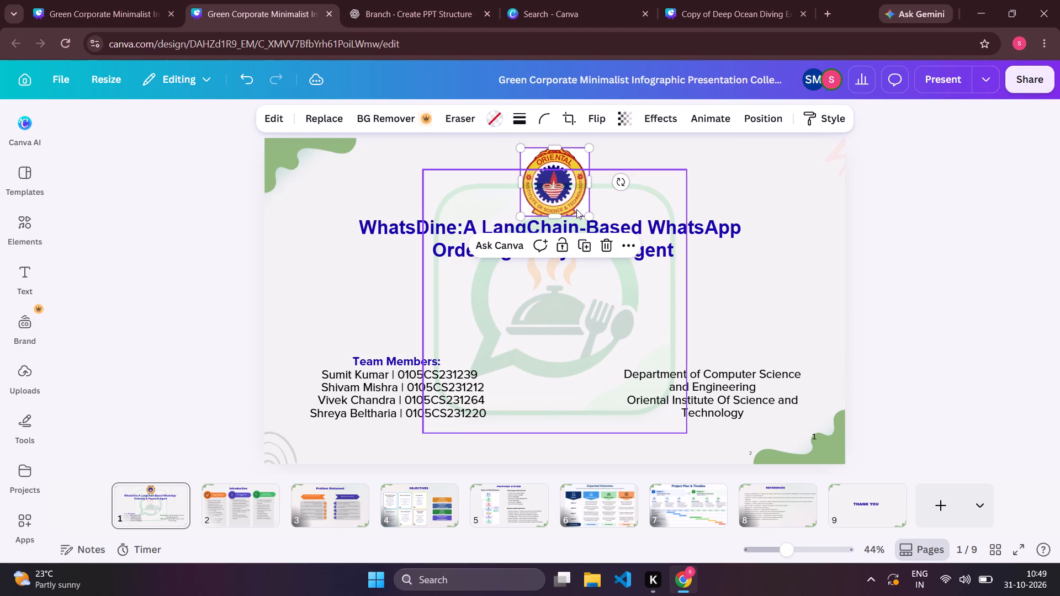
{"action": "left_click_drag", "start_coordinate": [589, 215], "coordinate": [584, 207]}
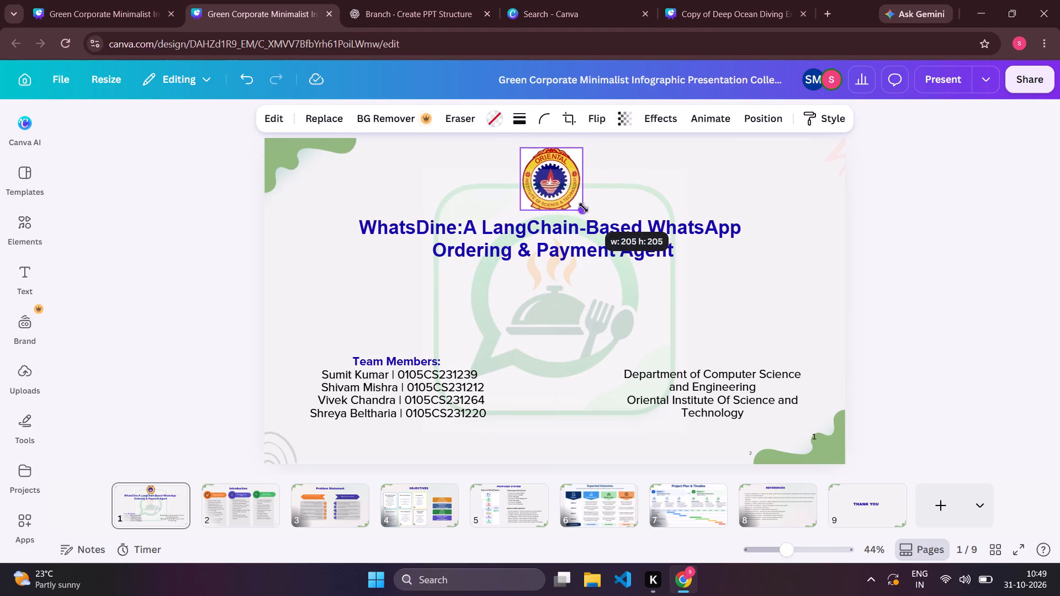
{"action": "left_click_drag", "start_coordinate": [584, 207], "coordinate": [585, 208]}
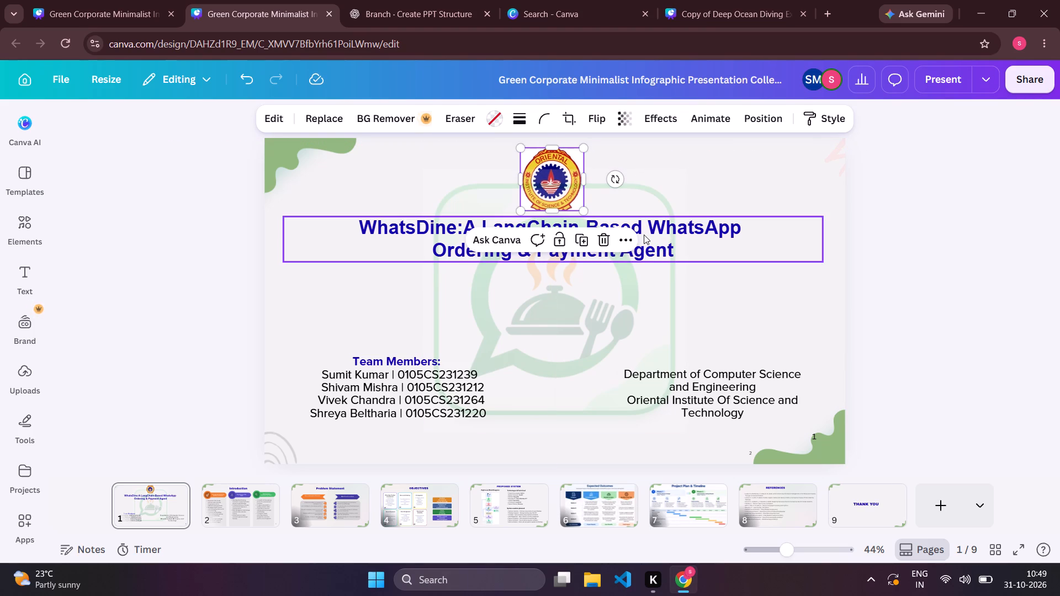
Move the WhatsDine title text slightly down to leave a gap below the college emblem.
{"action": "left_click_drag", "start_coordinate": [644, 235], "coordinate": [645, 244]}
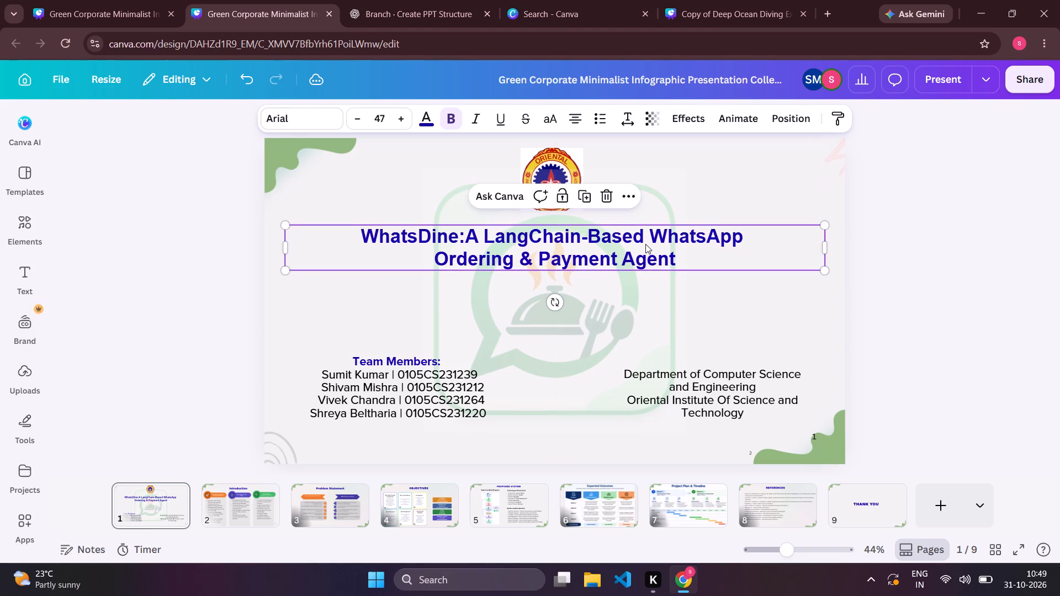
{"action": "left_click", "coordinate": [737, 313]}
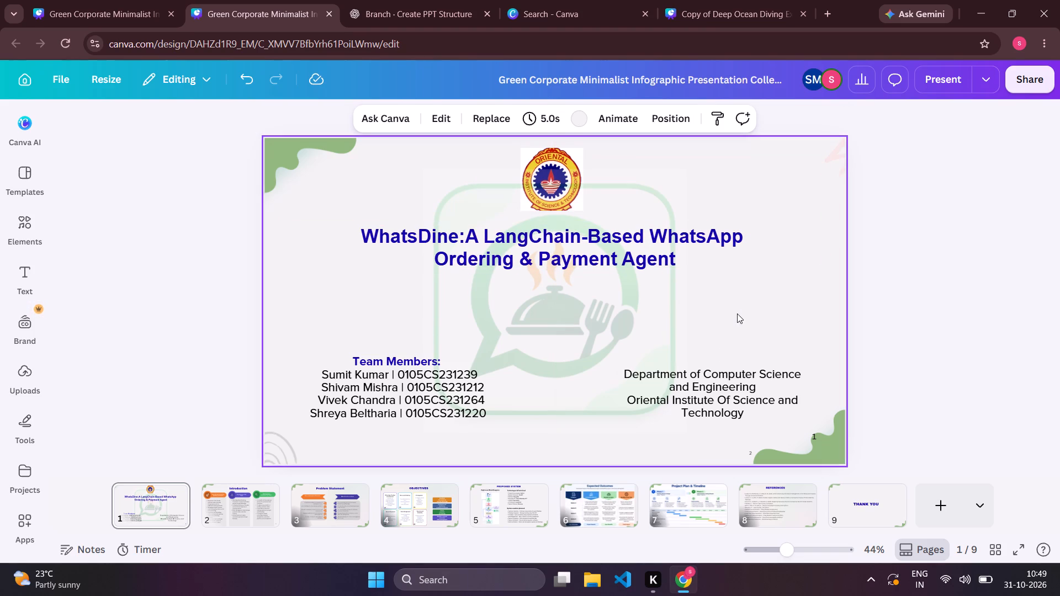
Move the department and institute text block up so its top edge lines up with the "Team Members" block.
{"action": "left_click_drag", "start_coordinate": [717, 388], "coordinate": [723, 374]}
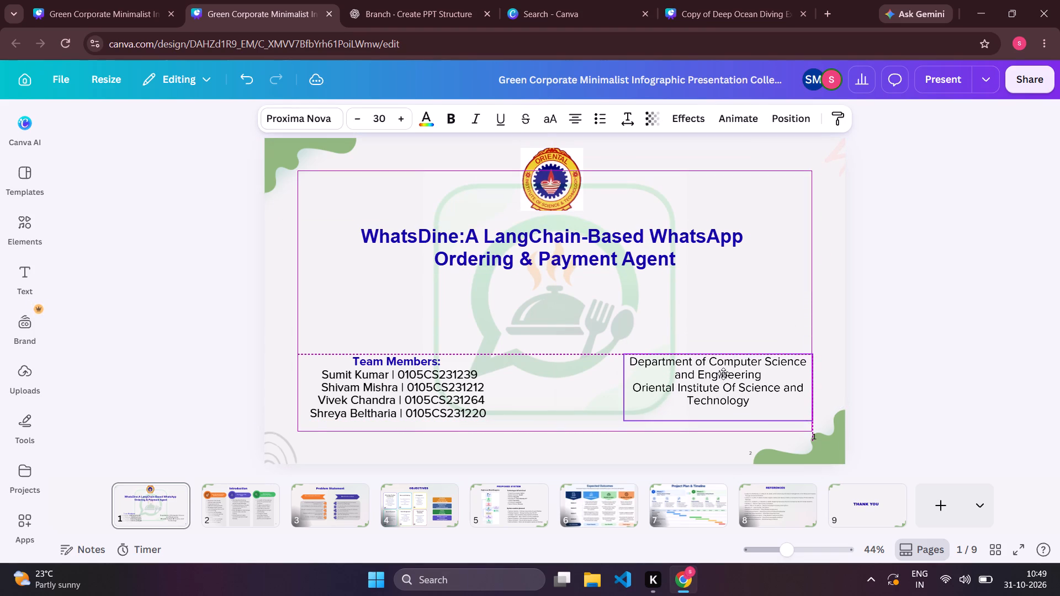
{"action": "left_click_drag", "start_coordinate": [723, 374], "coordinate": [723, 374]}
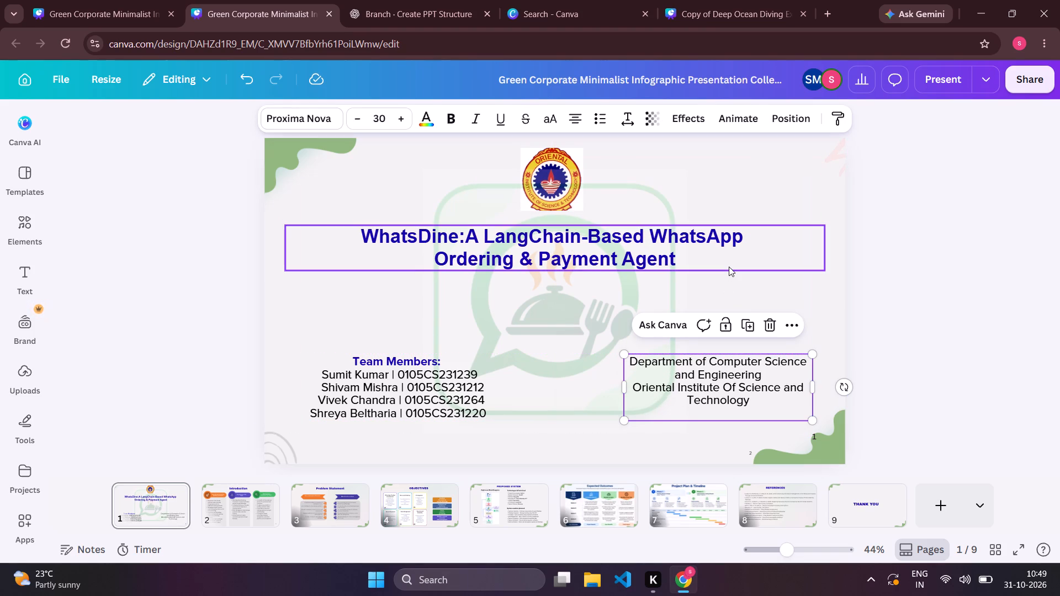
{"action": "left_click", "coordinate": [729, 267]}
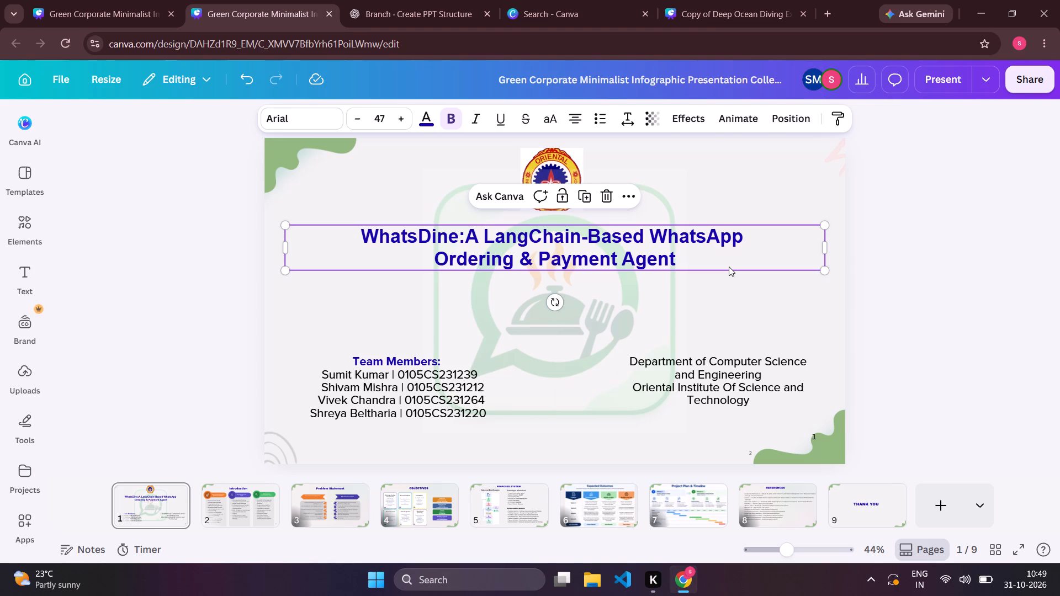
Set the transparency of the faded WhatsApp food logo behind the title slide's text to 15.
{"action": "left_click", "coordinate": [585, 327]}
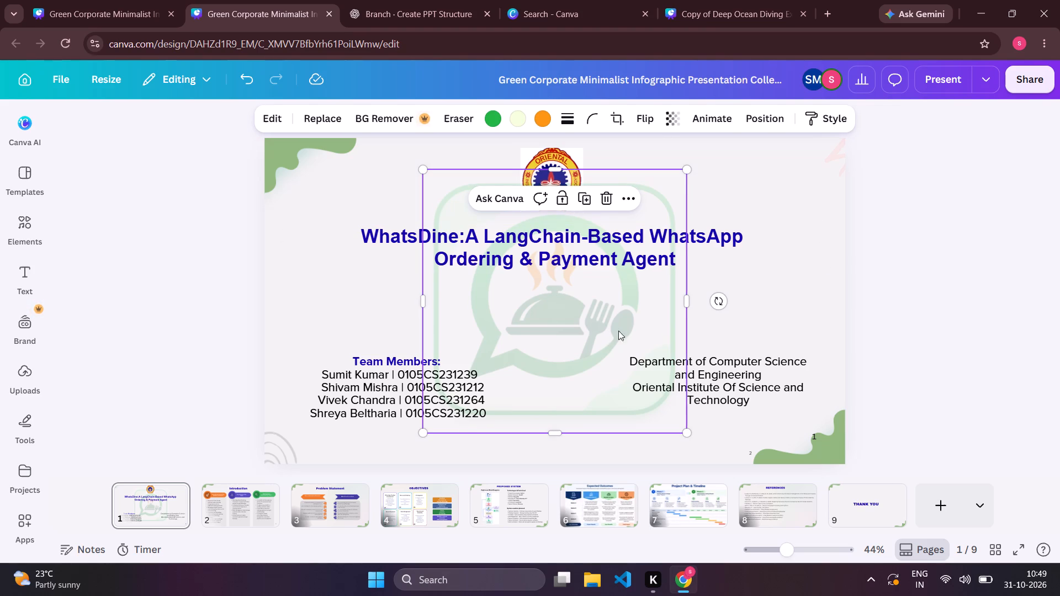
{"action": "left_click", "coordinate": [670, 113]}
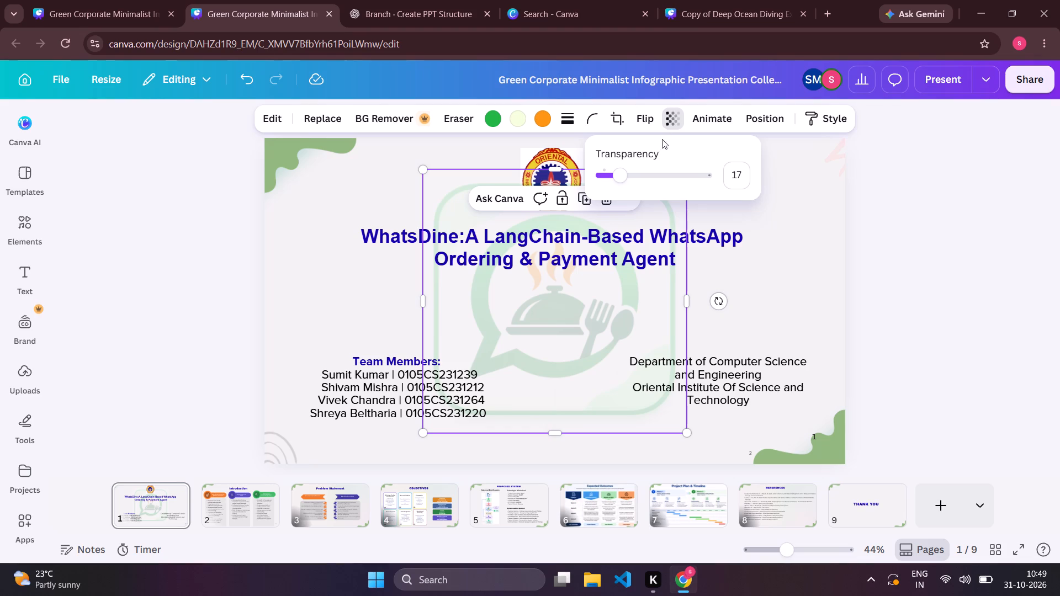
{"action": "left_click", "coordinate": [617, 176]}
Set the transparency of the green logo on the title slide to 15.
{"action": "key", "text": "Right"}
{"action": "key", "text": "Right"}
{"action": "key", "text": "Right"}
{"action": "key", "text": "Right"}
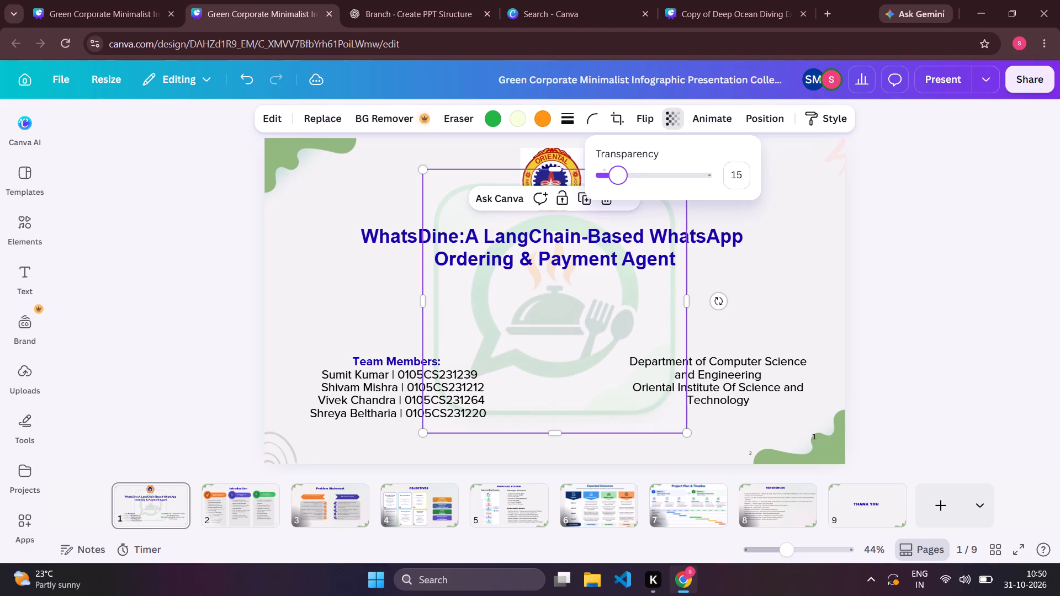
{"action": "left_click", "coordinate": [338, 295]}
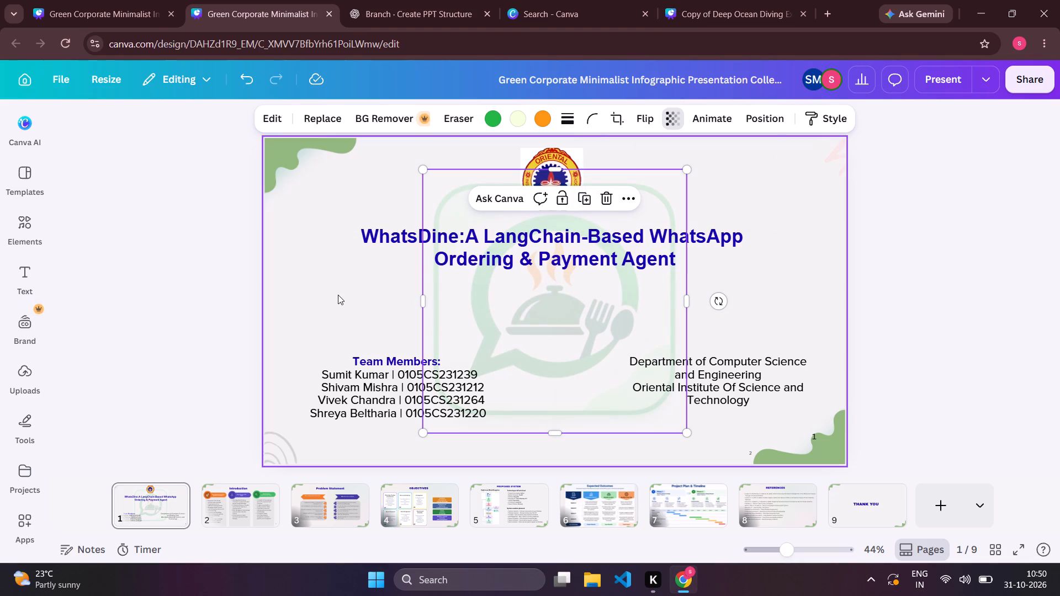
{"action": "left_click", "coordinate": [338, 295]}
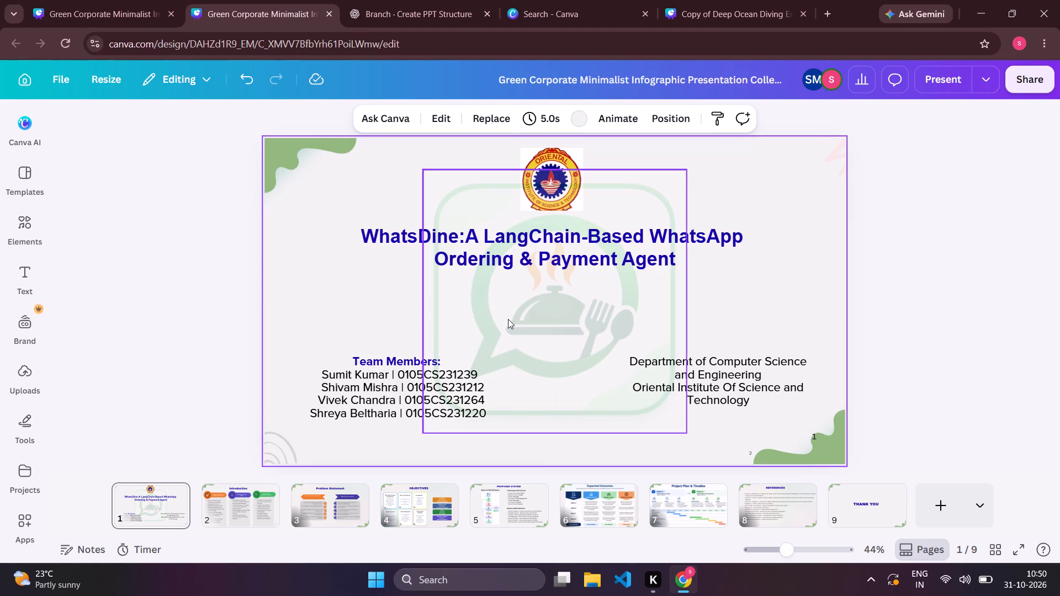
Nudge the WhatsDine title text slightly down, away from the college emblem.
{"action": "left_click", "coordinate": [564, 263]}
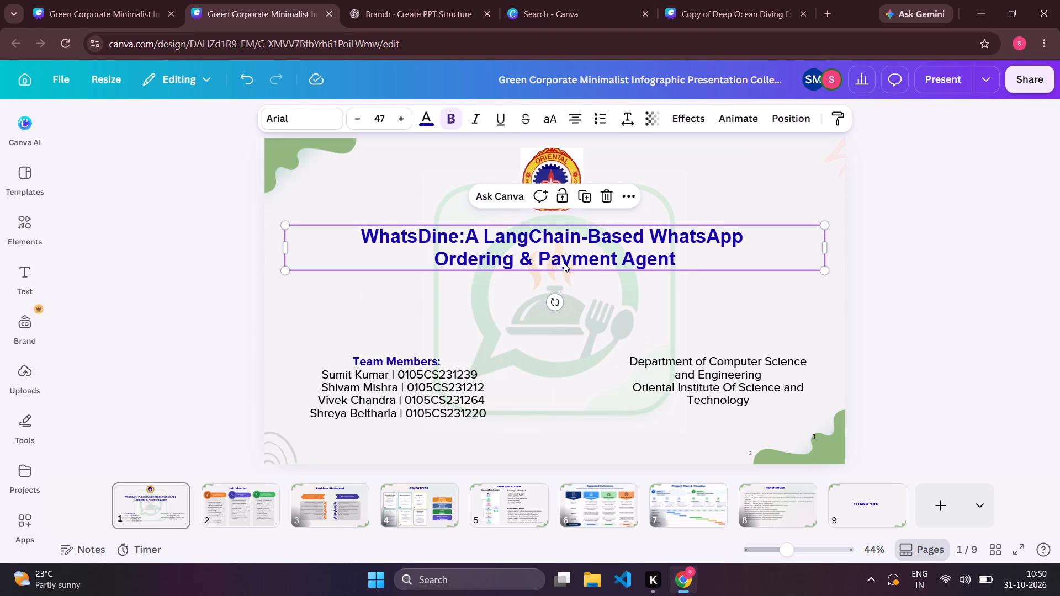
{"action": "key", "text": "Down"}
{"action": "key", "text": "Down"}
{"action": "key", "text": "Down"}
{"action": "key", "text": "Down"}
{"action": "key", "text": "Down"}
{"action": "key", "text": "Down"}
{"action": "key", "text": "Down"}
{"action": "key", "text": "Down"}
{"action": "key", "text": "Down"}
{"action": "key", "text": "Down"}
{"action": "key", "text": "Down"}
{"action": "key", "text": "Down"}
{"action": "key", "text": "Down"}
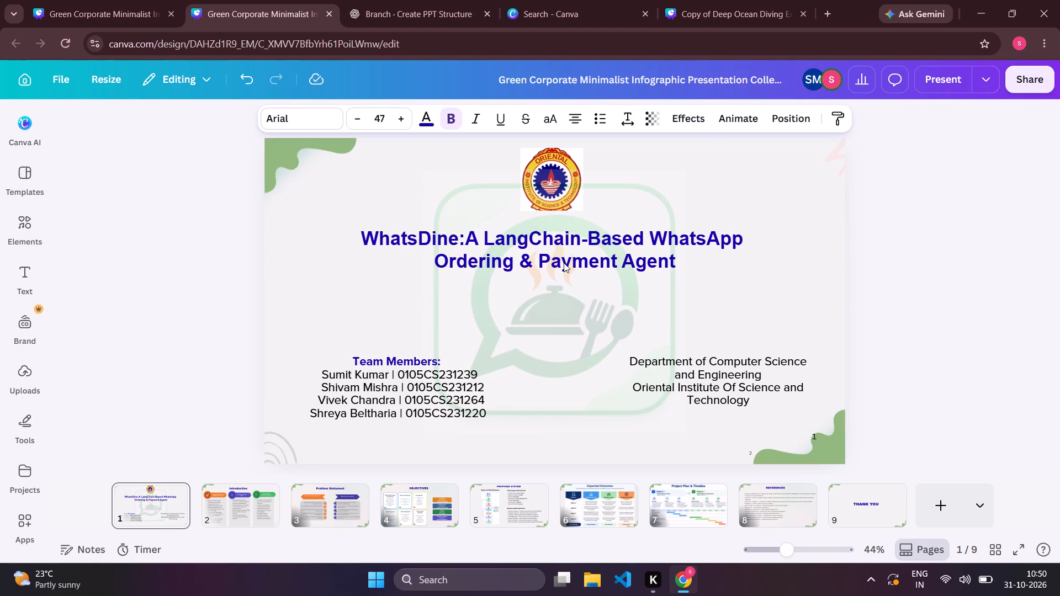
{"action": "key", "text": "Down"}
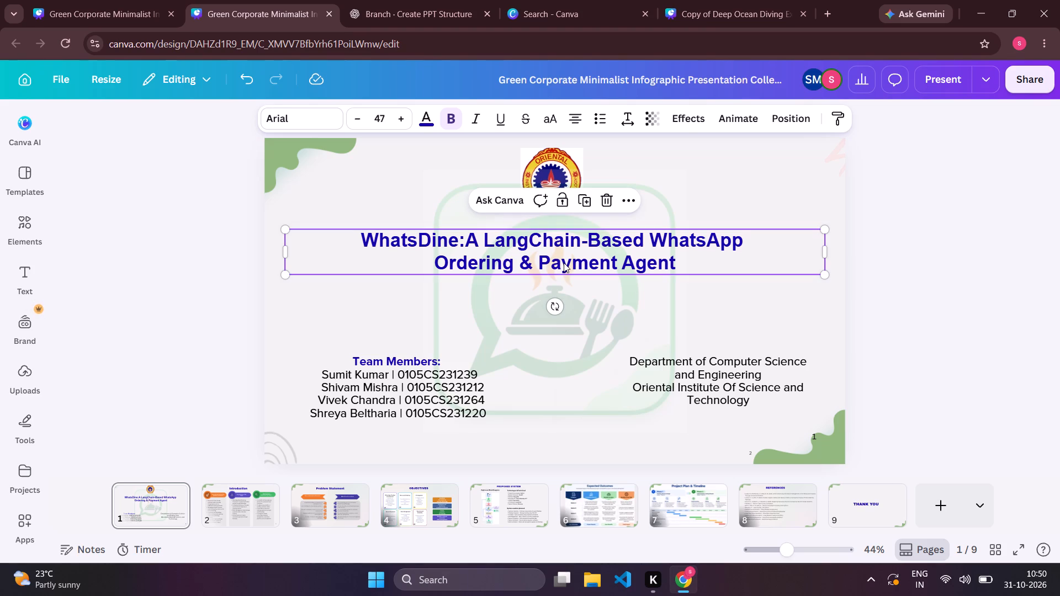
{"action": "left_click", "coordinate": [904, 204]}
Present the deck in full screen and review the slides from the title through References, going back to Proposed System.
{"action": "left_click", "coordinate": [985, 76]}
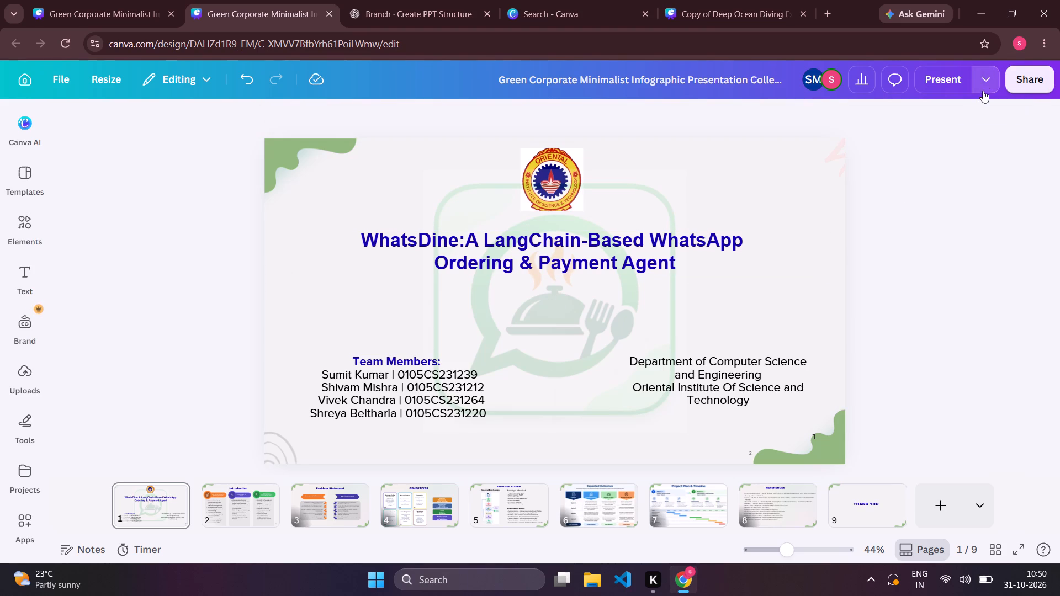
{"action": "left_click", "coordinate": [964, 123]}
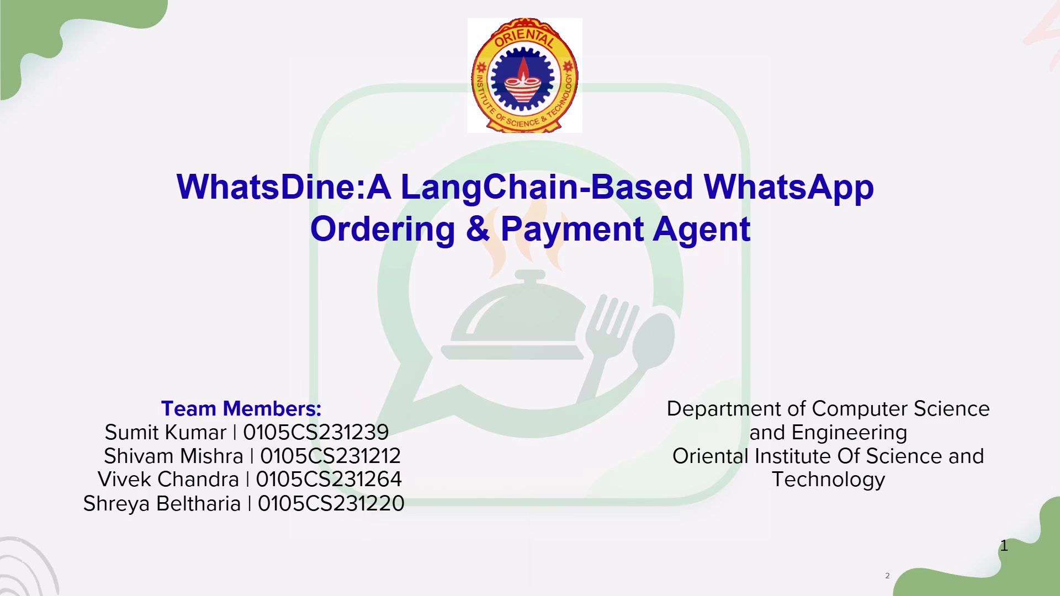
{"action": "key", "text": "Right"}
{"action": "key", "text": "Right"}
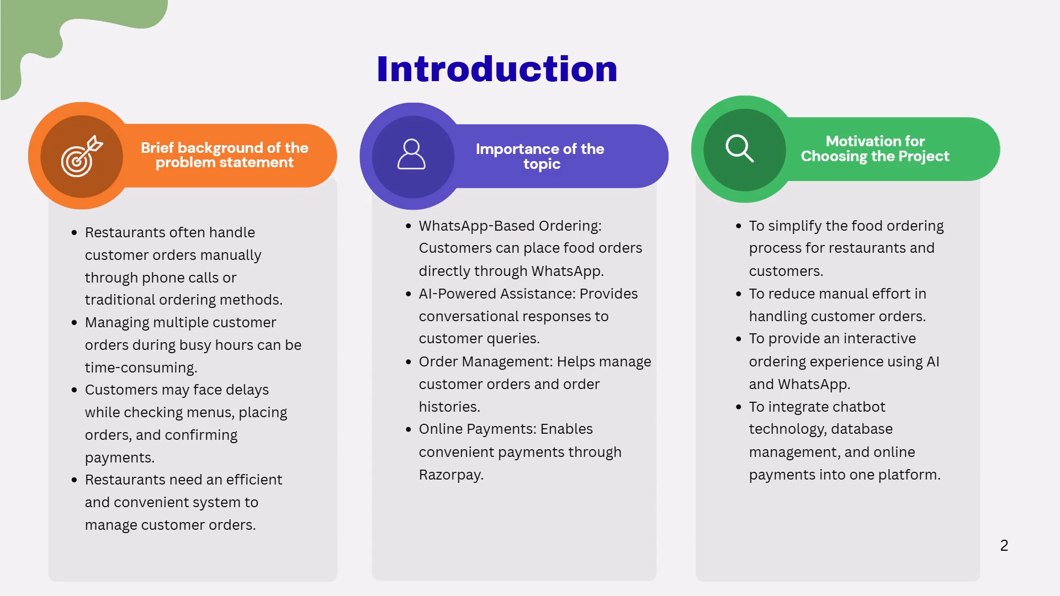
{"action": "key", "text": "Left"}
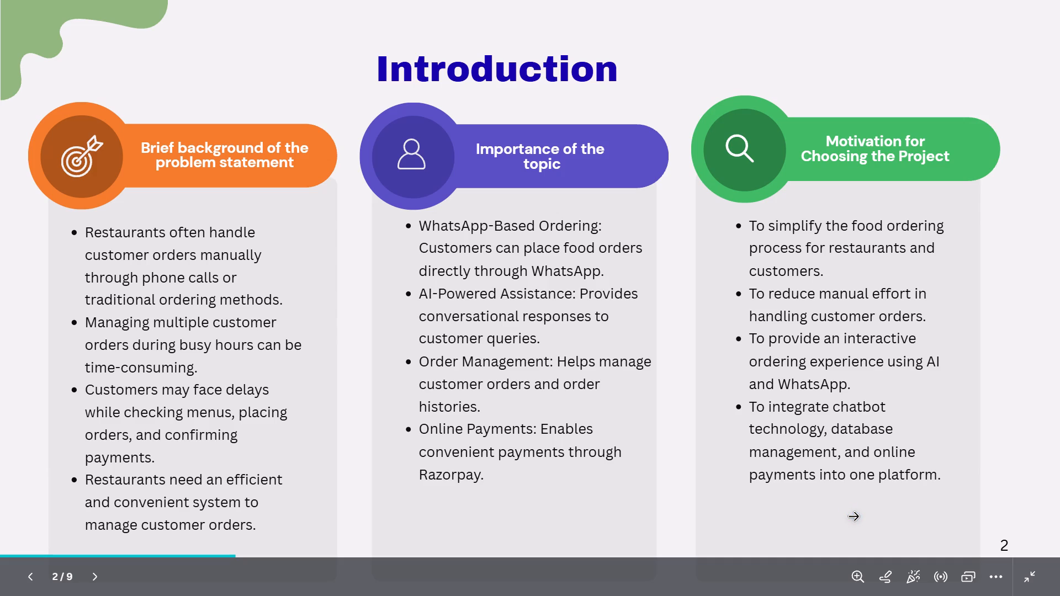
{"action": "key", "text": "Right"}
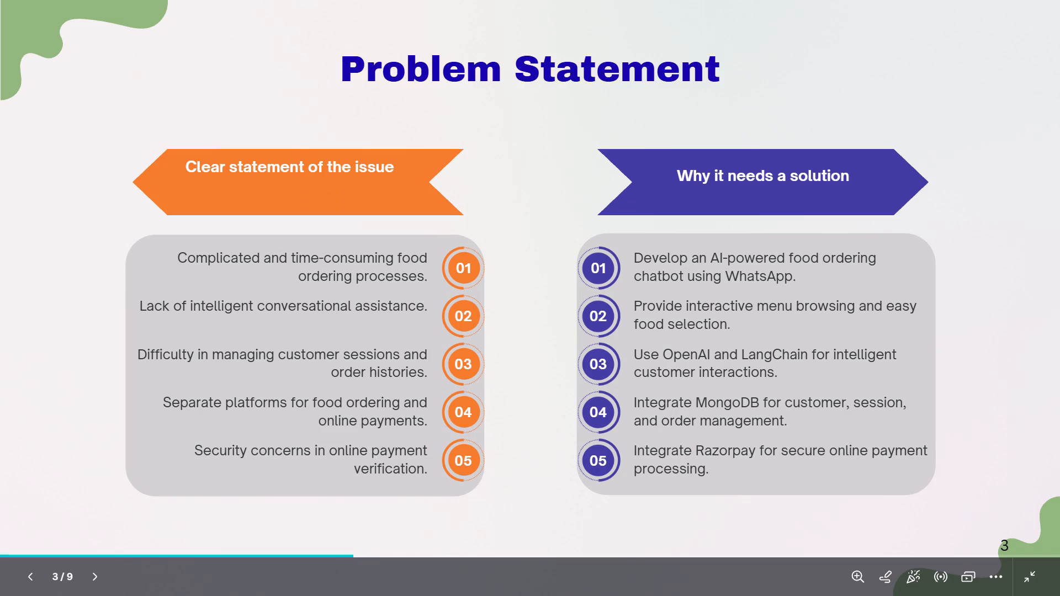
{"action": "key", "text": "Right"}
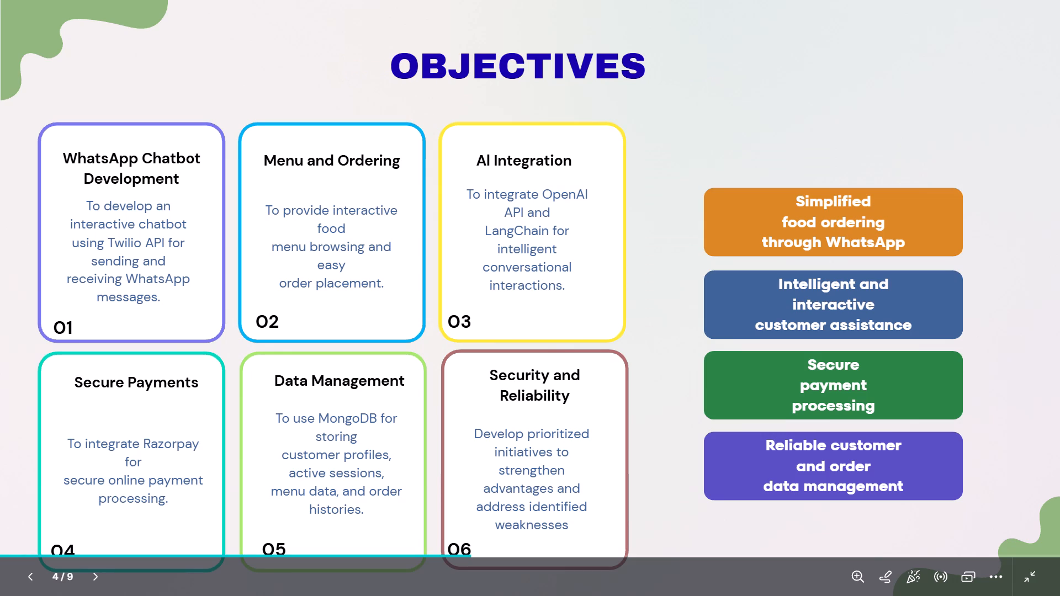
{"action": "key", "text": "Right"}
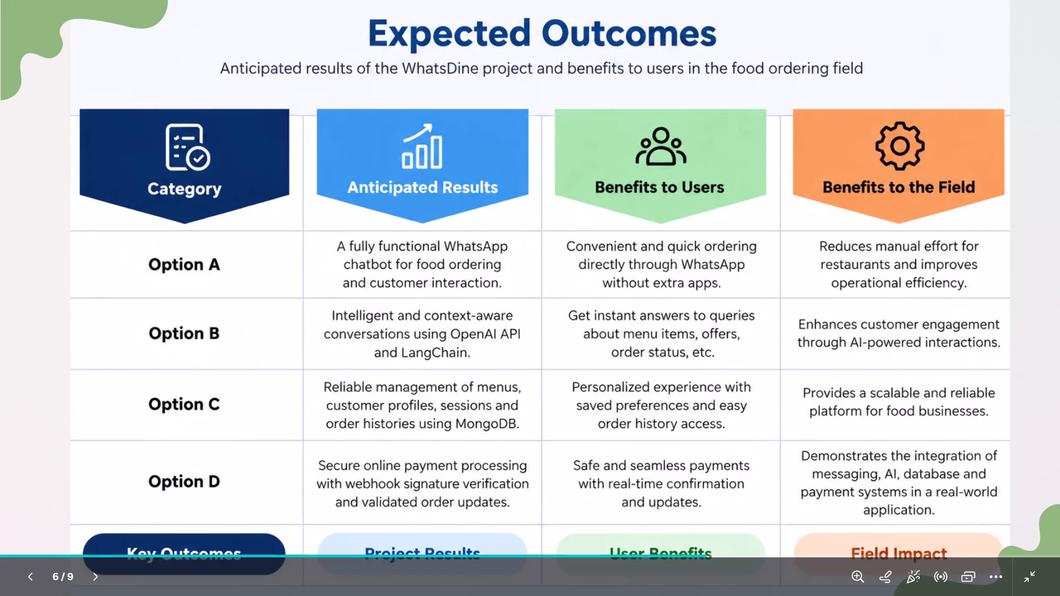
{"action": "key", "text": "Right"}
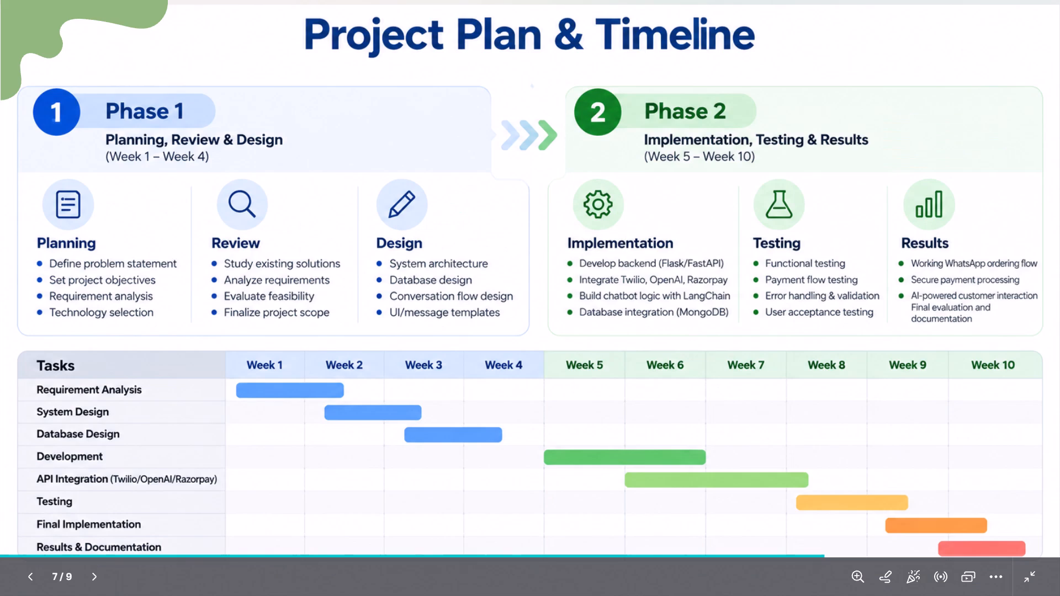
{"action": "key", "text": "Right"}
{"action": "key", "text": "Left"}
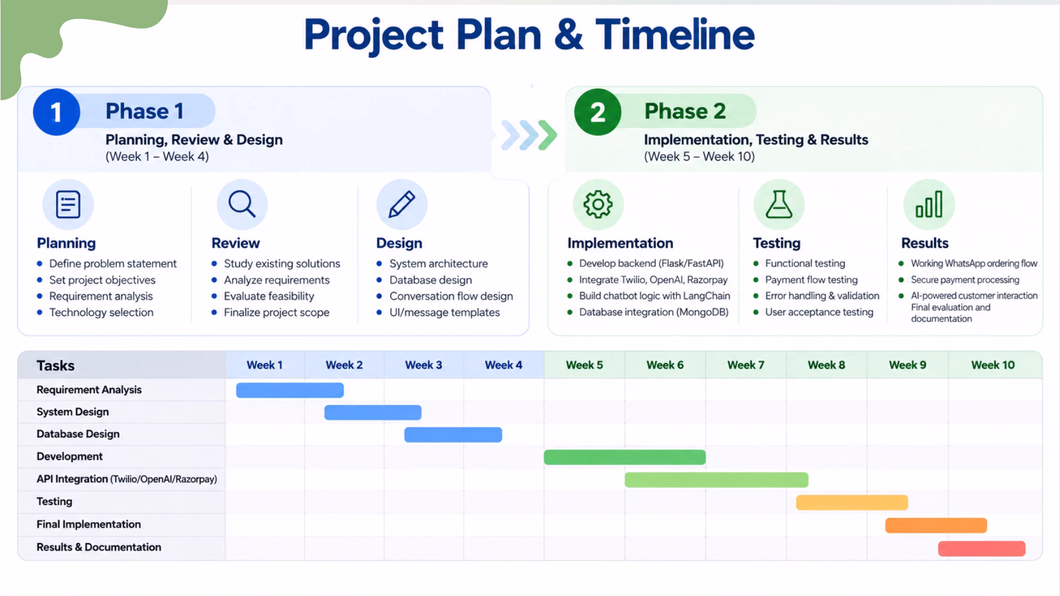
{"action": "key", "text": "Right"}
{"action": "key", "text": "Right"}
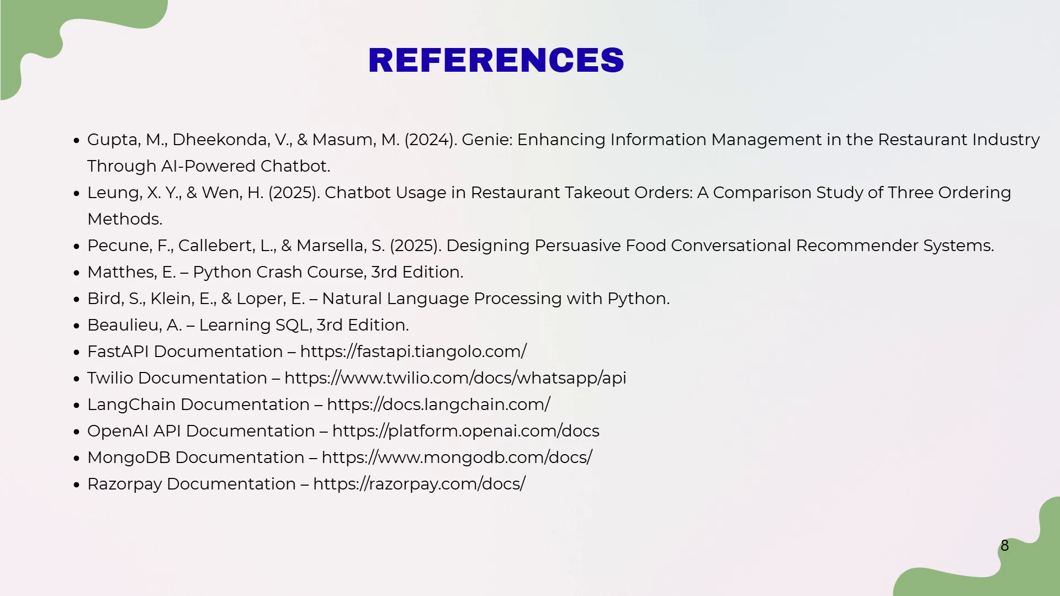
{"action": "key", "text": "Left"}
{"action": "key", "text": "Left"}
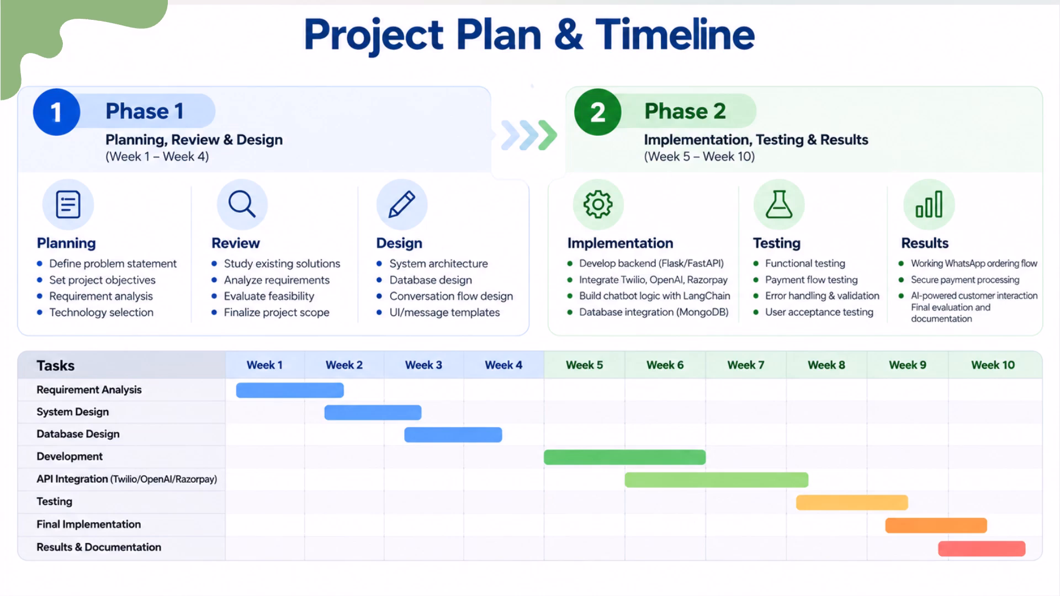
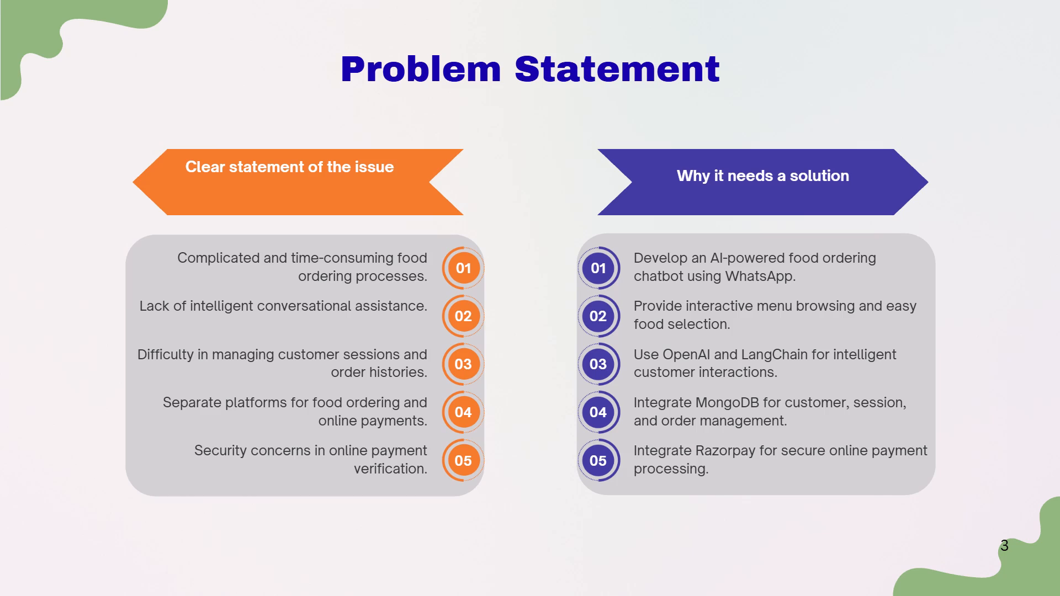
Recheck the Introduction slide in the full-screen presentation and return to the Problem Statement slide.
{"action": "key", "text": "Left"}
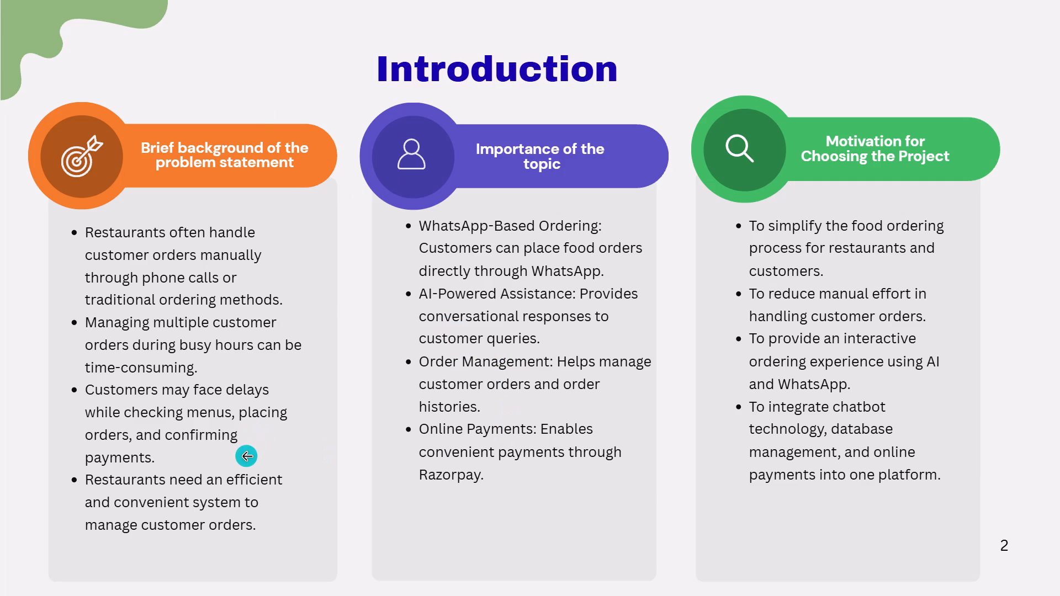
{"action": "key", "text": "Right"}
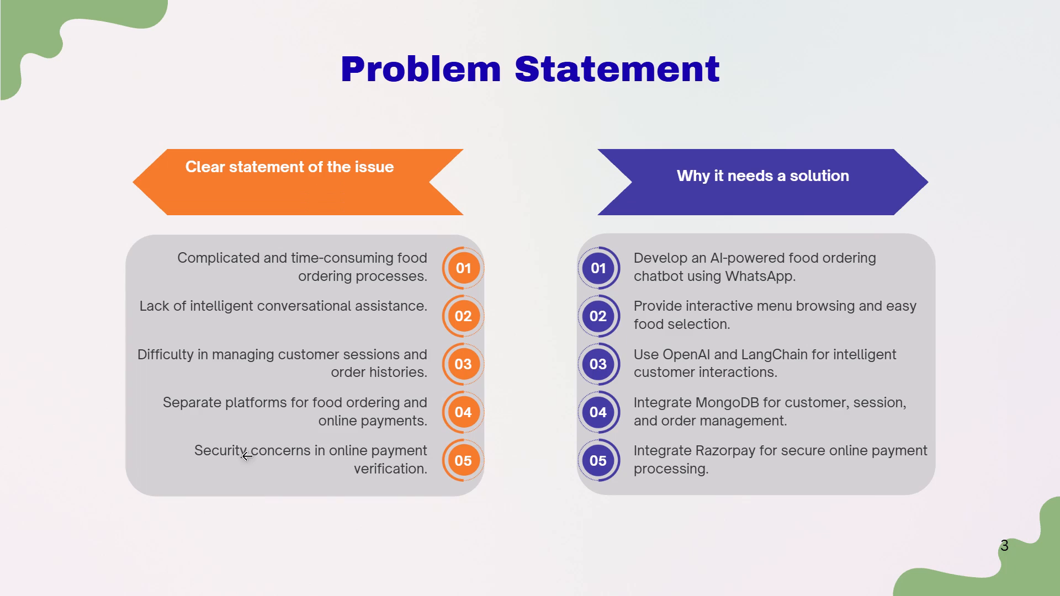
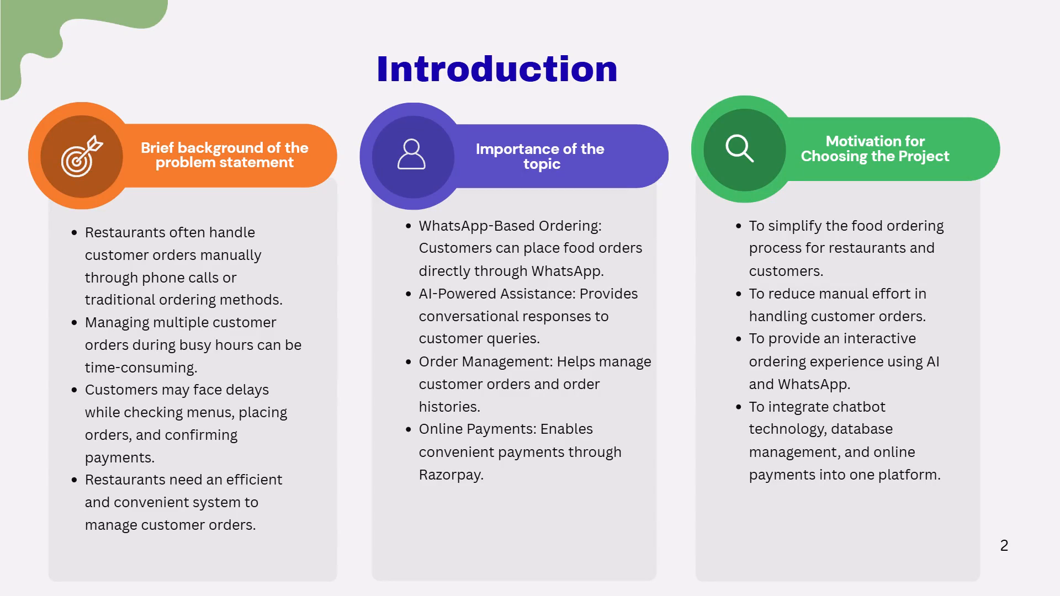
Compare the Introduction and Problem Statement slides in full screen, moving back and forth between them.
{"action": "key", "text": "Right"}
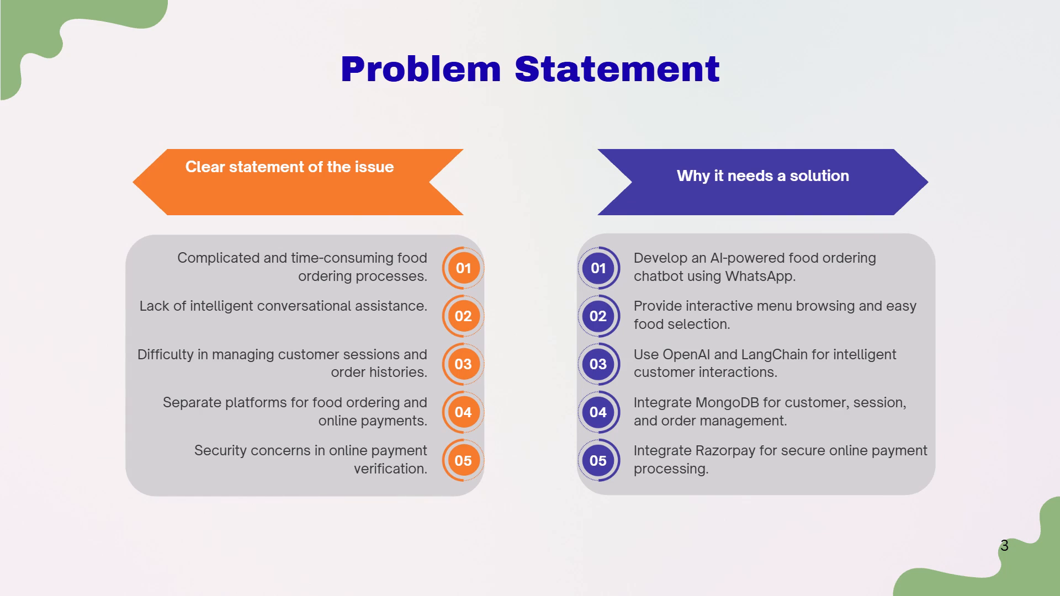
{"action": "key", "text": "Left"}
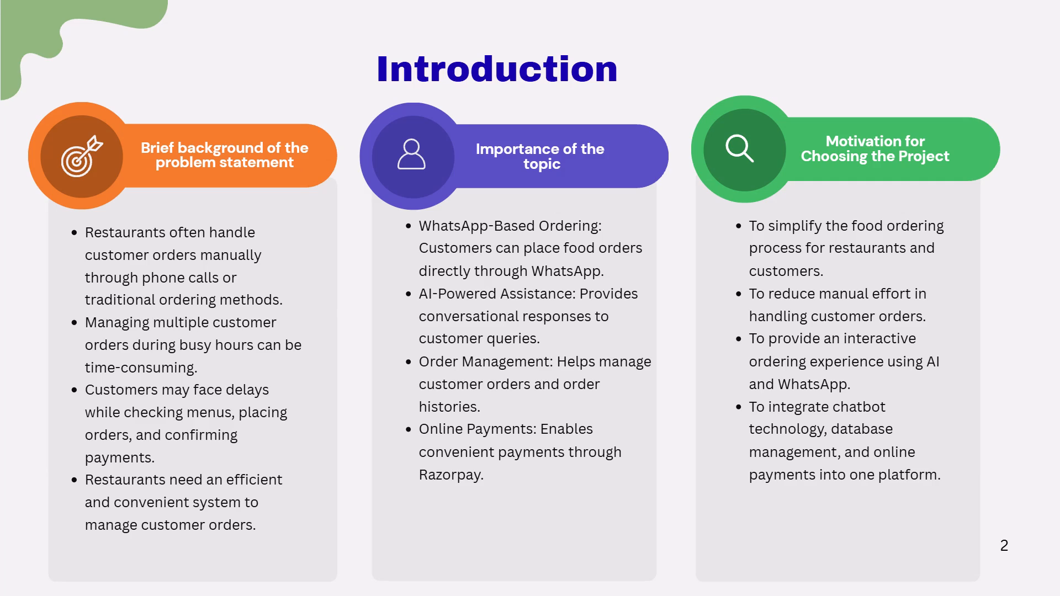
{"action": "key", "text": "Right"}
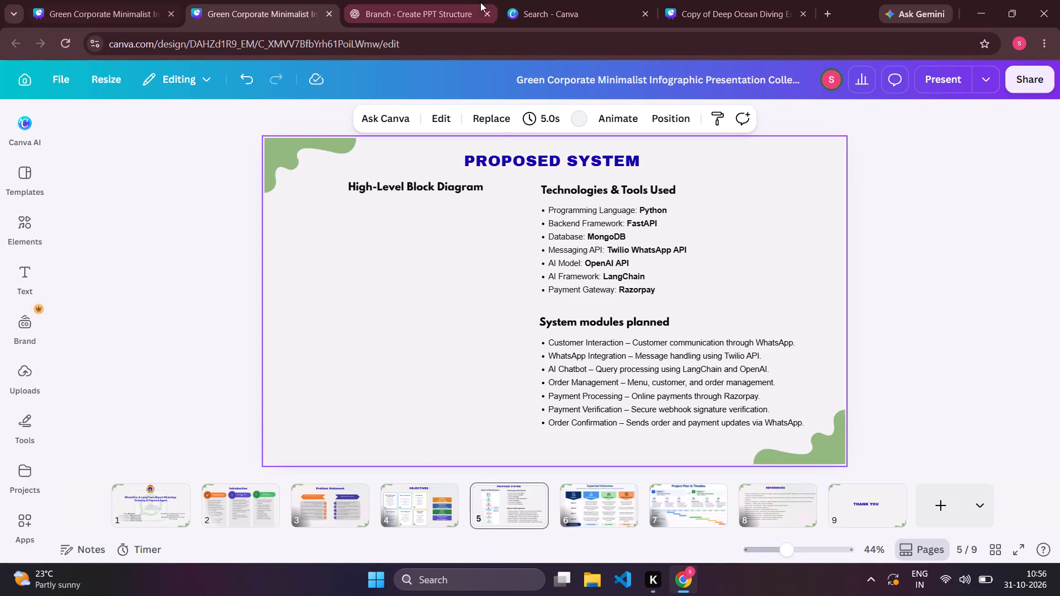
Switch to the template search page, close the Timeline chart template preview, and browse the presentation templates.
{"action": "left_click", "coordinate": [522, 7]}
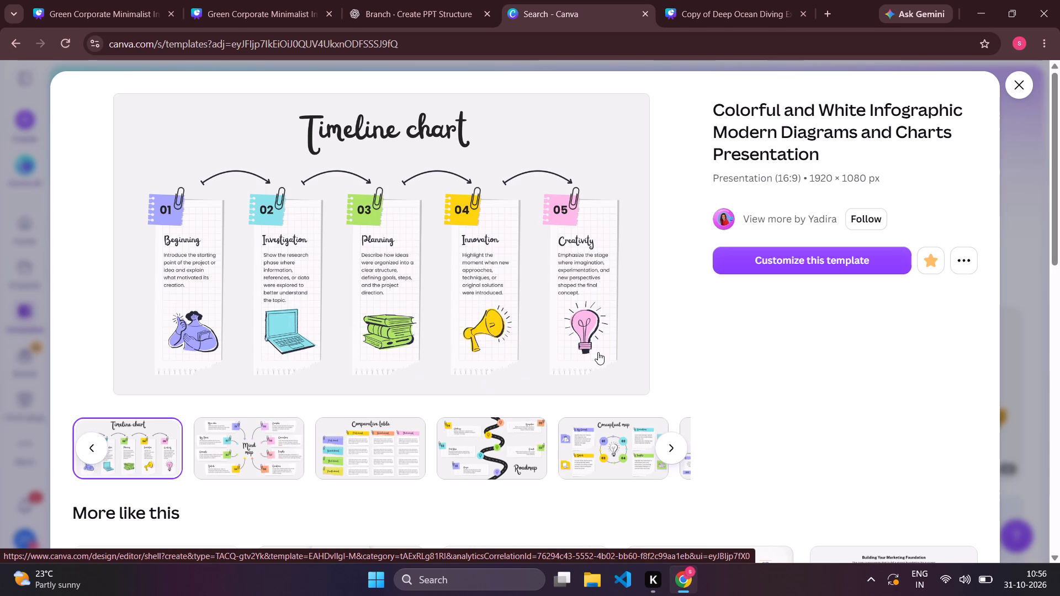
{"action": "left_click", "coordinate": [1022, 82]}
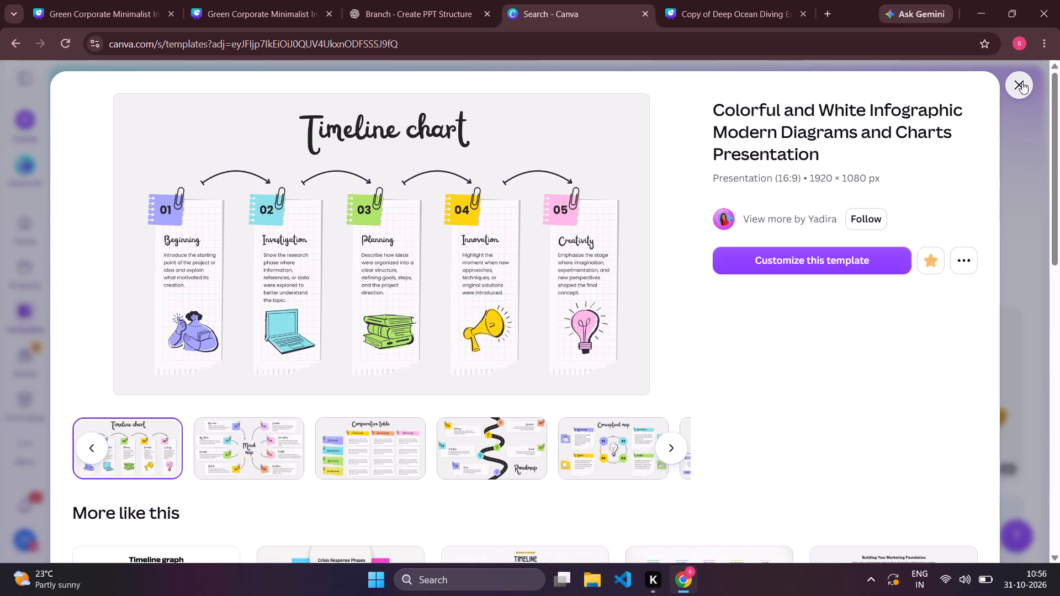
{"action": "scroll", "coordinate": [704, 402], "scroll_direction": "down", "scroll_amount": 4}
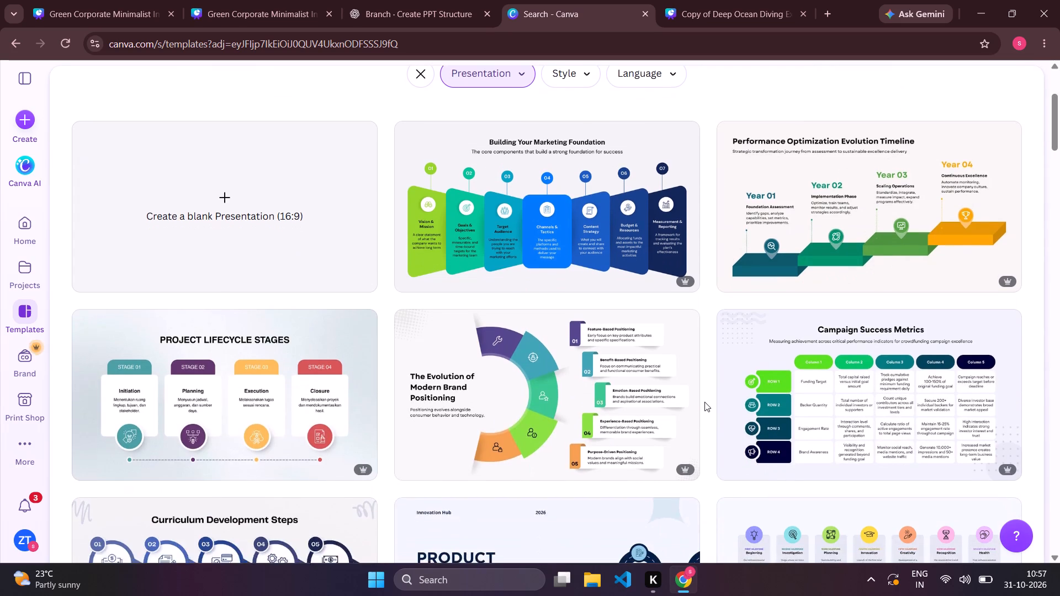
{"action": "scroll", "coordinate": [704, 402], "scroll_direction": "down", "scroll_amount": 4}
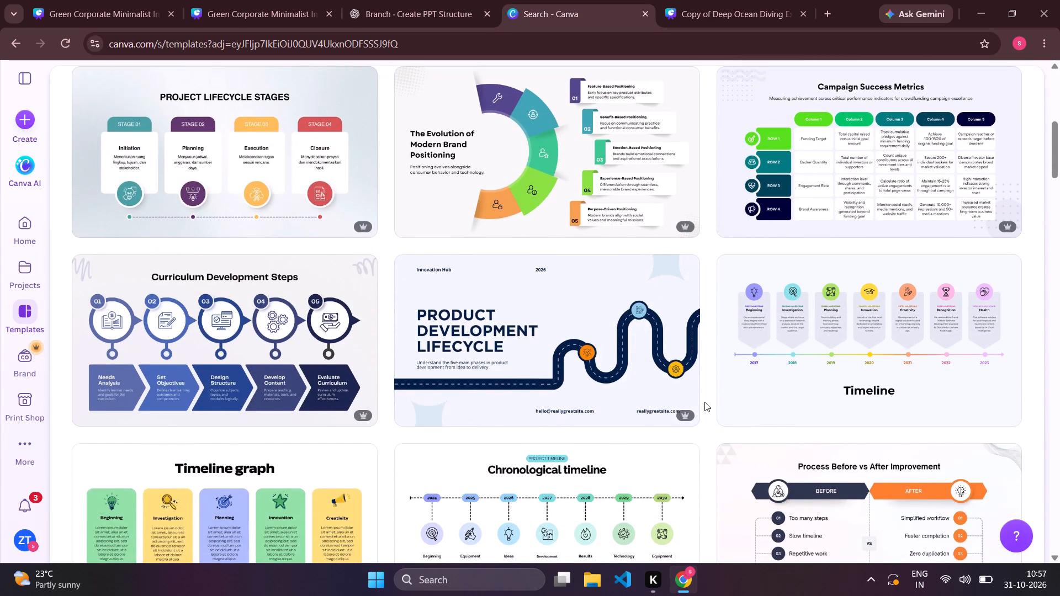
{"action": "scroll", "coordinate": [704, 402], "scroll_direction": "up", "scroll_amount": 10}
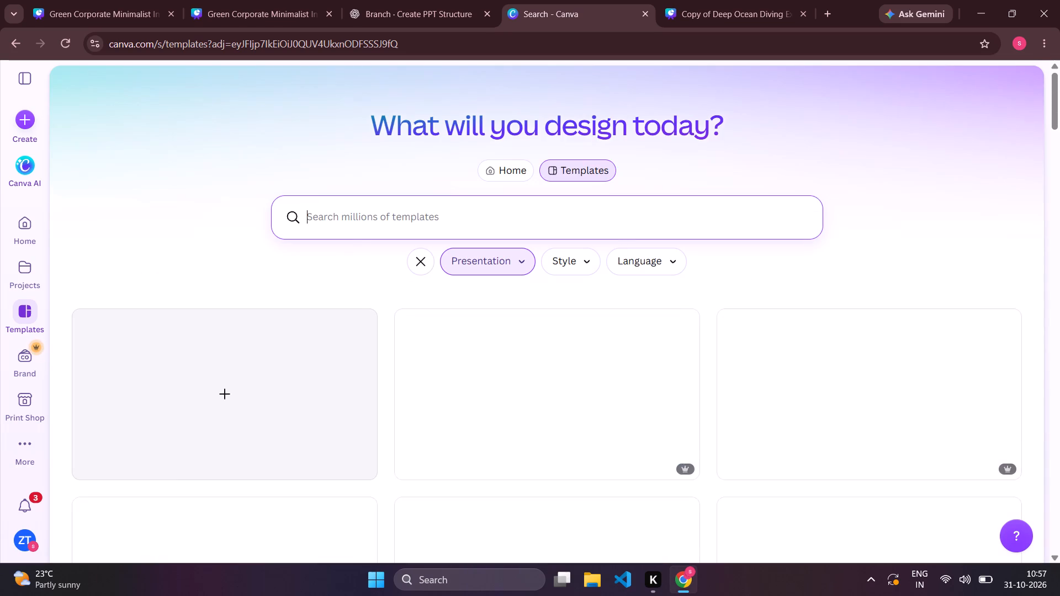
{"action": "left_click", "coordinate": [617, 216]}
{"action": "scroll", "coordinate": [617, 216], "scroll_direction": "up", "scroll_amount": 4}
{"action": "scroll", "coordinate": [548, 115], "scroll_direction": "up", "scroll_amount": 1}
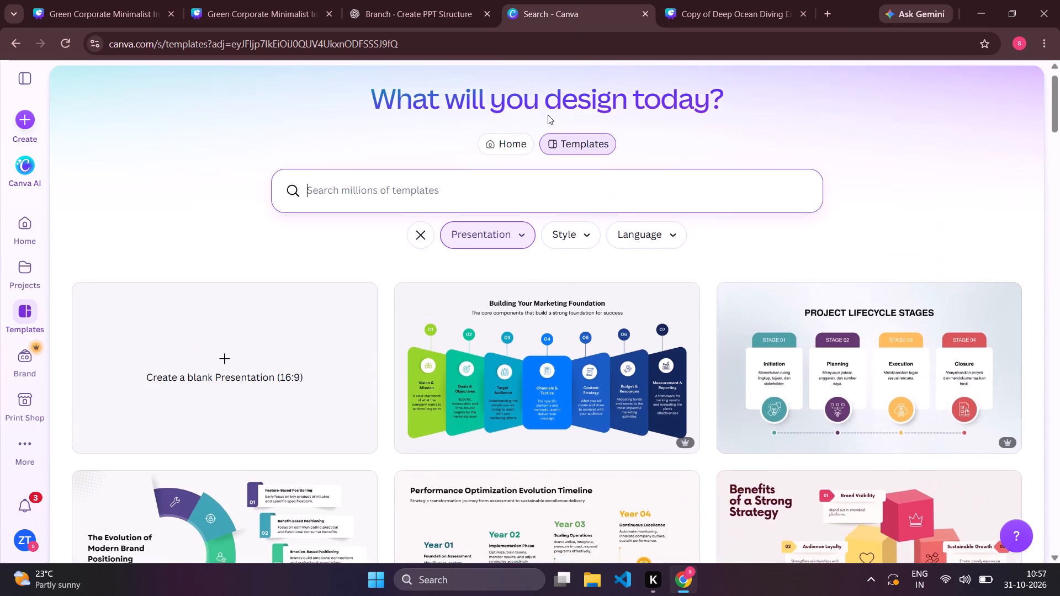
Search the presentation templates for "points" and look through the results.
{"action": "left_click", "coordinate": [518, 192]}
{"action": "type", "text": "points"}
{"action": "key", "text": "Return"}
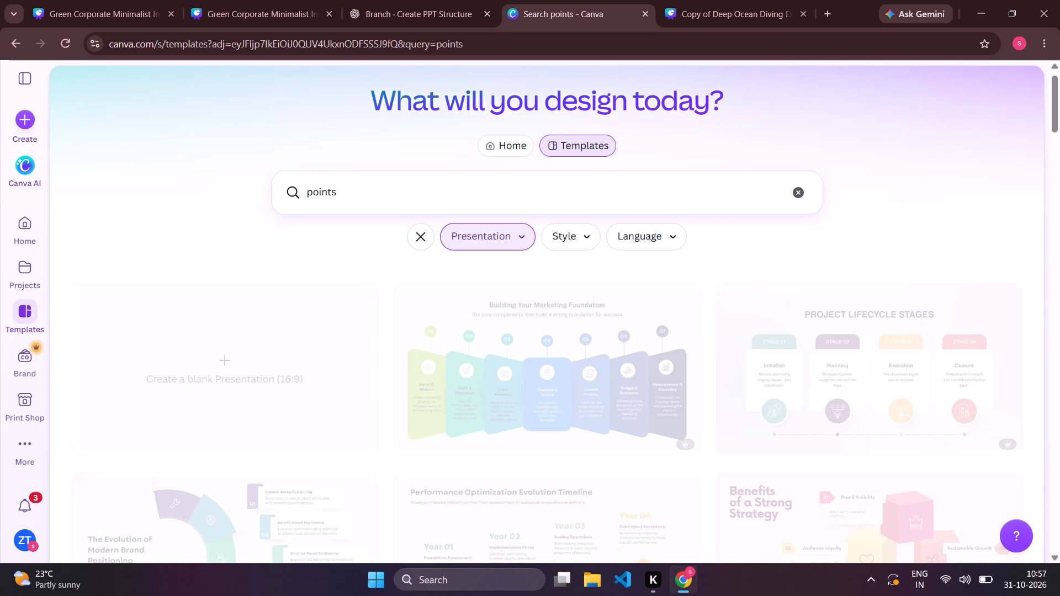
{"action": "scroll", "coordinate": [562, 404], "scroll_direction": "down", "scroll_amount": 7}
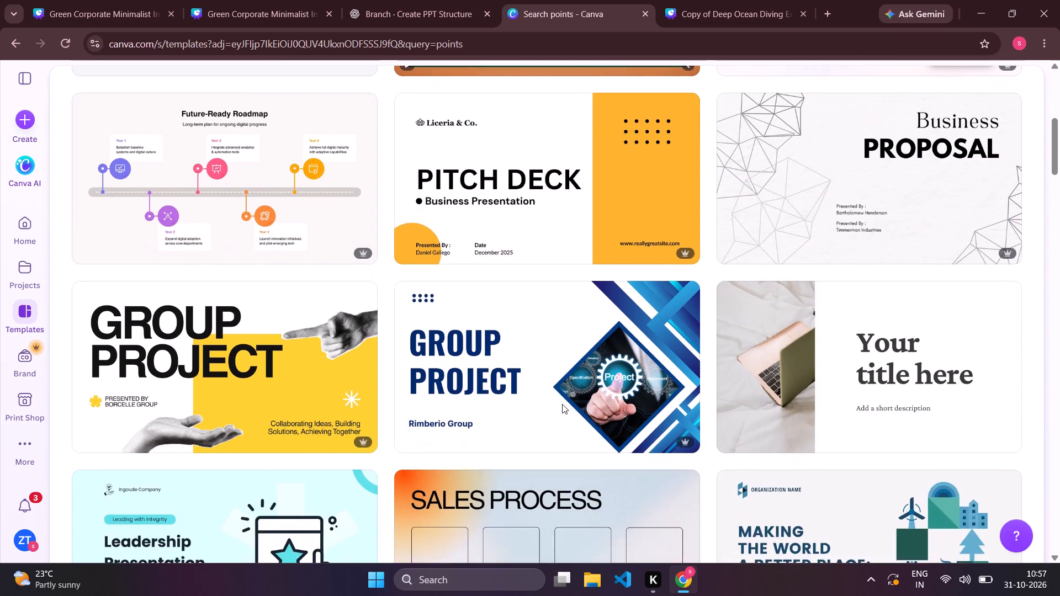
{"action": "scroll", "coordinate": [562, 404], "scroll_direction": "down", "scroll_amount": 4}
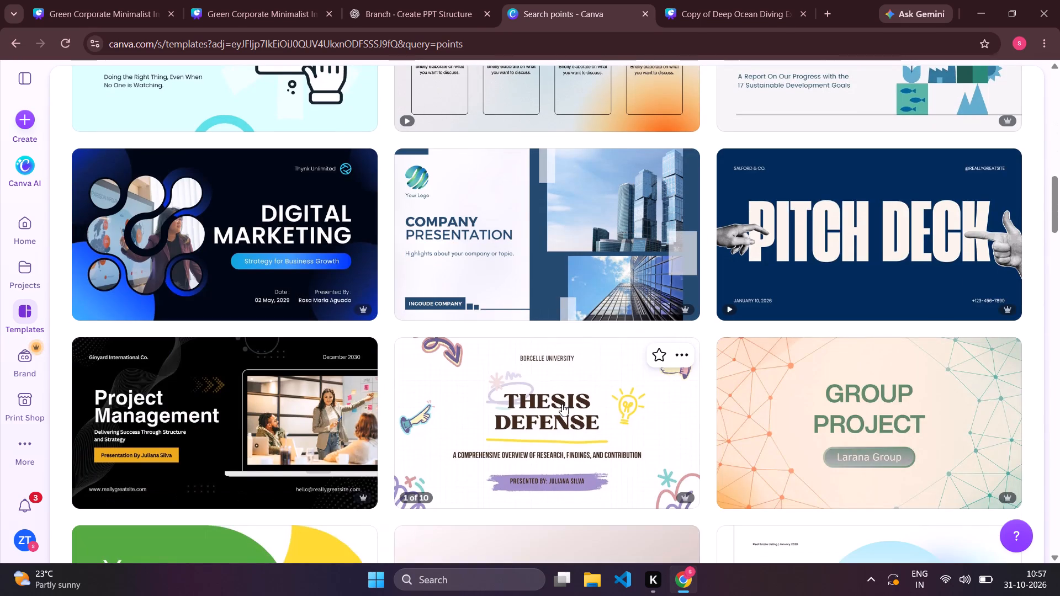
{"action": "scroll", "coordinate": [562, 404], "scroll_direction": "up", "scroll_amount": 8}
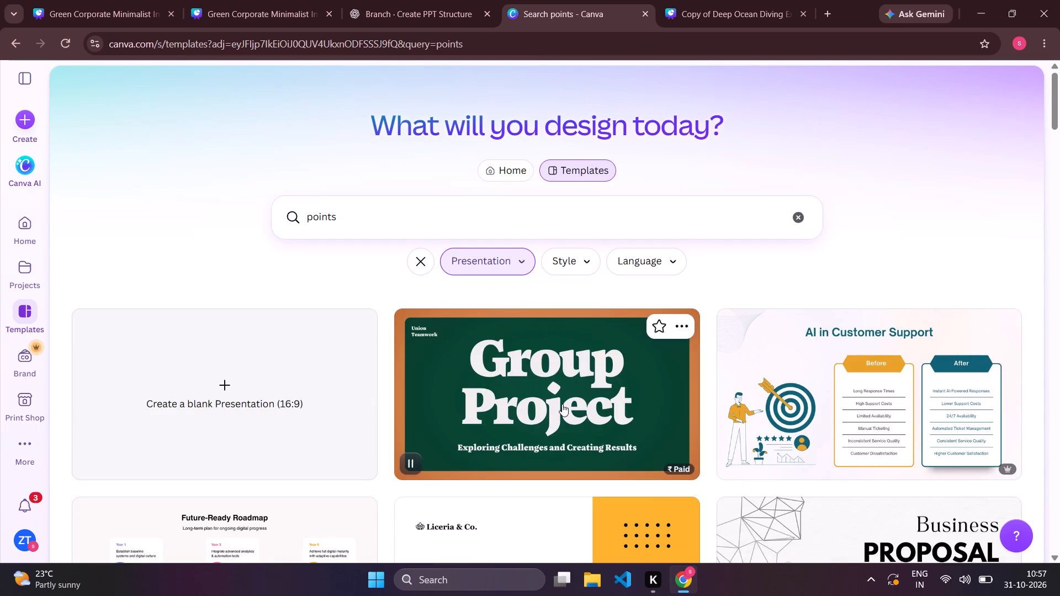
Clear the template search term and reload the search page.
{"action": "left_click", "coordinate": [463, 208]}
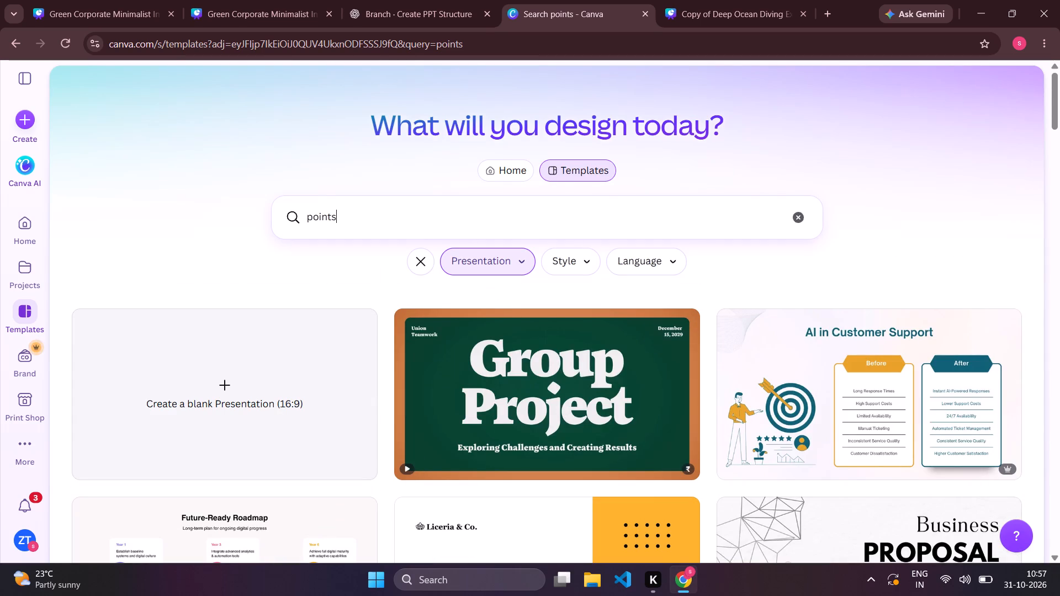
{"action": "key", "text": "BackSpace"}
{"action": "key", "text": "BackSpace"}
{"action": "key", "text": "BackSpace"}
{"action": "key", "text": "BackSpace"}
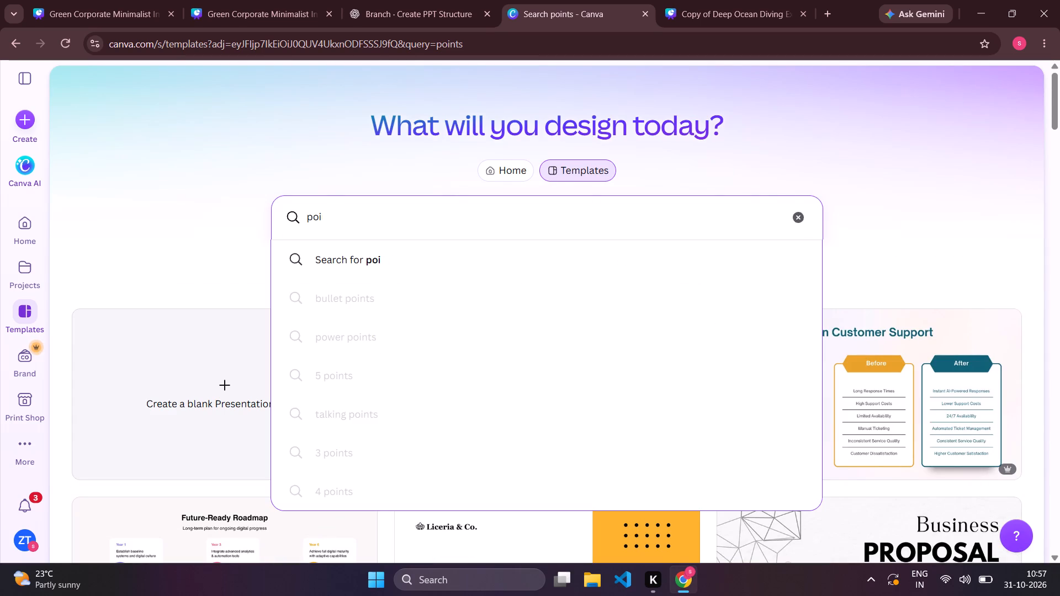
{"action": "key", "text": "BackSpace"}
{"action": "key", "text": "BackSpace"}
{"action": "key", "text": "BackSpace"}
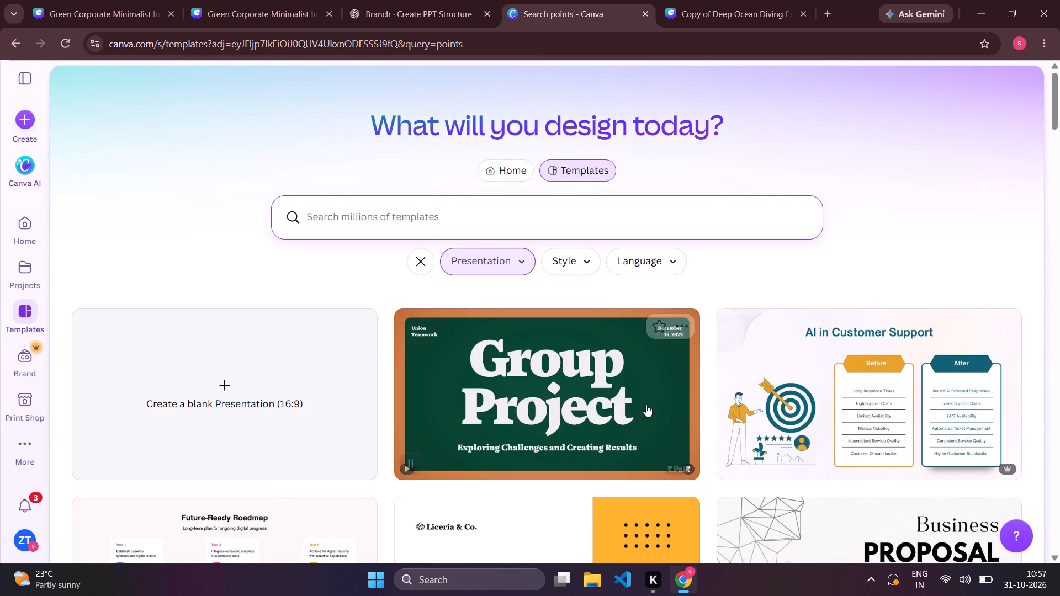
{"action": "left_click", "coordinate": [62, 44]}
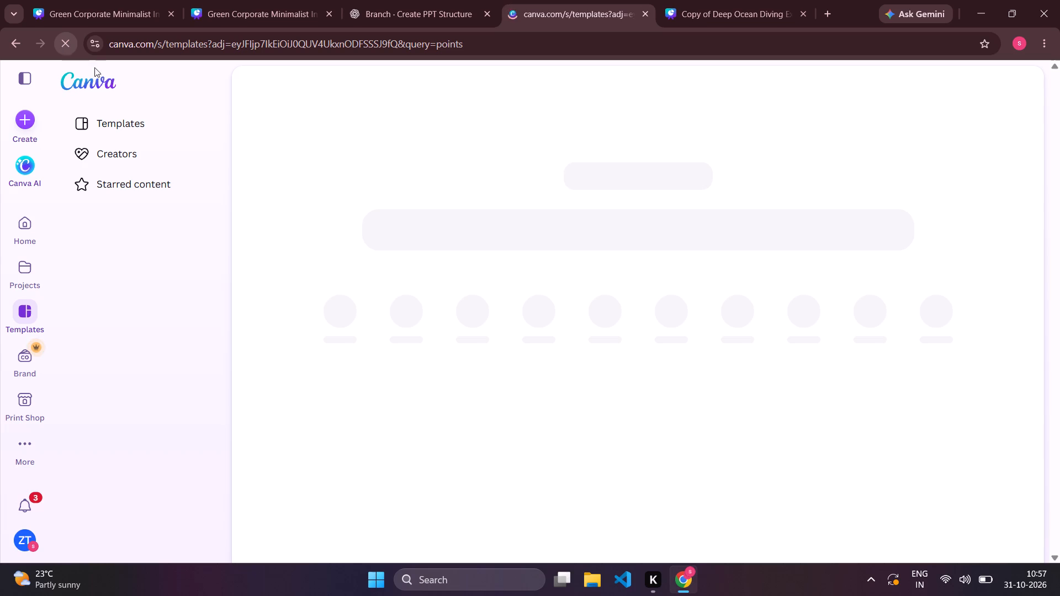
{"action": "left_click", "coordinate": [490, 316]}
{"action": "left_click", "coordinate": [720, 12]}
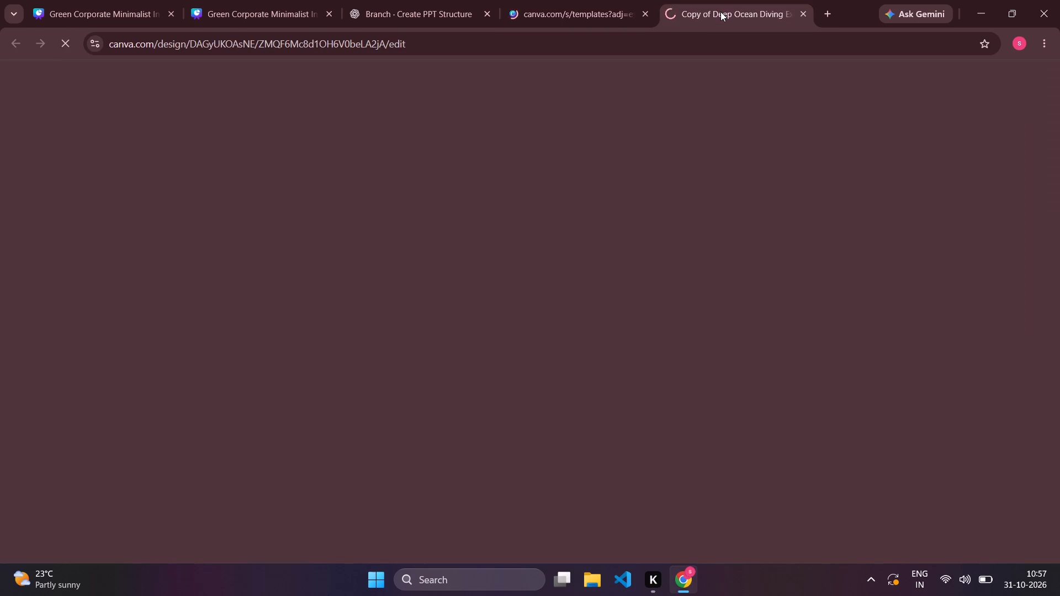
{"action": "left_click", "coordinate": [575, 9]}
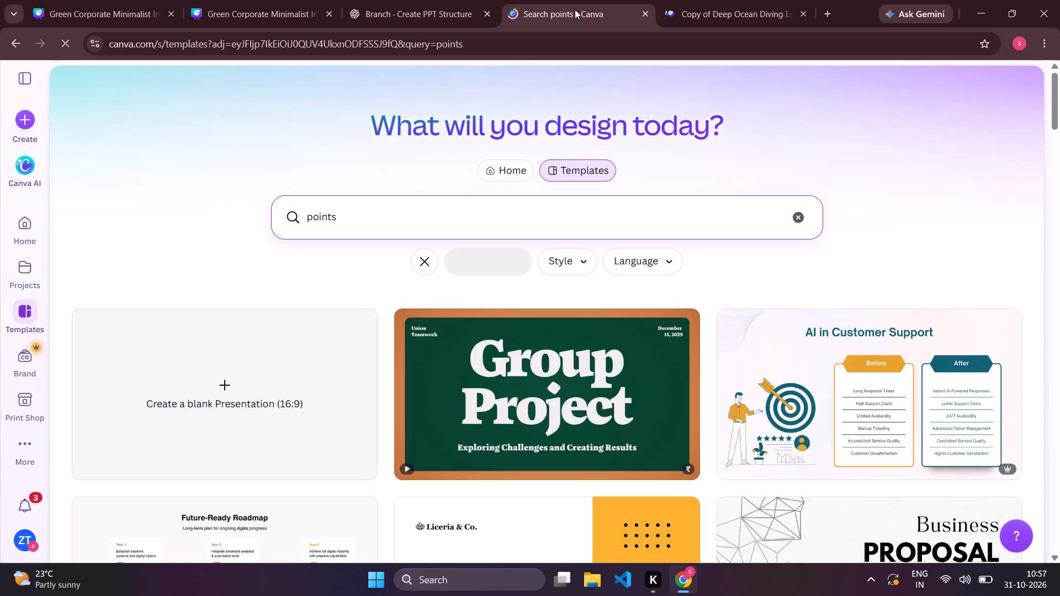
Look through the reloaded "points" template results for a suitable slide layout.
{"action": "scroll", "coordinate": [630, 398], "scroll_direction": "down", "scroll_amount": 7}
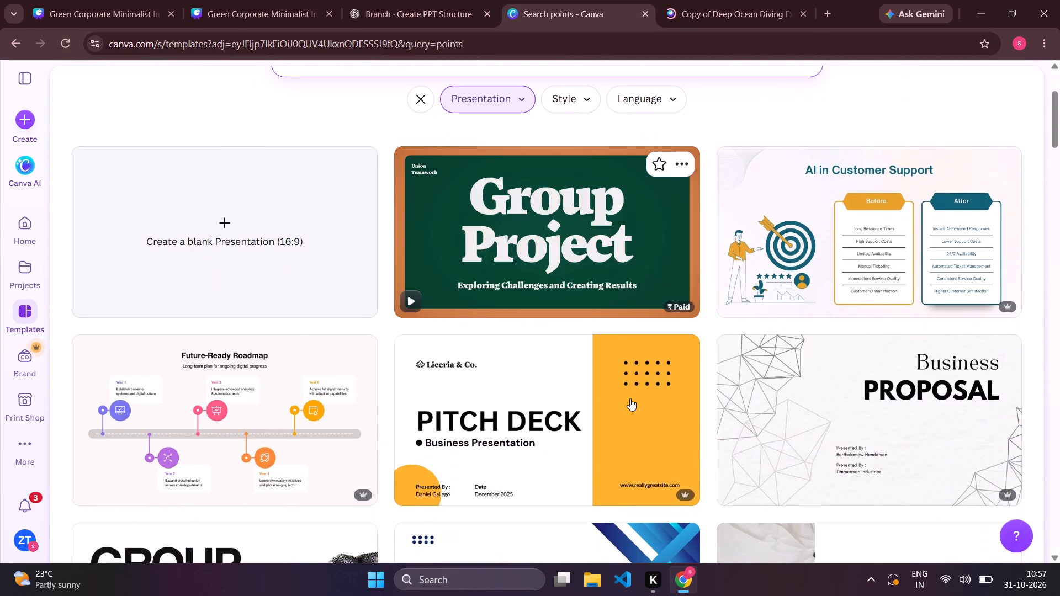
{"action": "scroll", "coordinate": [630, 398], "scroll_direction": "down", "scroll_amount": 6}
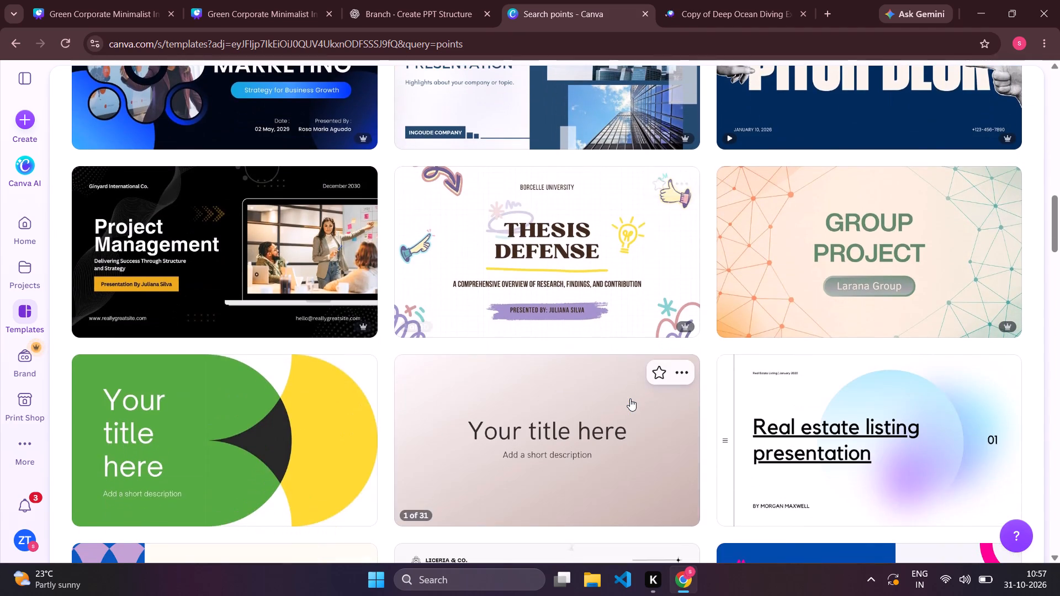
{"action": "scroll", "coordinate": [630, 398], "scroll_direction": "down", "scroll_amount": 2}
{"action": "scroll", "coordinate": [630, 398], "scroll_direction": "up", "scroll_amount": 8}
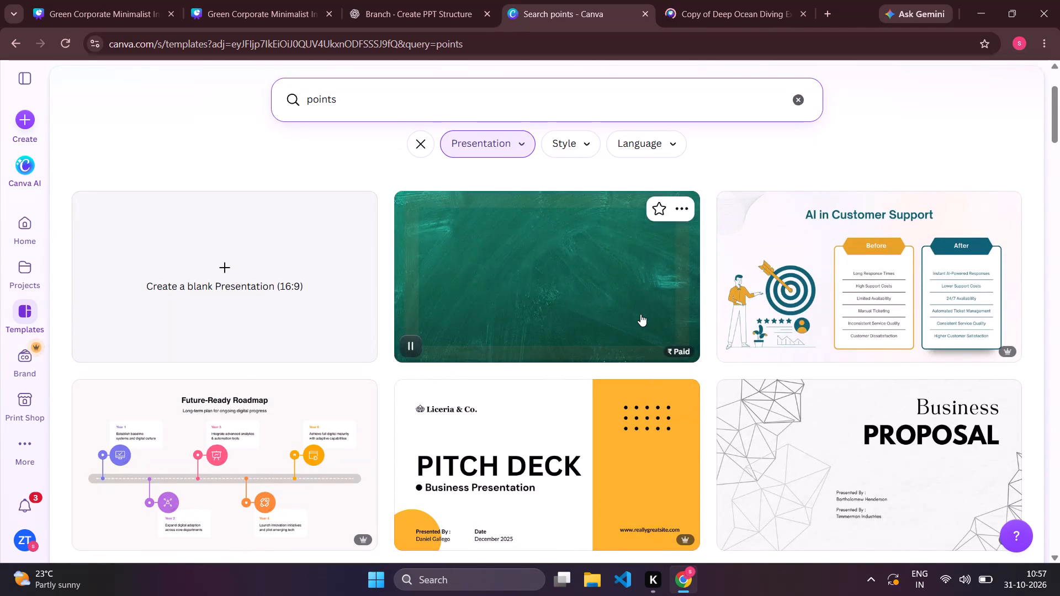
Filter the "points" template results by the Professional style and browse them.
{"action": "left_click", "coordinate": [586, 142]}
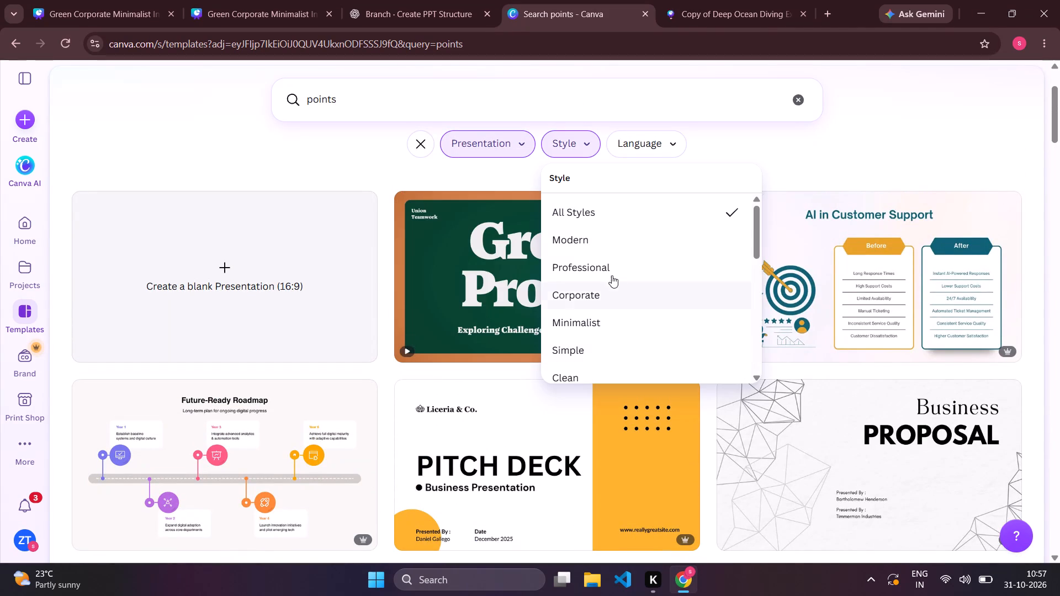
{"action": "left_click", "coordinate": [612, 274]}
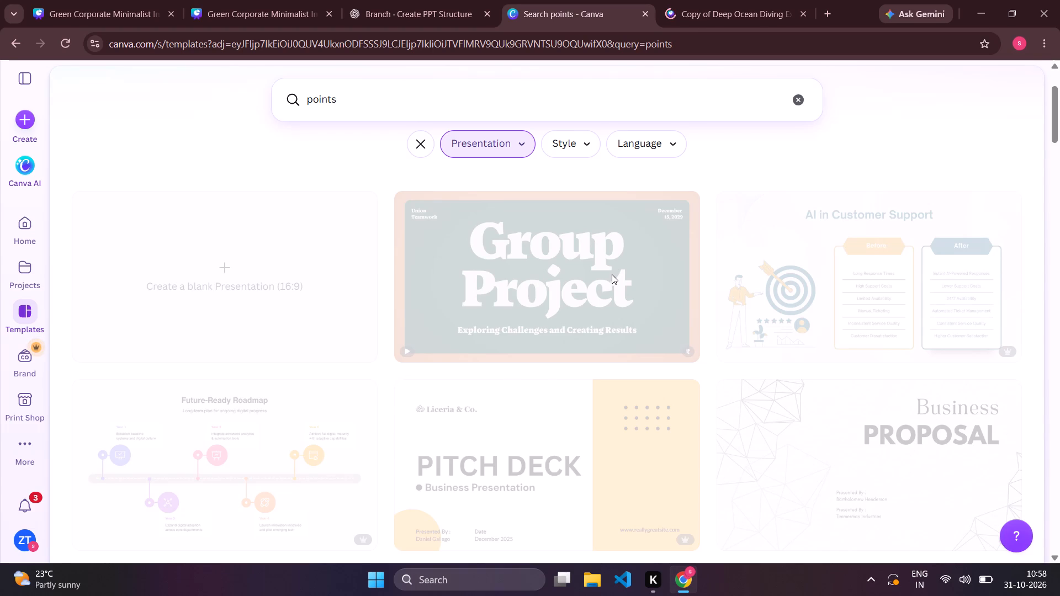
{"action": "scroll", "coordinate": [713, 296], "scroll_direction": "down", "scroll_amount": 3}
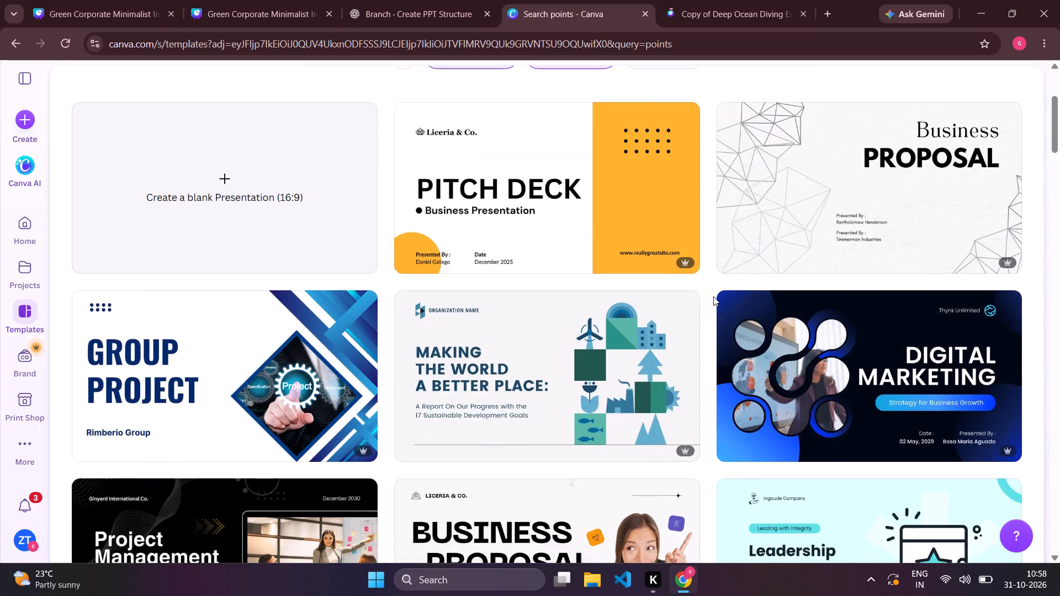
{"action": "scroll", "coordinate": [713, 296], "scroll_direction": "down", "scroll_amount": 5}
{"action": "scroll", "coordinate": [713, 296], "scroll_direction": "up", "scroll_amount": 1}
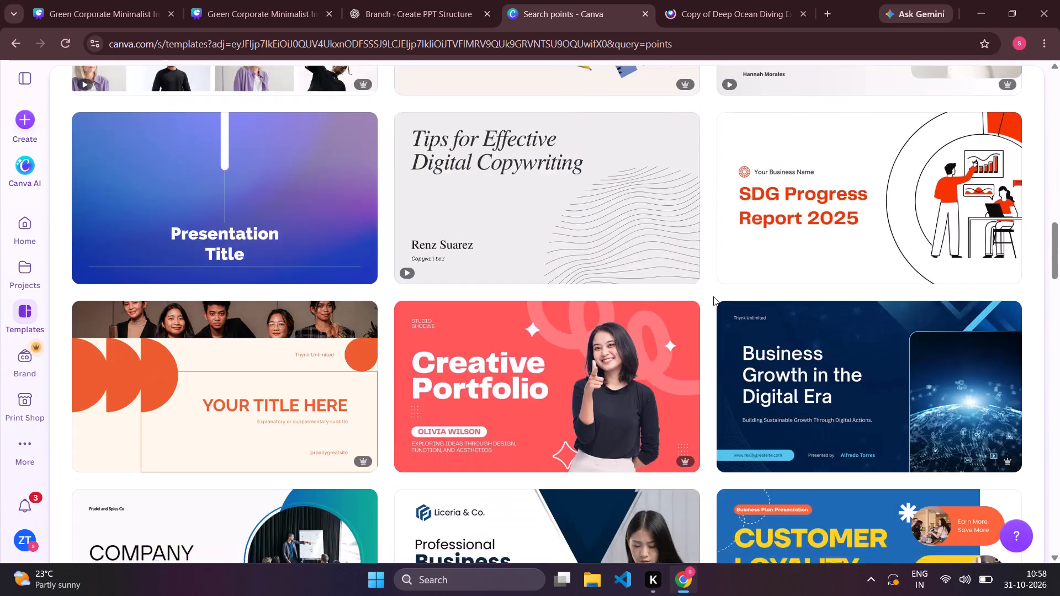
{"action": "scroll", "coordinate": [713, 296], "scroll_direction": "up", "scroll_amount": 2}
Preview the Blue and White Geometric Group Project Presentation template and close the preview.
{"action": "left_click", "coordinate": [592, 165]}
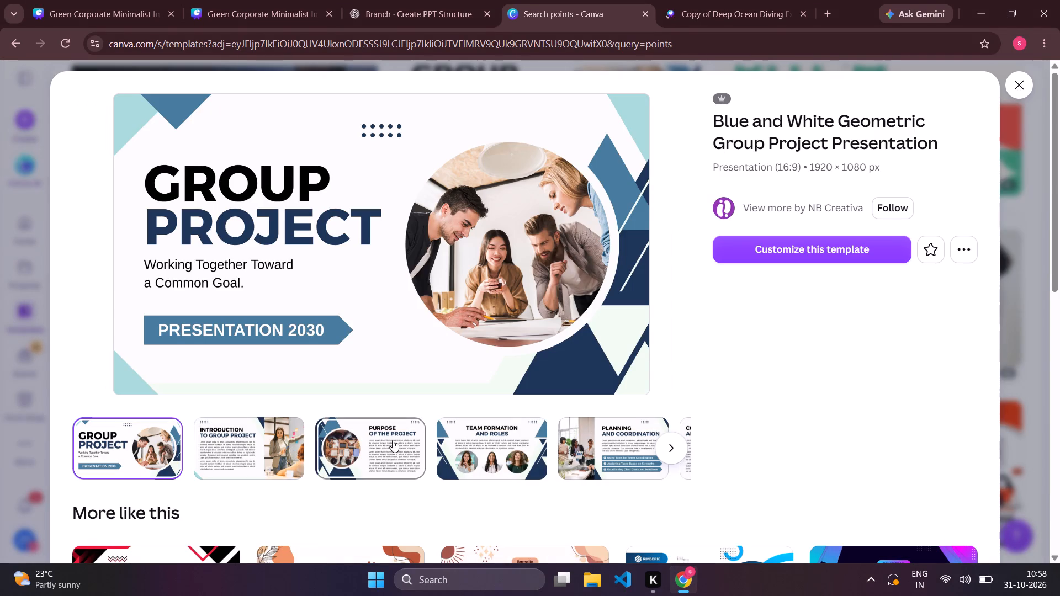
{"action": "left_click", "coordinate": [1013, 87]}
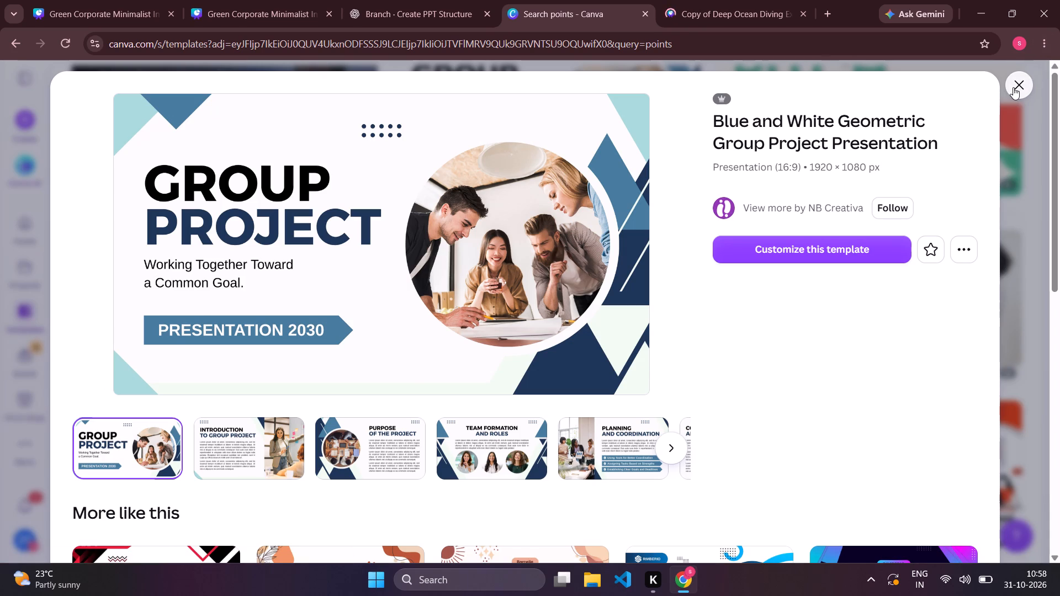
Browse the Professional-style "points" presentation templates for a layout suited to presenting points.
{"action": "scroll", "coordinate": [767, 281], "scroll_direction": "down", "scroll_amount": 7}
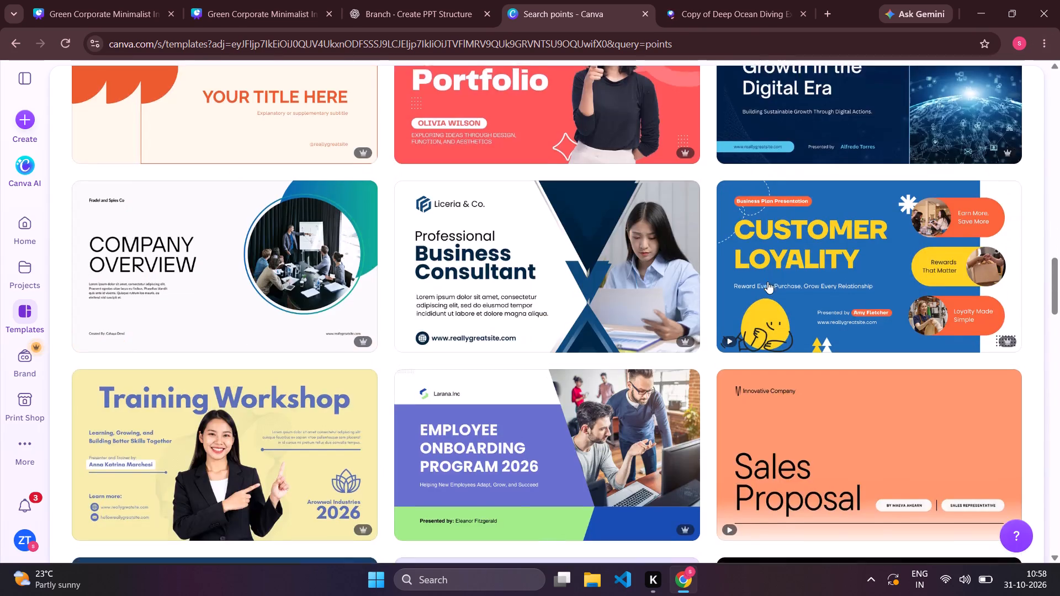
{"action": "scroll", "coordinate": [767, 281], "scroll_direction": "down", "scroll_amount": 3}
{"action": "scroll", "coordinate": [767, 281], "scroll_direction": "up", "scroll_amount": 18}
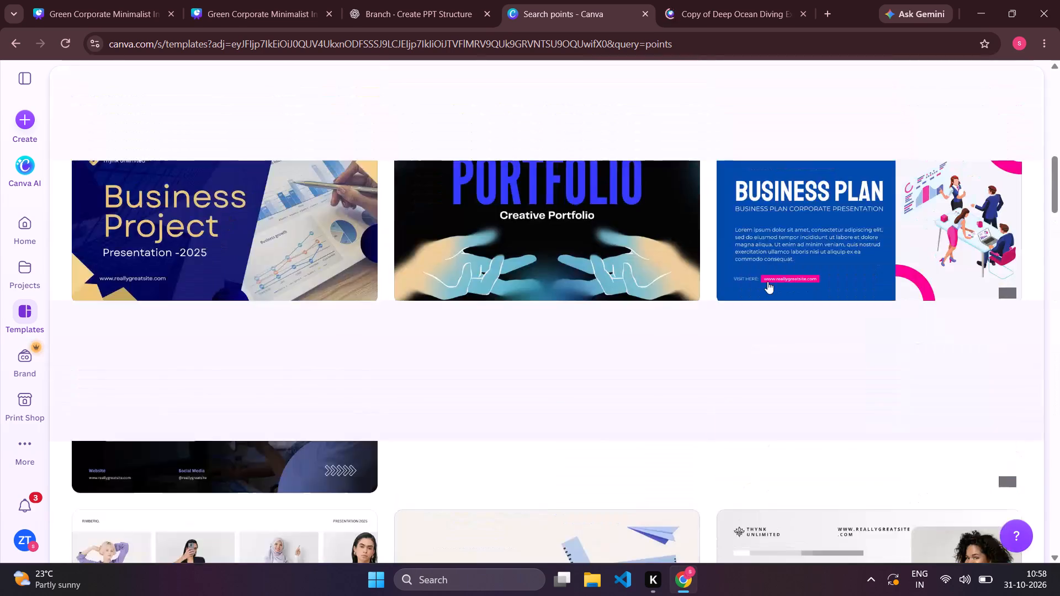
{"action": "scroll", "coordinate": [767, 281], "scroll_direction": "up", "scroll_amount": 5}
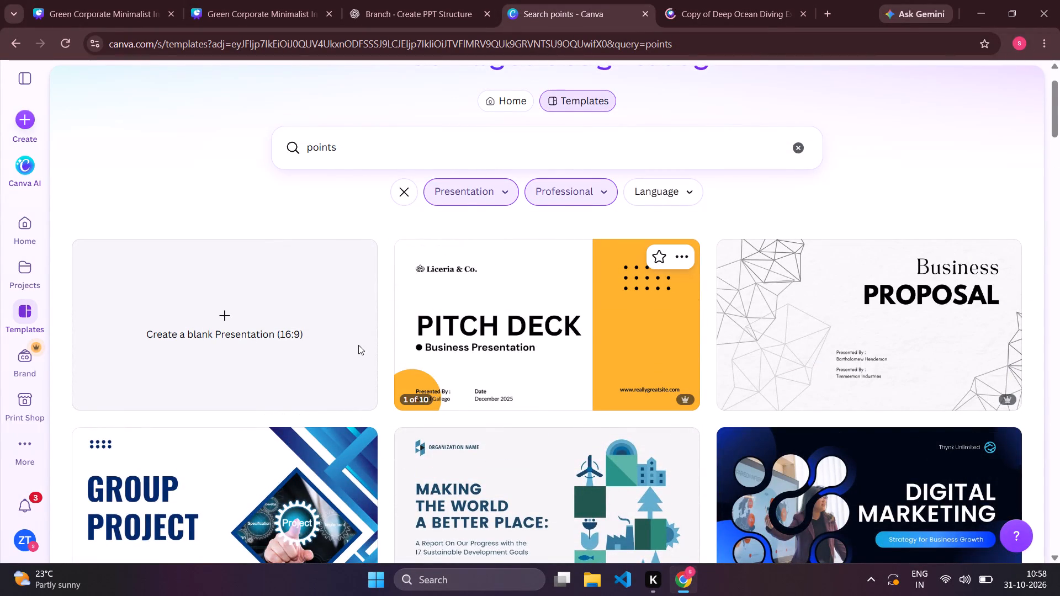
{"action": "scroll", "coordinate": [347, 345], "scroll_direction": "down", "scroll_amount": 2}
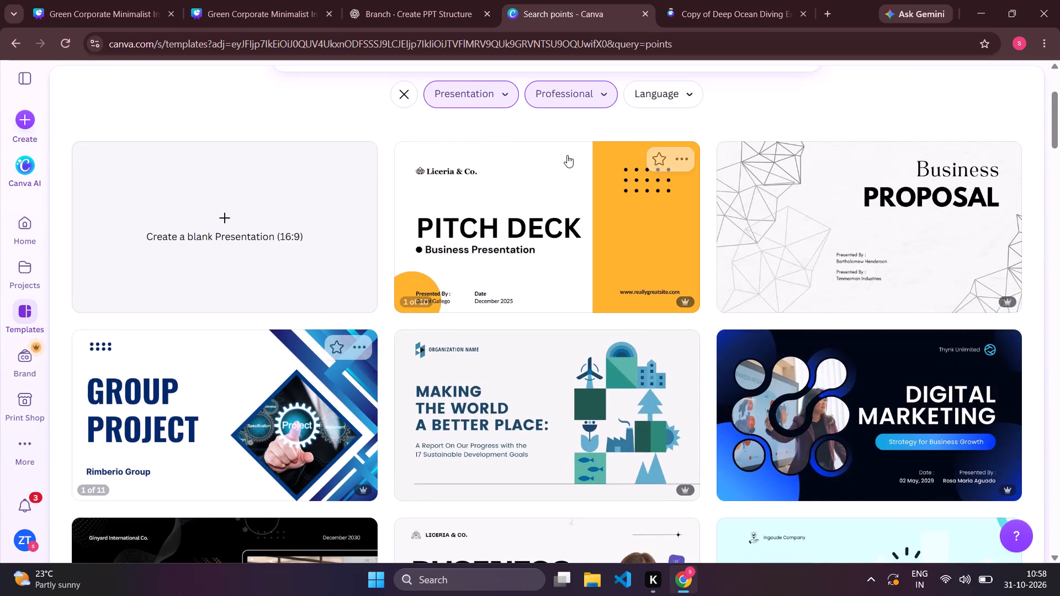
{"action": "scroll", "coordinate": [560, 143], "scroll_direction": "down", "scroll_amount": 11}
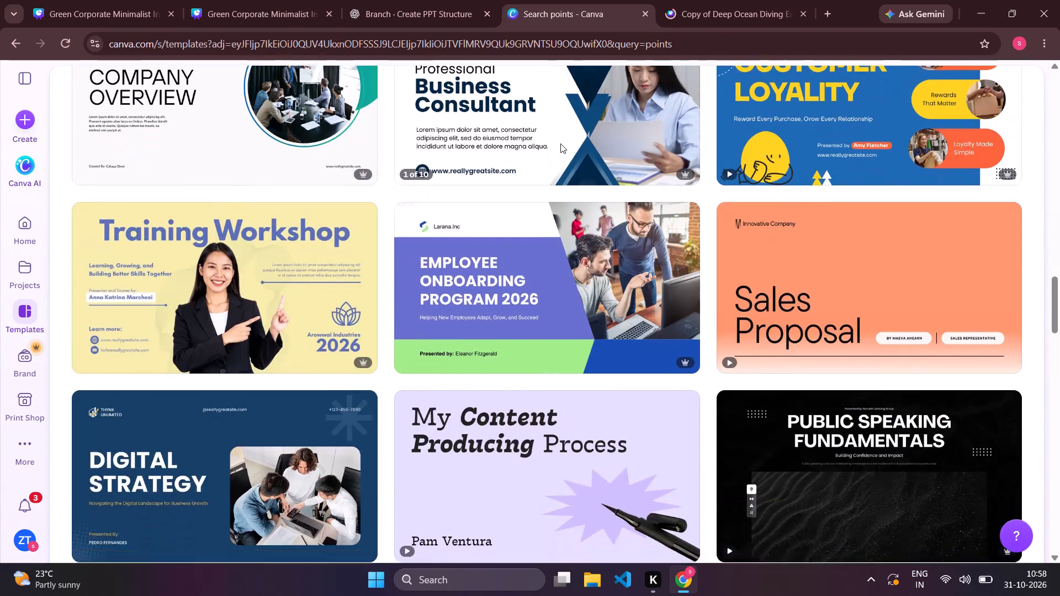
{"action": "scroll", "coordinate": [560, 143], "scroll_direction": "down", "scroll_amount": 6}
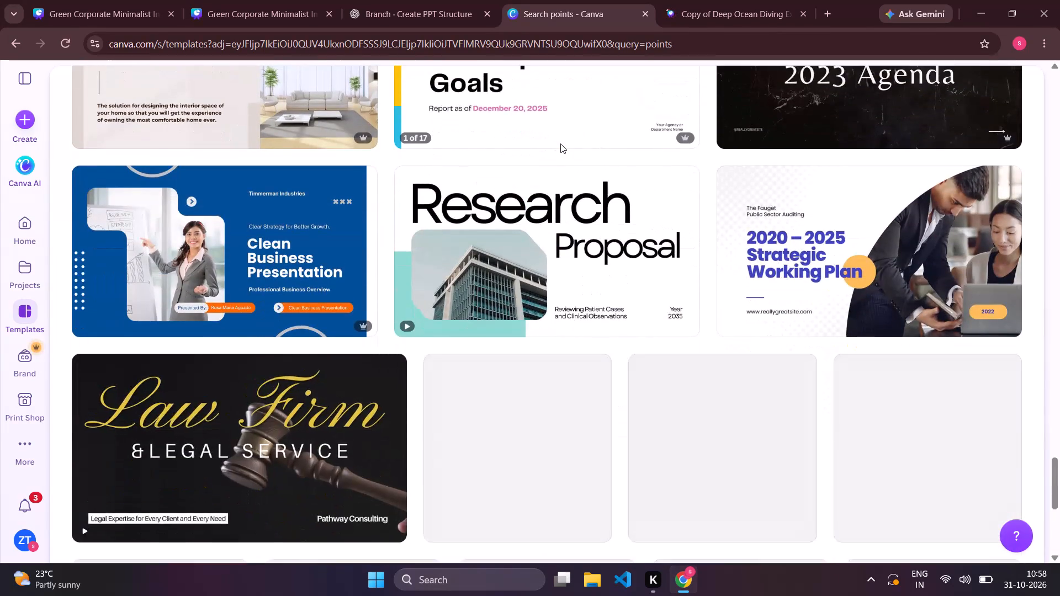
{"action": "scroll", "coordinate": [560, 143], "scroll_direction": "down", "scroll_amount": 1}
{"action": "scroll", "coordinate": [560, 143], "scroll_direction": "up", "scroll_amount": 1}
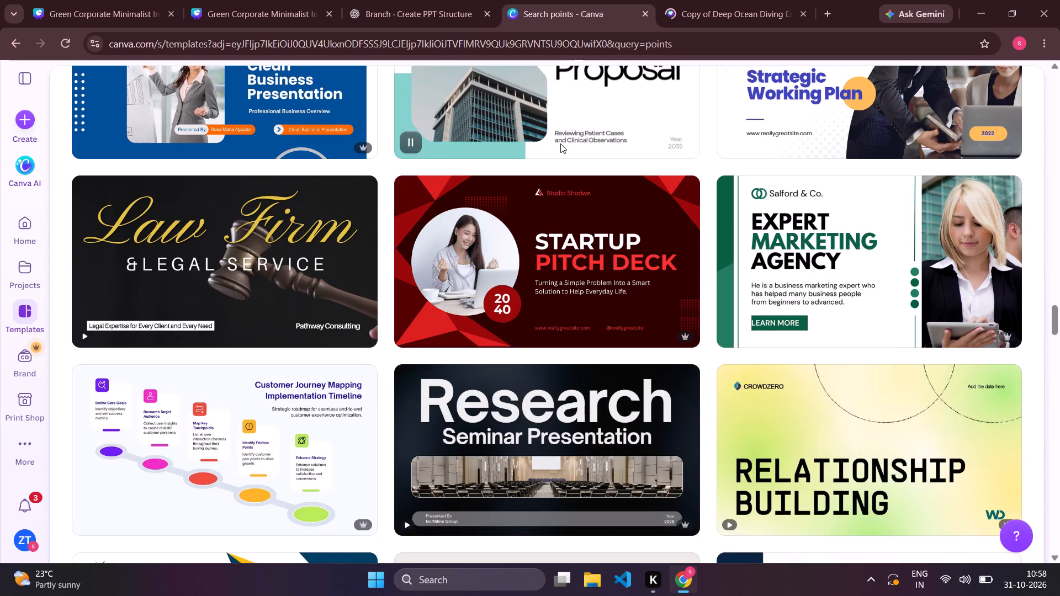
{"action": "scroll", "coordinate": [560, 143], "scroll_direction": "up", "scroll_amount": 2}
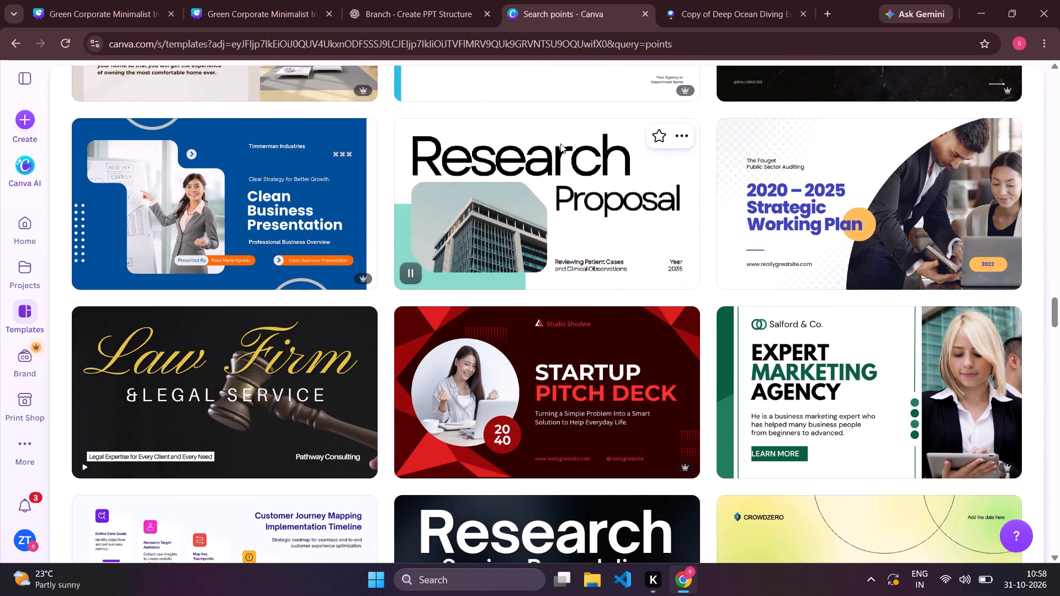
{"action": "scroll", "coordinate": [560, 143], "scroll_direction": "up", "scroll_amount": 3}
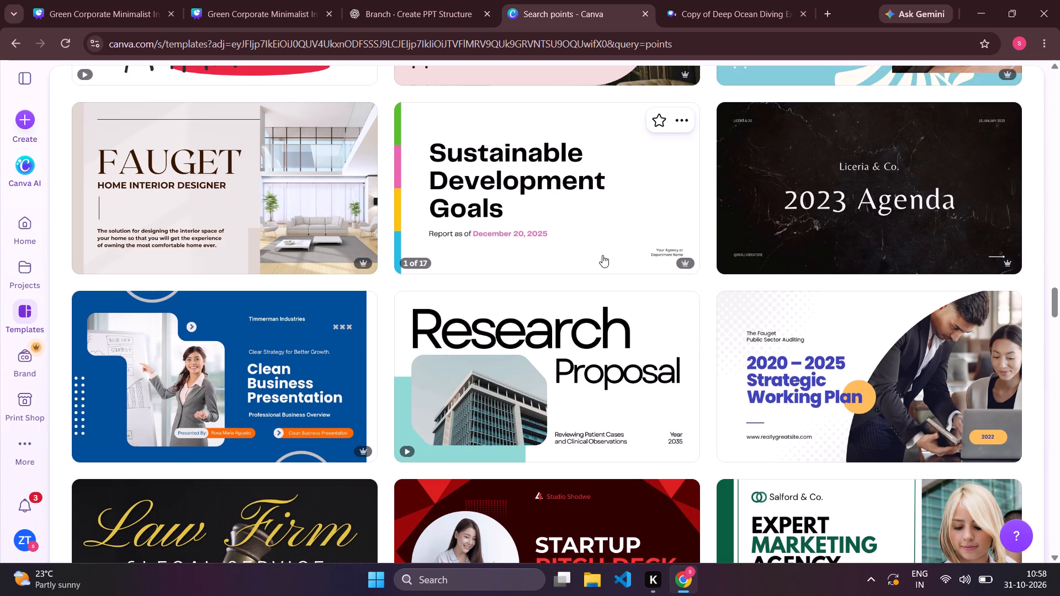
Return to the presentation design and align the grey panel under "Motivation for Choosing the Project" with its green heading on the Introduction slide.
{"action": "left_click", "coordinate": [263, 1]}
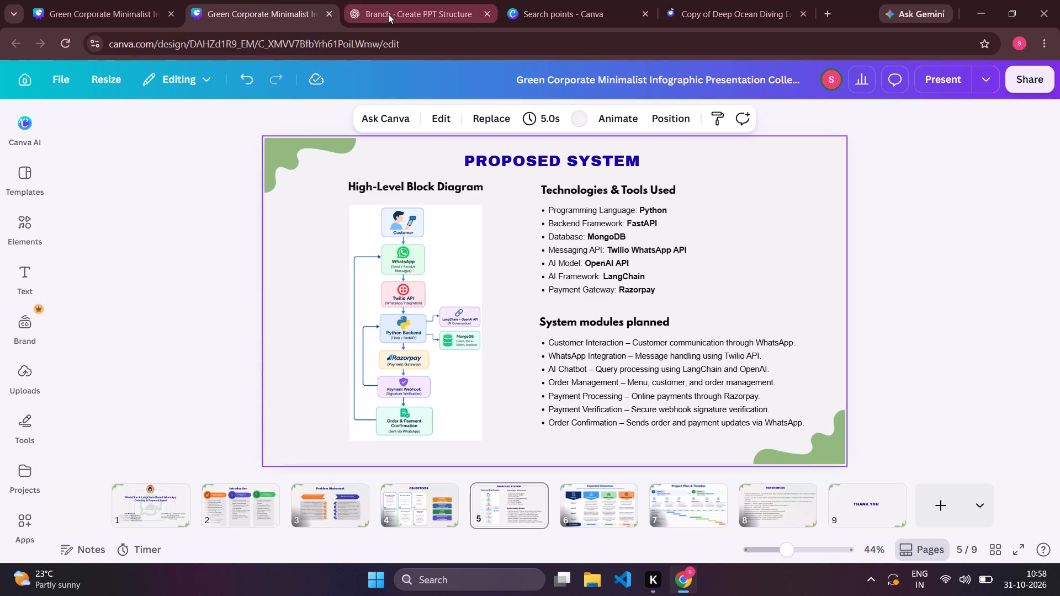
{"action": "left_click", "coordinate": [236, 511]}
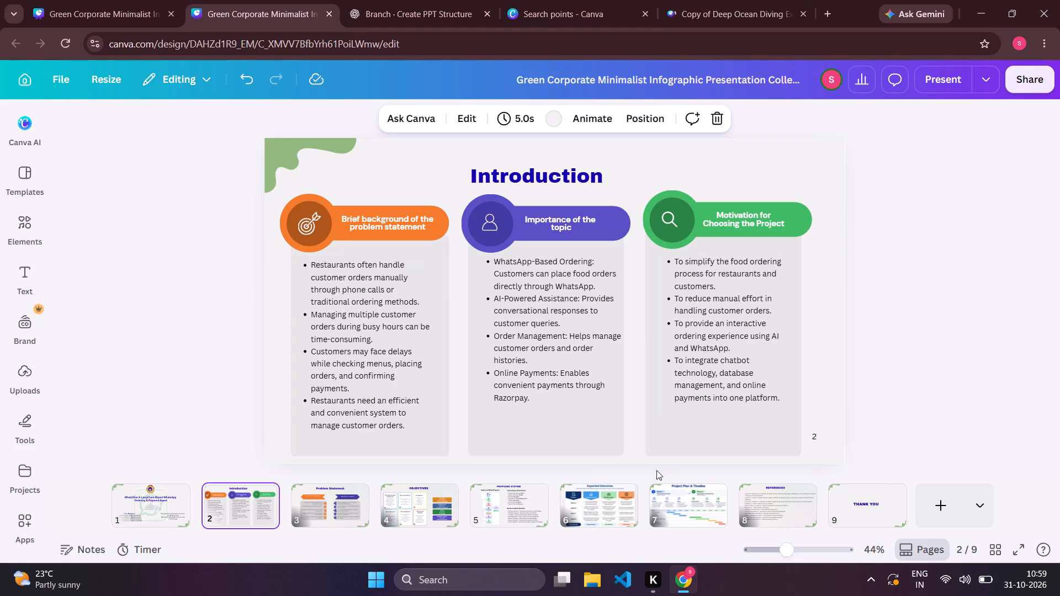
{"action": "left_click_drag", "start_coordinate": [679, 445], "coordinate": [687, 445]}
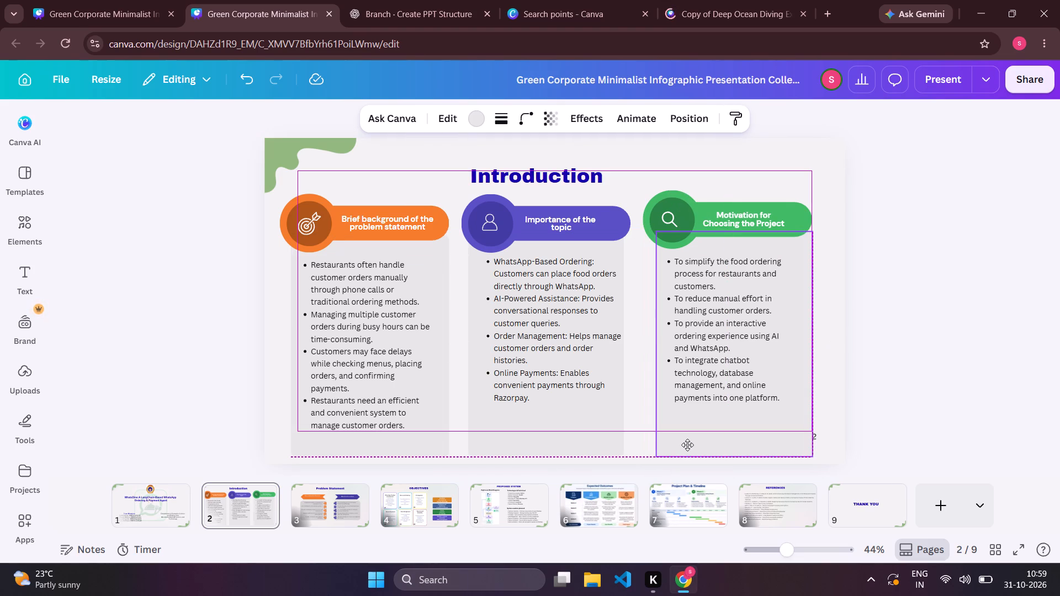
{"action": "left_click_drag", "start_coordinate": [687, 445], "coordinate": [687, 443]}
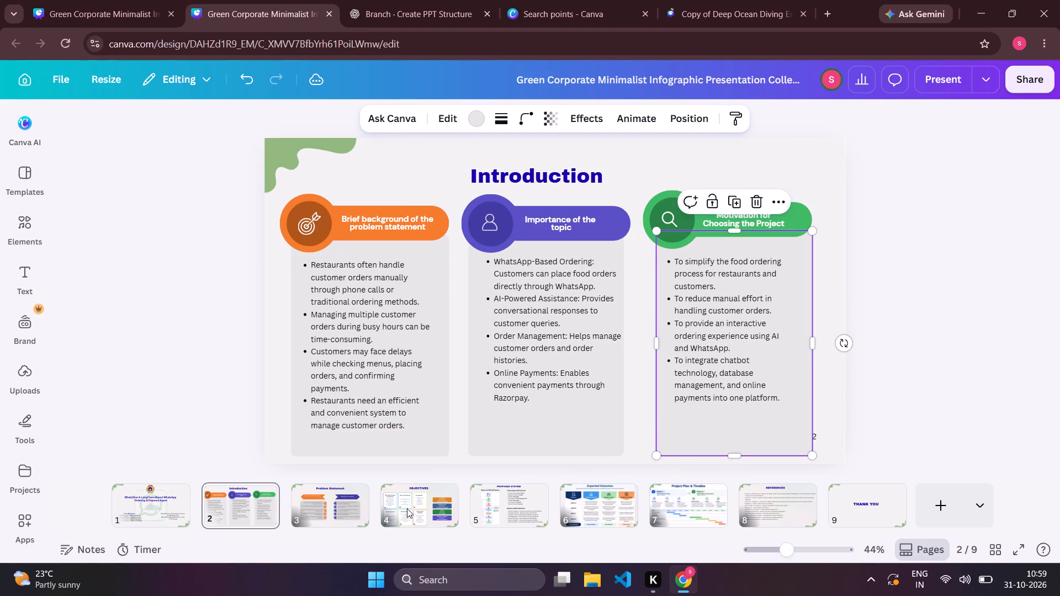
Shorten the three grey text panels on the Introduction slide from below so their bottom edges line up near the page number.
{"action": "left_click", "coordinate": [359, 458]}
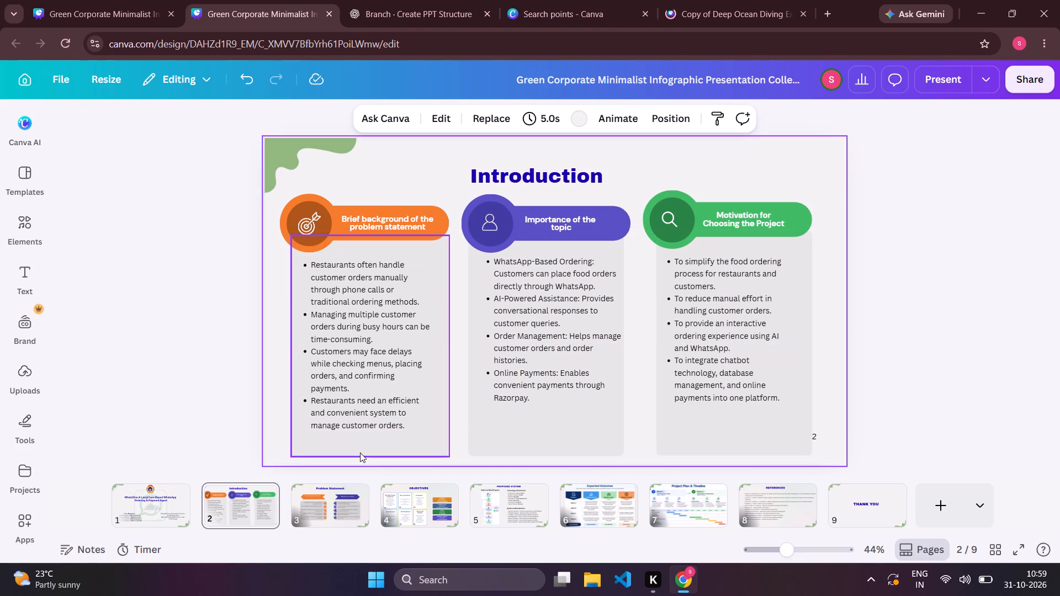
{"action": "left_click", "coordinate": [360, 453]}
{"action": "left_click_drag", "start_coordinate": [365, 453], "coordinate": [365, 437]}
{"action": "left_click", "coordinate": [495, 440]}
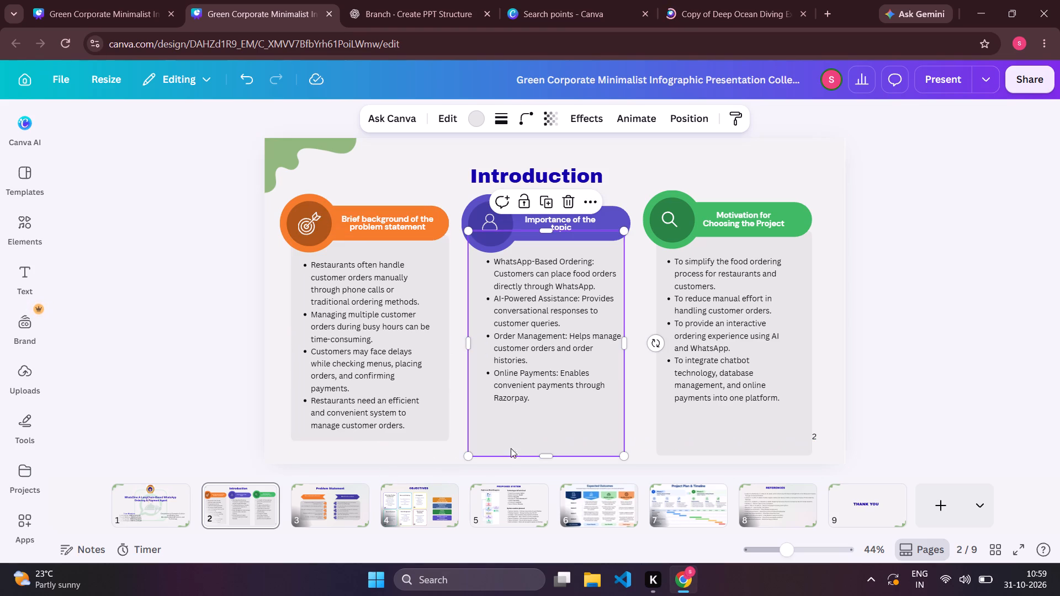
{"action": "left_click_drag", "start_coordinate": [547, 453], "coordinate": [543, 433]}
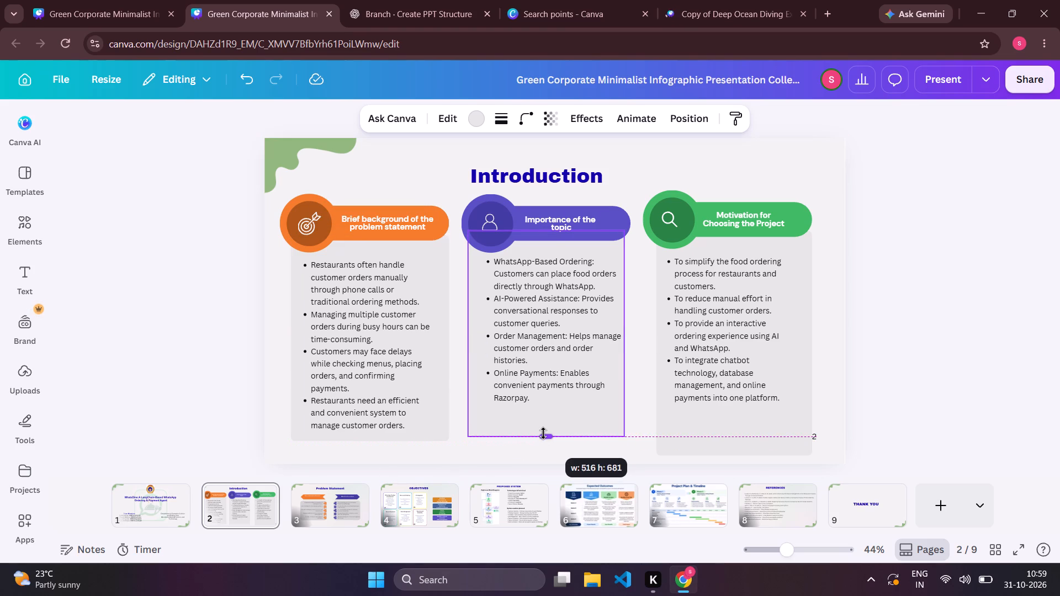
{"action": "left_click_drag", "start_coordinate": [543, 433], "coordinate": [541, 437]}
{"action": "left_click", "coordinate": [701, 454]}
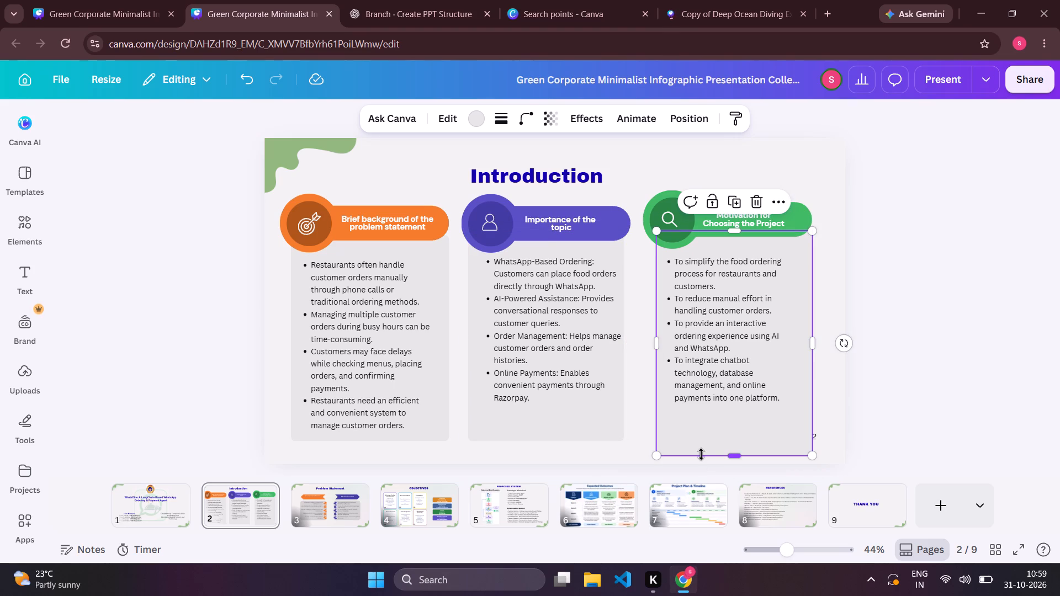
{"action": "left_click", "coordinate": [735, 450]}
{"action": "left_click", "coordinate": [733, 454]}
{"action": "left_click_drag", "start_coordinate": [733, 458], "coordinate": [730, 448]}
{"action": "left_click", "coordinate": [689, 457]}
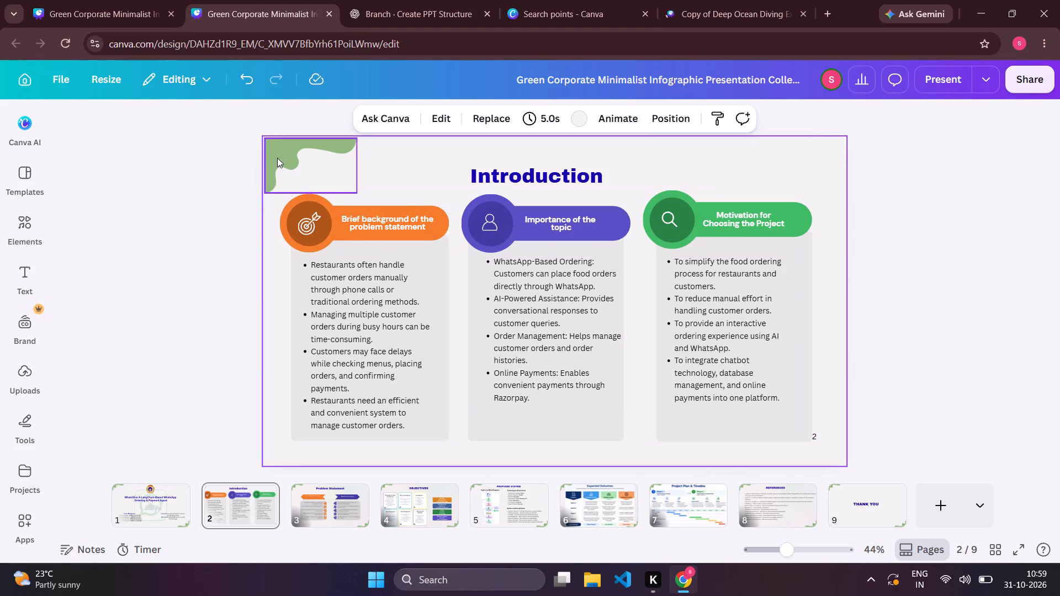
Copy the Objectives slide and paste it after the Introduction slide.
{"action": "left_click", "coordinate": [444, 510]}
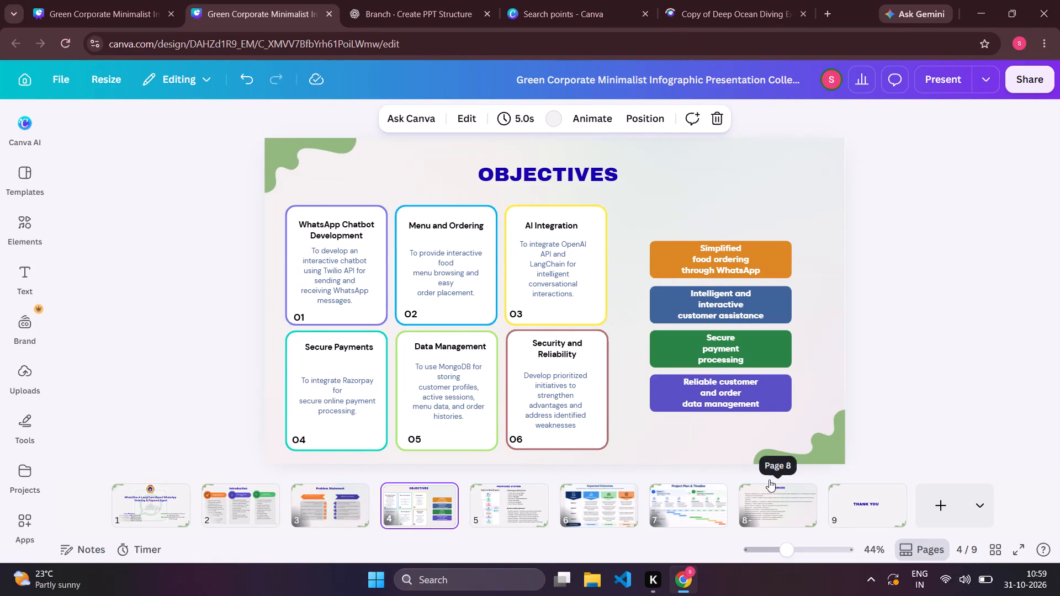
{"action": "key", "text": "ctrl+c"}
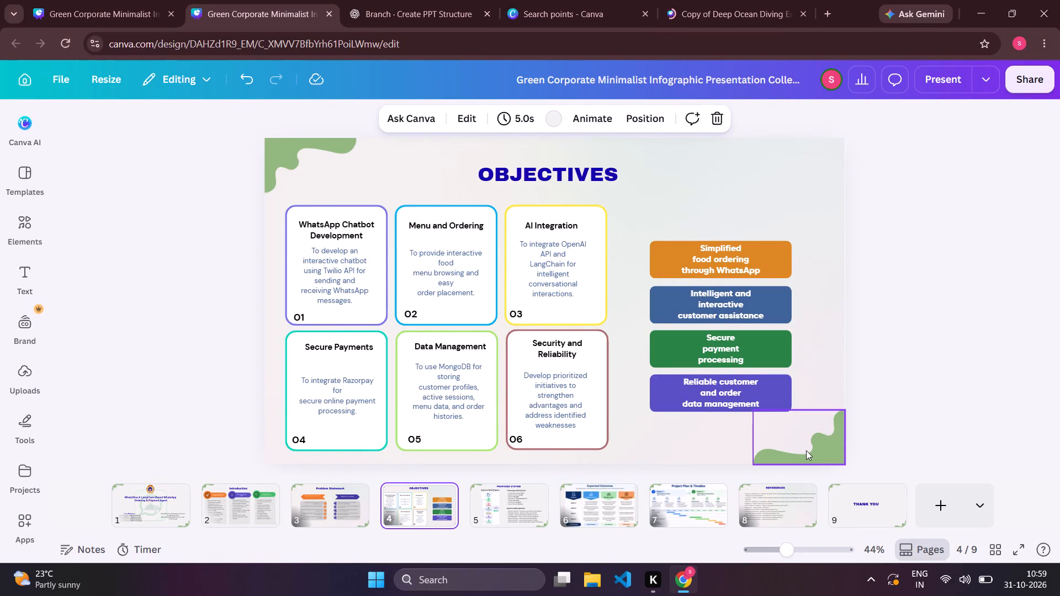
{"action": "left_click", "coordinate": [251, 514]}
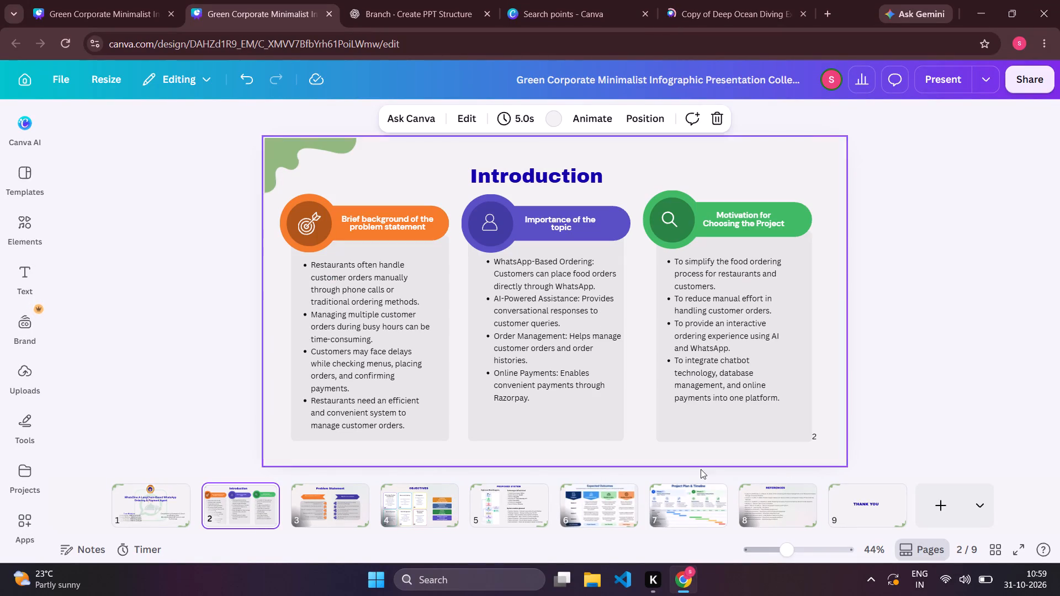
{"action": "left_click", "coordinate": [821, 460]}
{"action": "left_click", "coordinate": [821, 460], "text": "ctrl"}
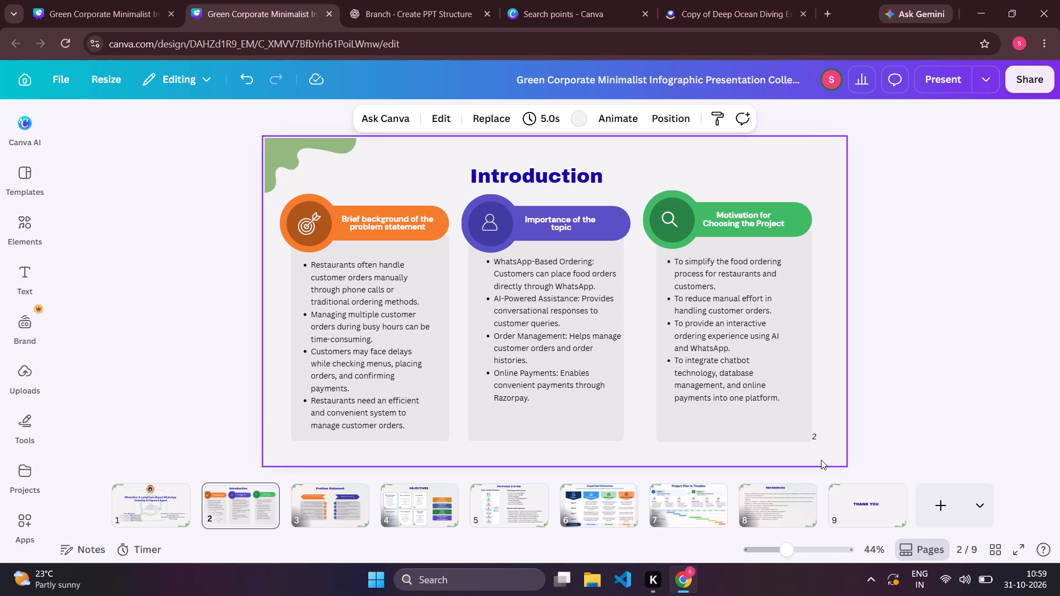
{"action": "key", "text": "ctrl+v"}
{"action": "left_click", "coordinate": [821, 460]}
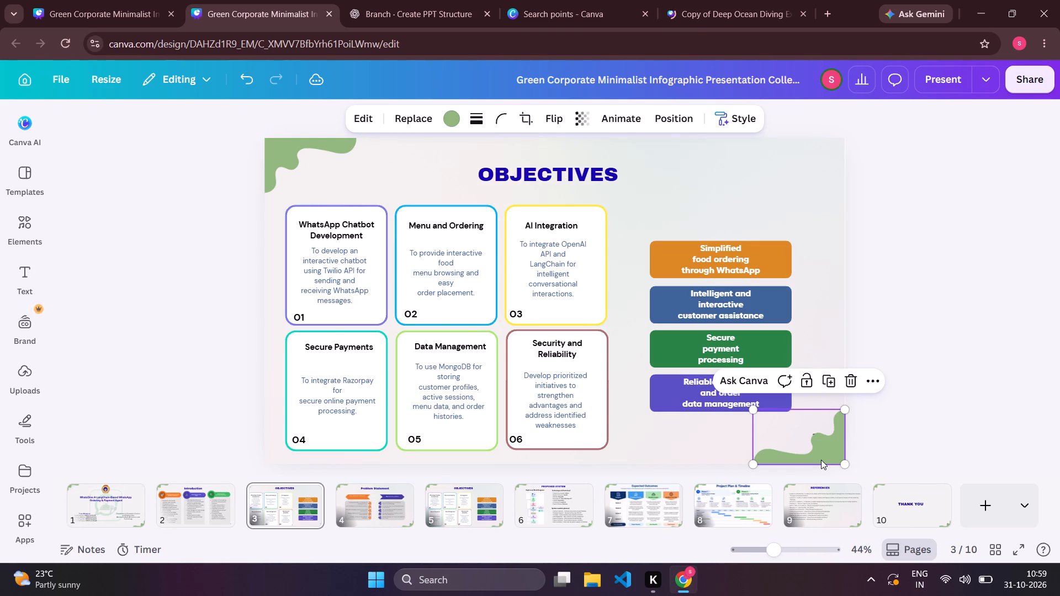
Go back to the Introduction slide and paste the copied Objectives slide after it again.
{"action": "left_click", "coordinate": [203, 528]}
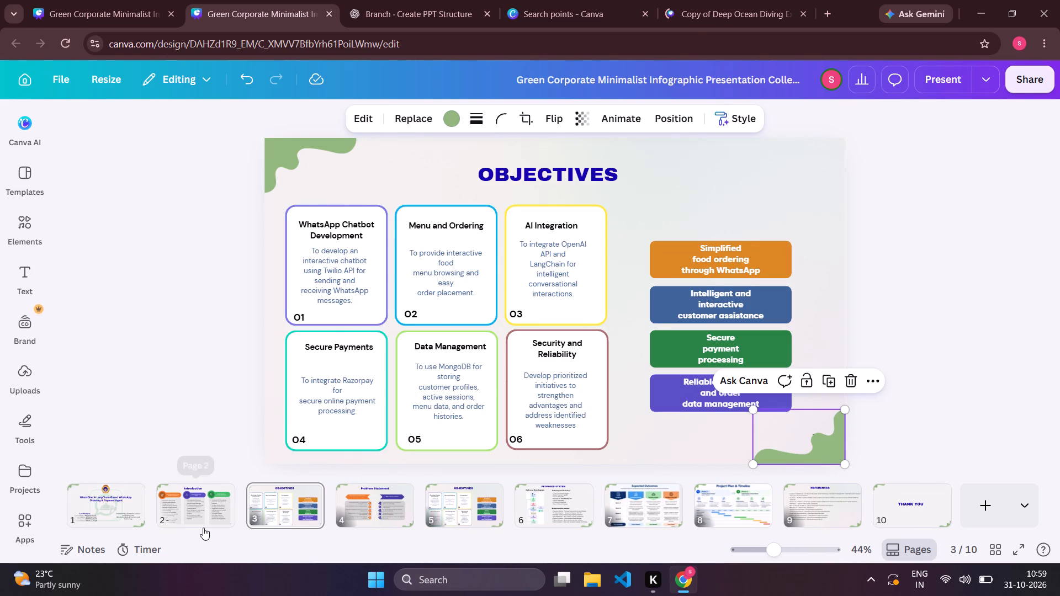
{"action": "left_click", "coordinate": [204, 518]}
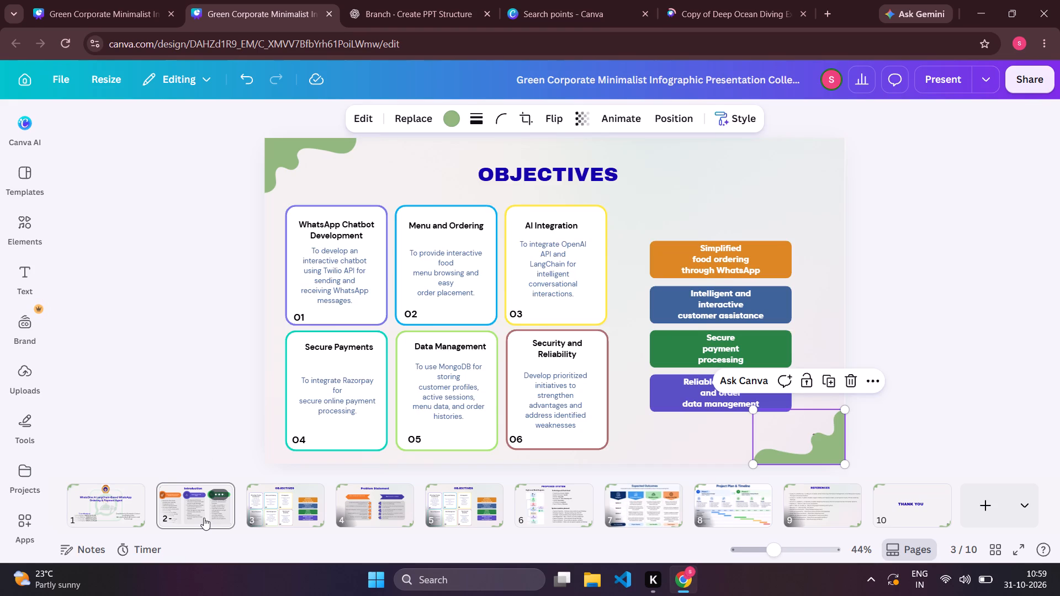
{"action": "left_click", "coordinate": [818, 449]}
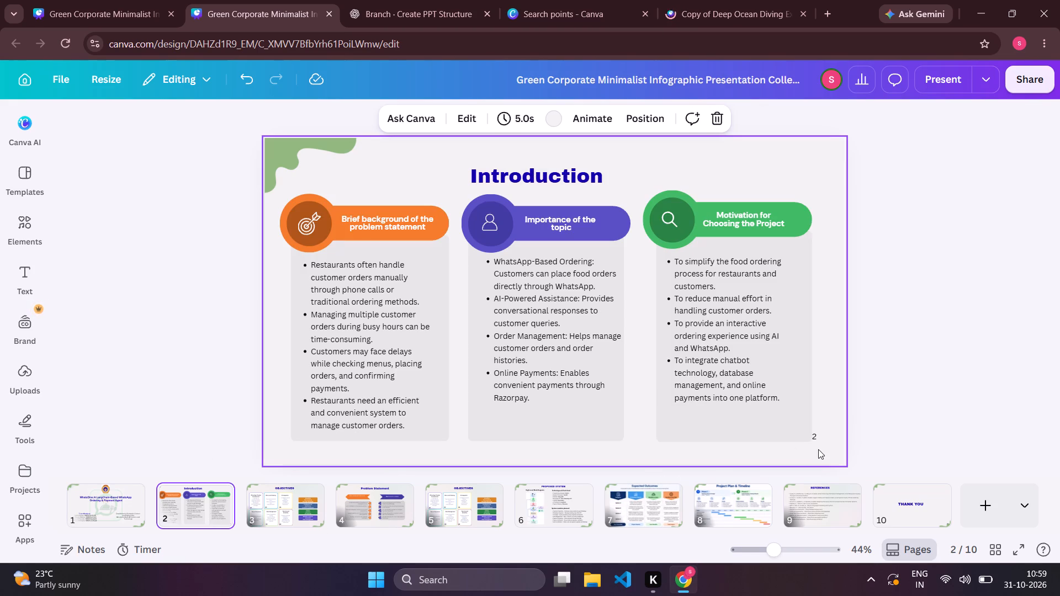
{"action": "left_click", "coordinate": [831, 450]}
{"action": "scroll", "coordinate": [831, 450], "scroll_direction": "left", "scroll_amount": 2}
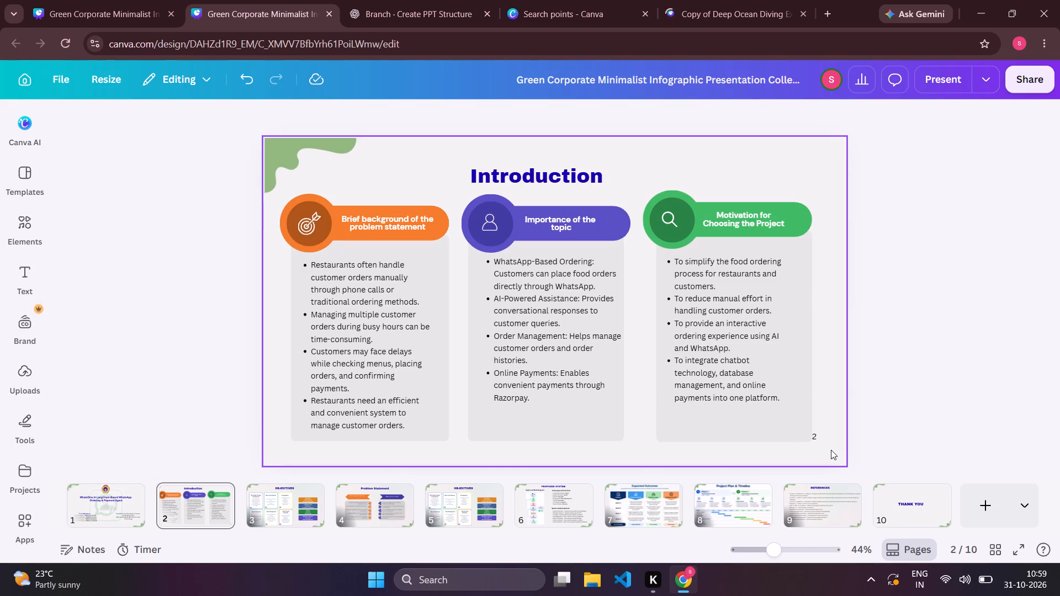
{"action": "key", "text": "ctrl+v"}
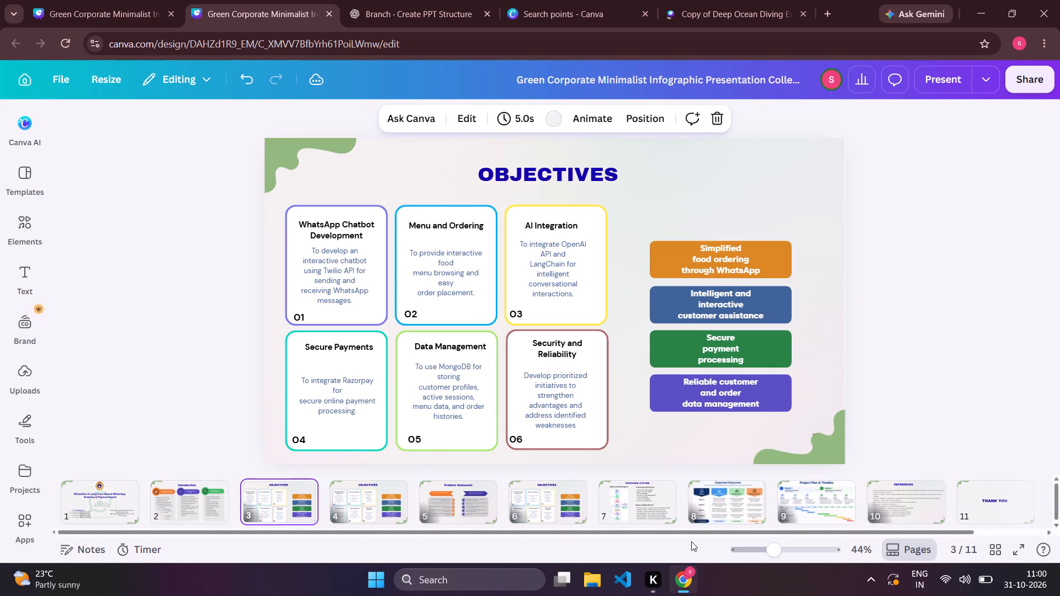
Open the duplicate Objectives slide on page 4 to view it.
{"action": "left_click", "coordinate": [391, 496]}
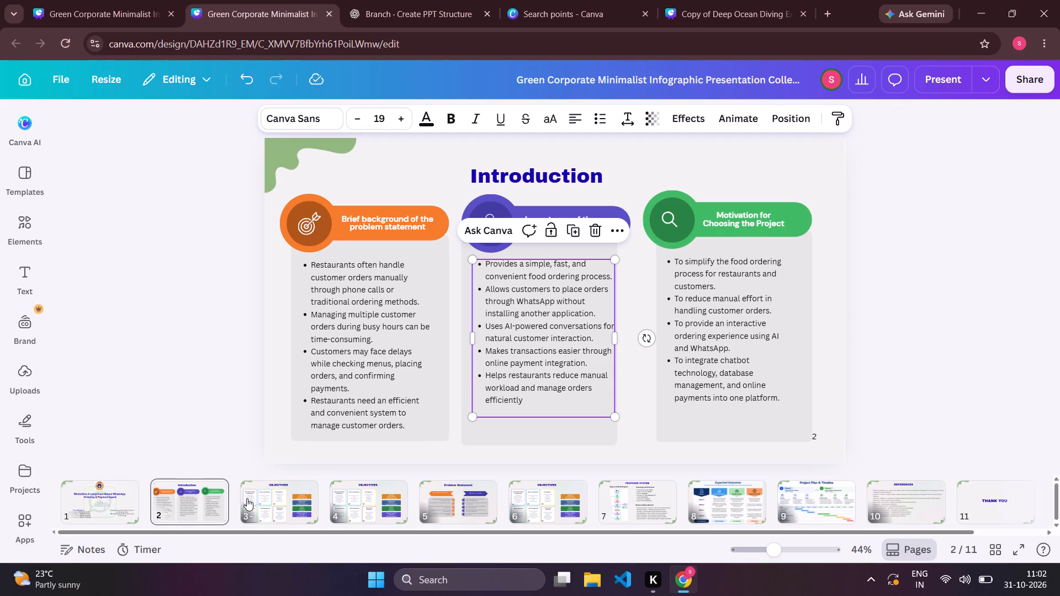
Switch to the Canva template search results for "points" and look through the presentation templates for a suitable layout.
{"action": "left_click", "coordinate": [581, 1]}
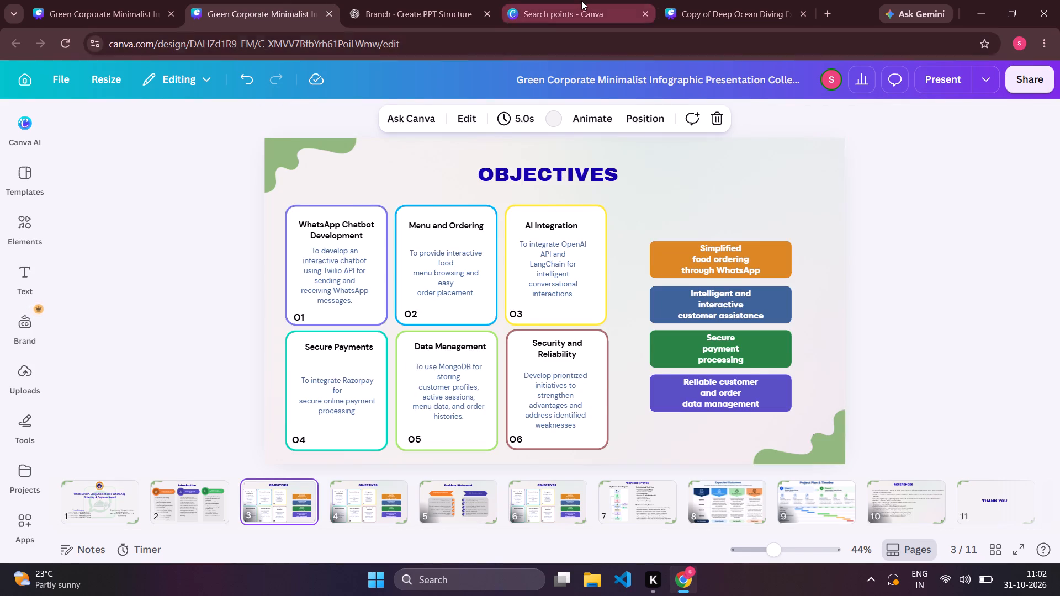
{"action": "scroll", "coordinate": [632, 386], "scroll_direction": "up", "scroll_amount": 11}
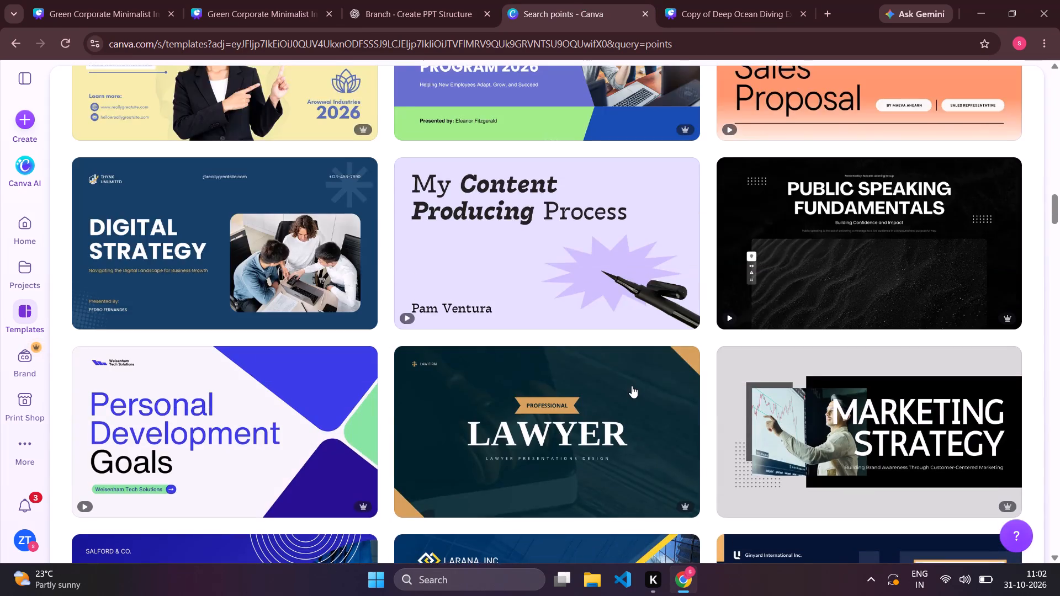
{"action": "scroll", "coordinate": [632, 386], "scroll_direction": "up", "scroll_amount": 5}
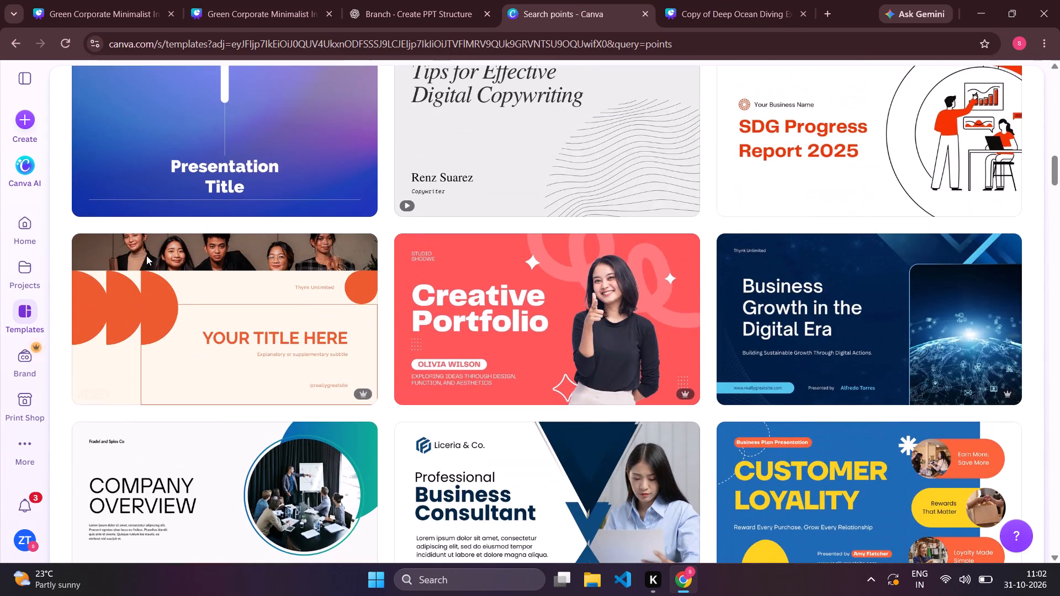
{"action": "scroll", "coordinate": [146, 256], "scroll_direction": "up", "scroll_amount": 11}
Return to the presentation design and review the Objectives copy on page 4 and the Problem Statement slide.
{"action": "left_click", "coordinate": [261, 6]}
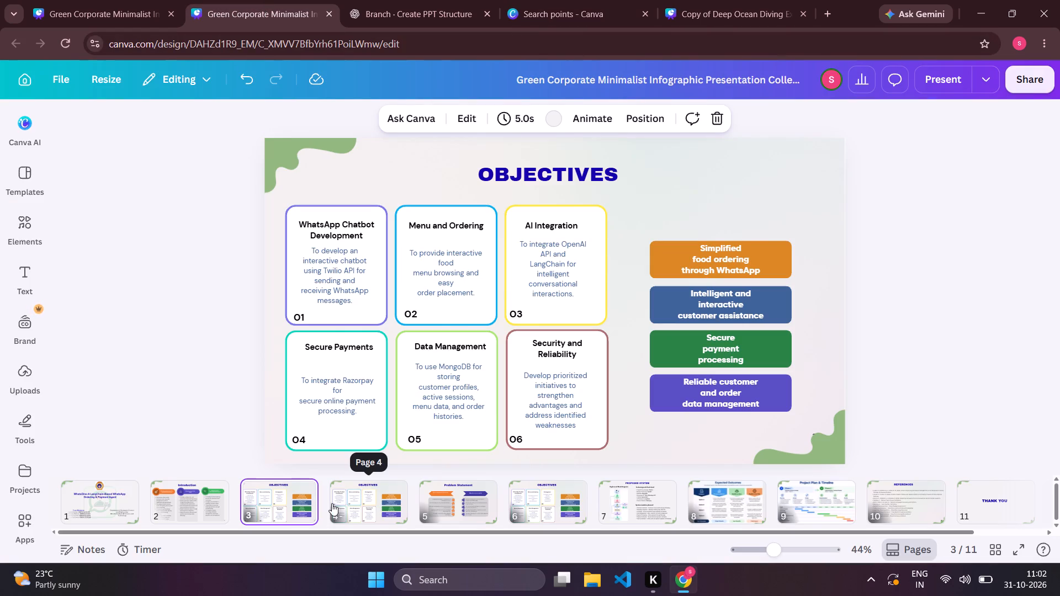
{"action": "left_click", "coordinate": [373, 508]}
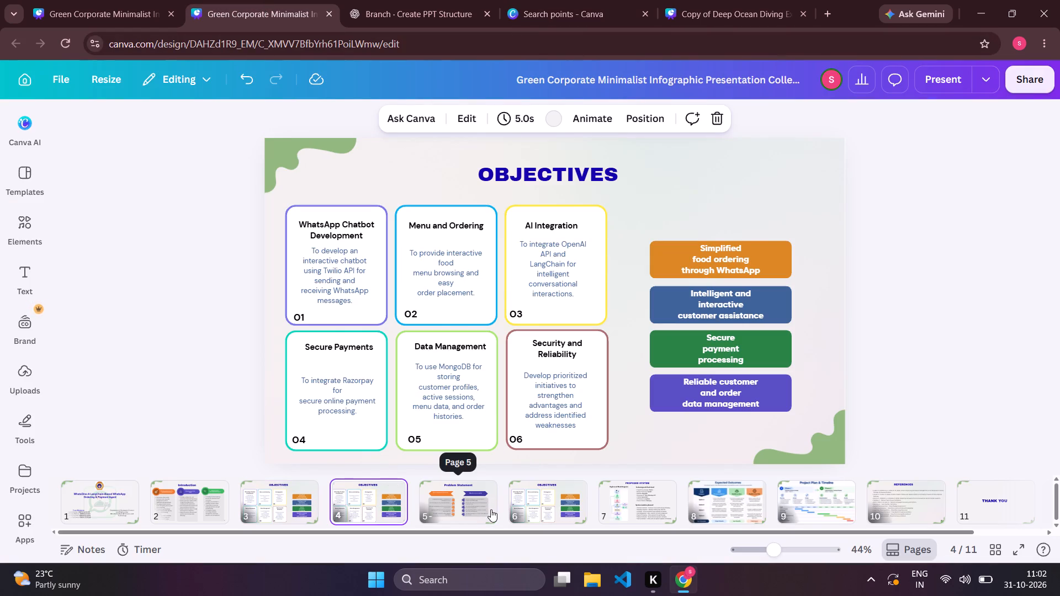
{"action": "scroll", "coordinate": [677, 515], "scroll_direction": "left", "scroll_amount": 4}
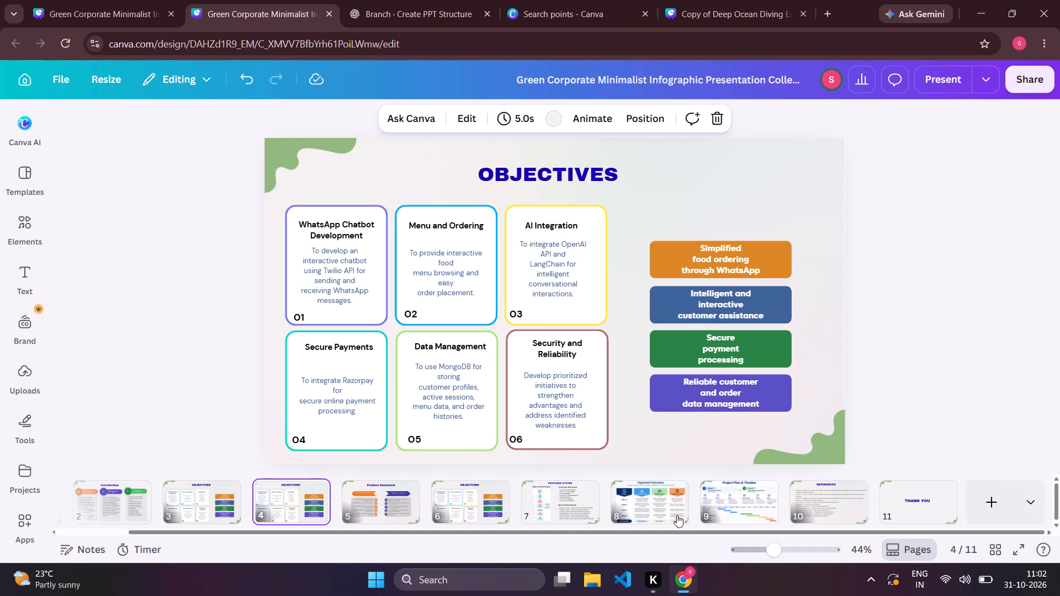
{"action": "left_click", "coordinate": [380, 504]}
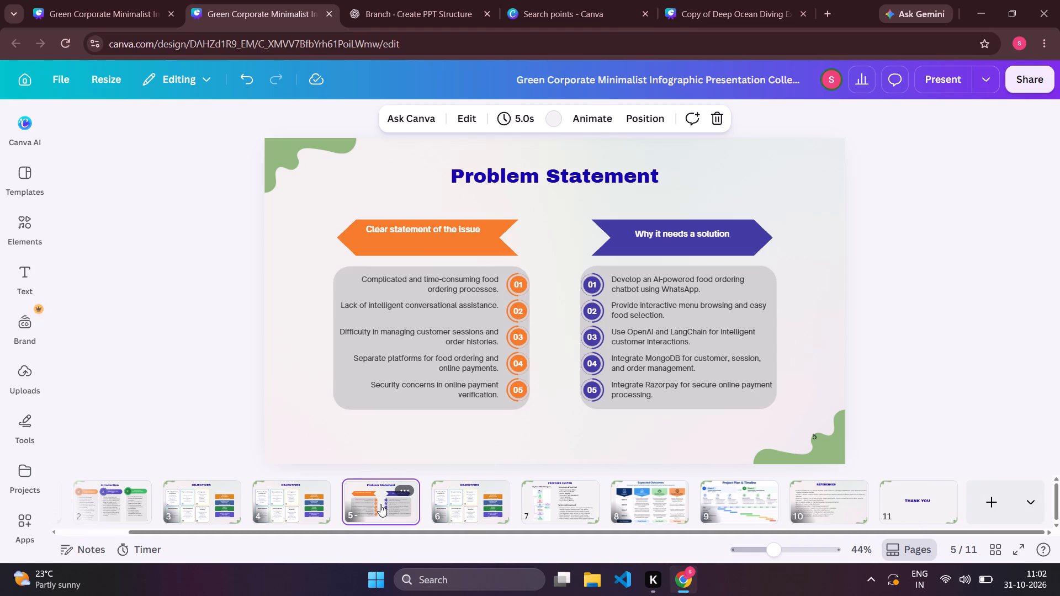
Reorder the slides so the Problem Statement slide directly follows the Introduction, with both pasted Objectives slides placed after it.
{"action": "left_click", "coordinate": [306, 503]}
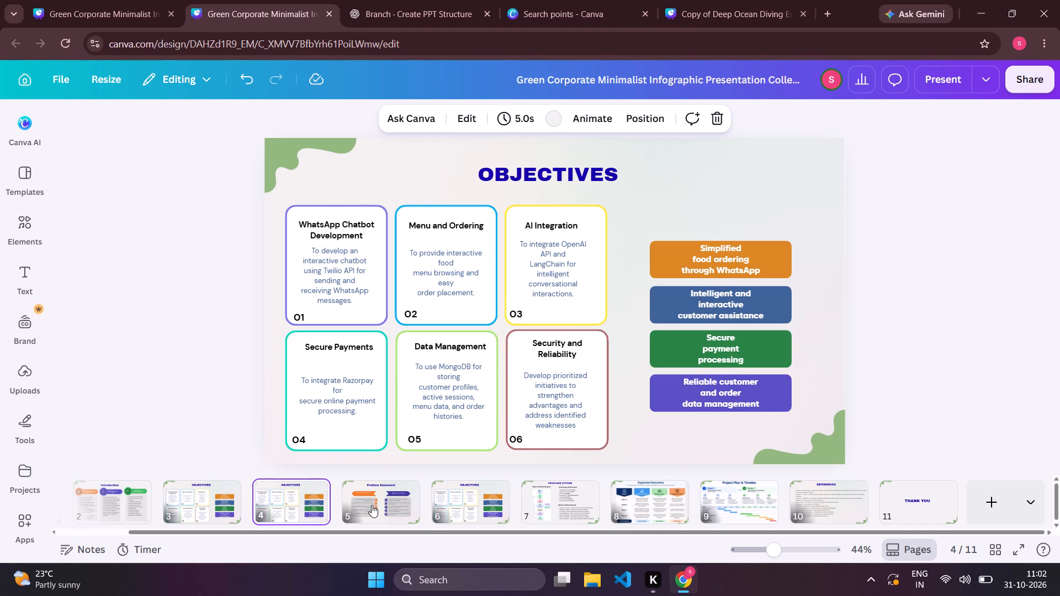
{"action": "left_click", "coordinate": [372, 505]}
{"action": "left_click", "coordinate": [302, 496]}
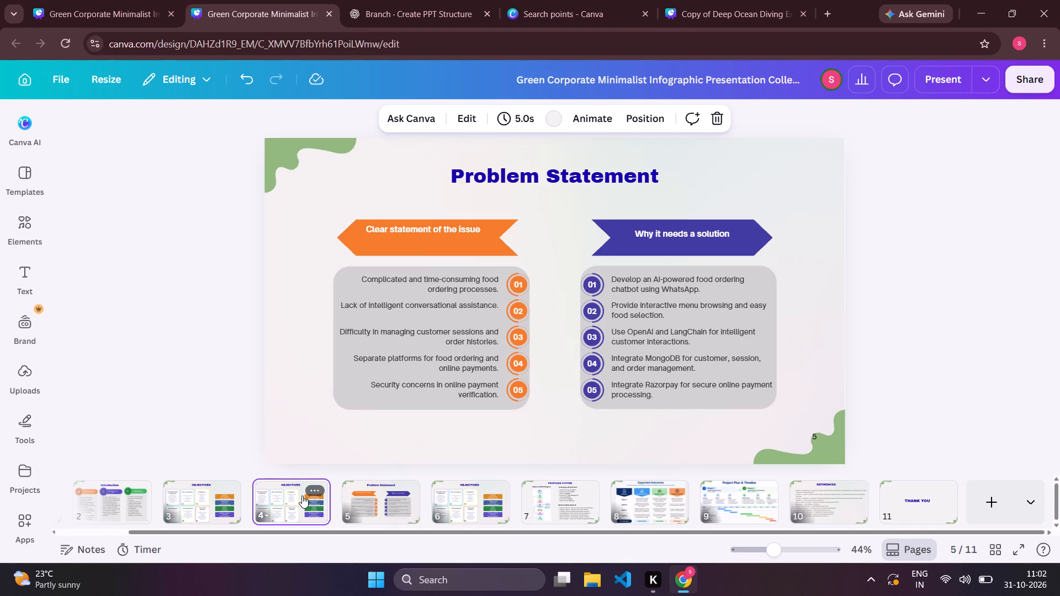
{"action": "left_click", "coordinate": [317, 491]}
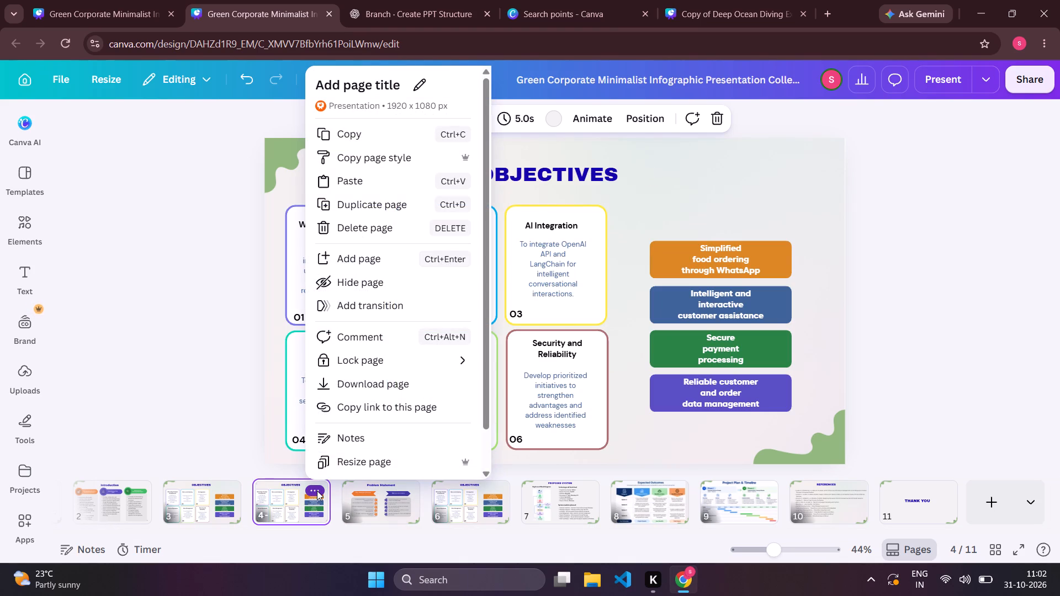
{"action": "left_click_drag", "start_coordinate": [306, 495], "coordinate": [303, 503]}
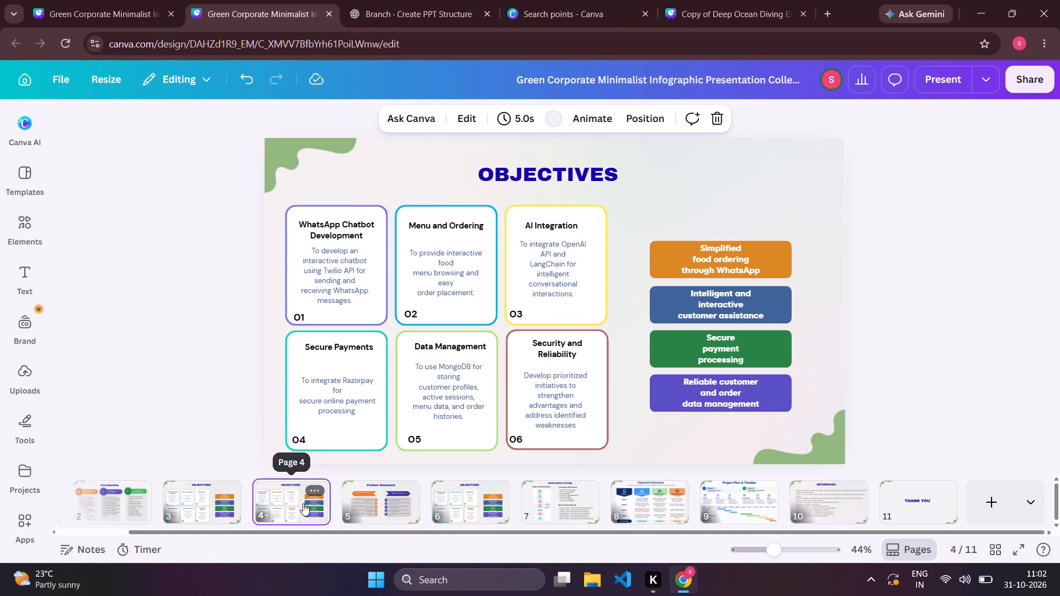
{"action": "left_click_drag", "start_coordinate": [303, 503], "coordinate": [417, 505]}
{"action": "left_click", "coordinate": [202, 502]}
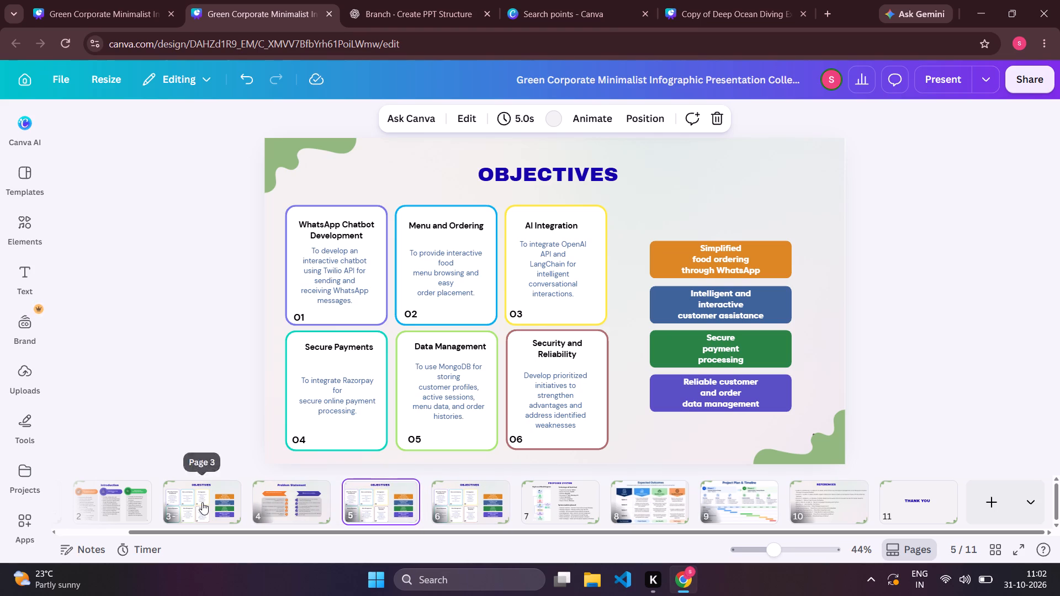
{"action": "left_click_drag", "start_coordinate": [202, 502], "coordinate": [324, 510]}
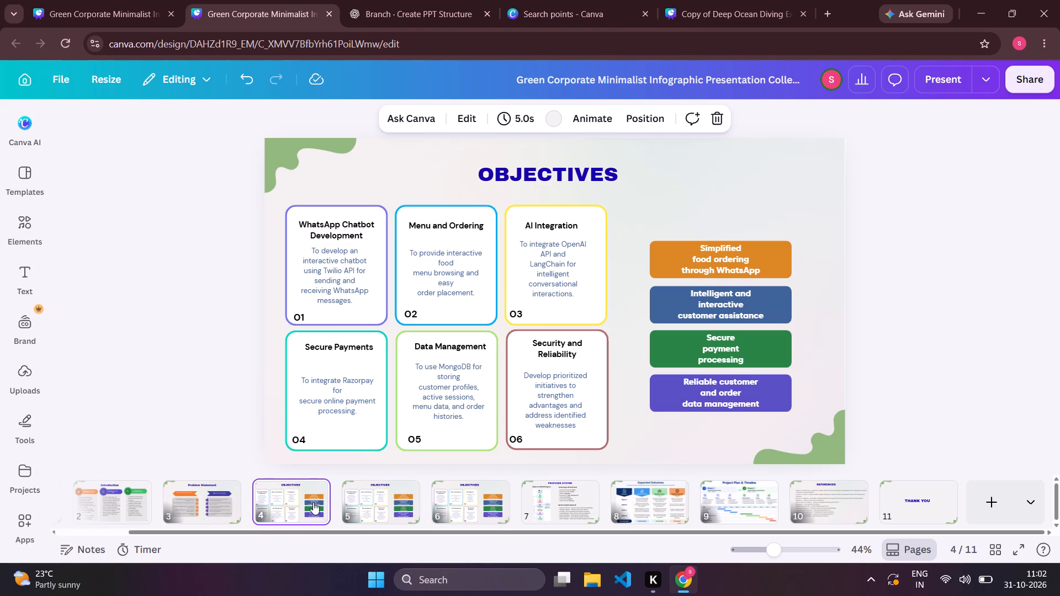
Delete the two duplicate Objectives slides so only one remains between the Problem Statement and Proposed System slides.
{"action": "left_click", "coordinate": [376, 497]}
{"action": "left_click", "coordinate": [452, 499]}
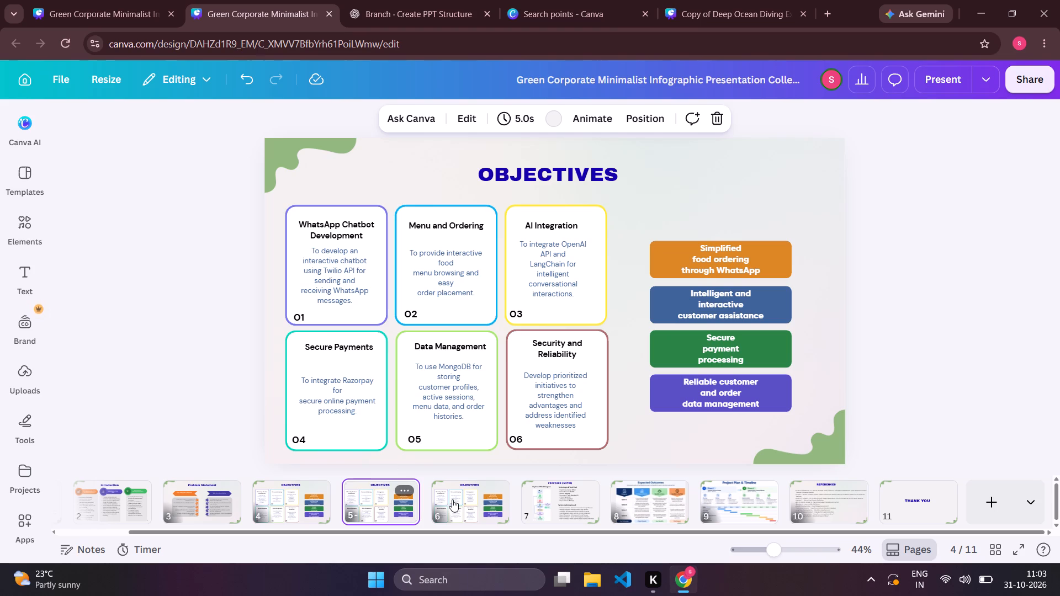
{"action": "left_click", "coordinate": [386, 496]}
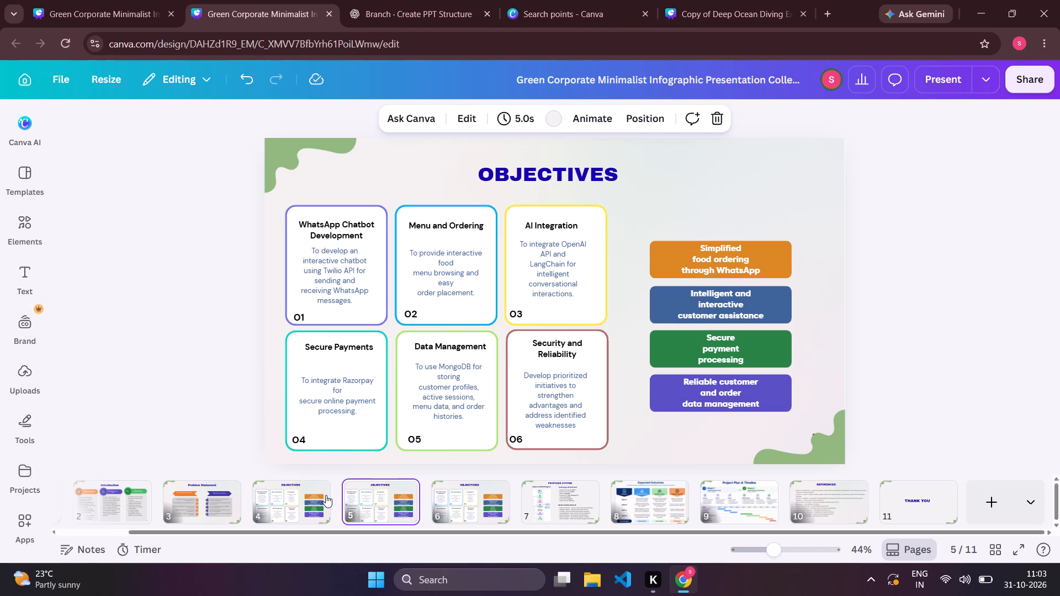
{"action": "left_click", "coordinate": [326, 495]}
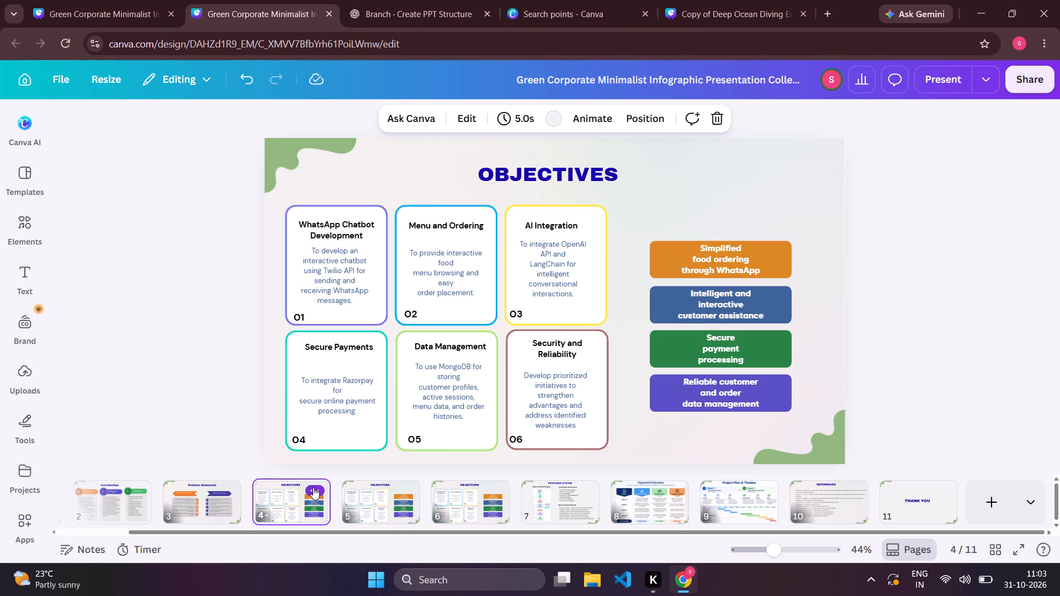
{"action": "left_click", "coordinate": [713, 111]}
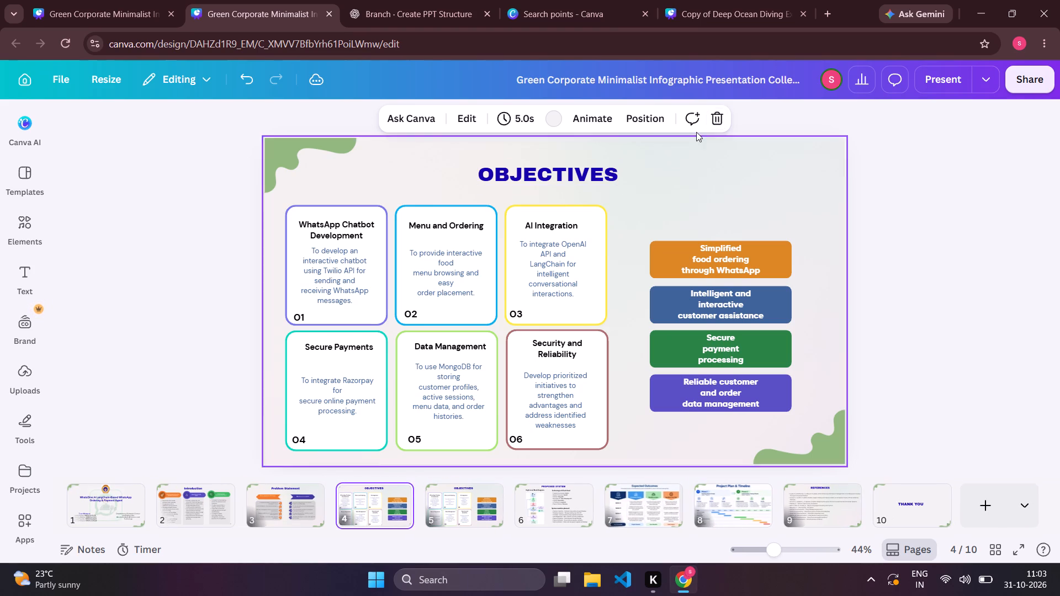
{"action": "left_click", "coordinate": [721, 116]}
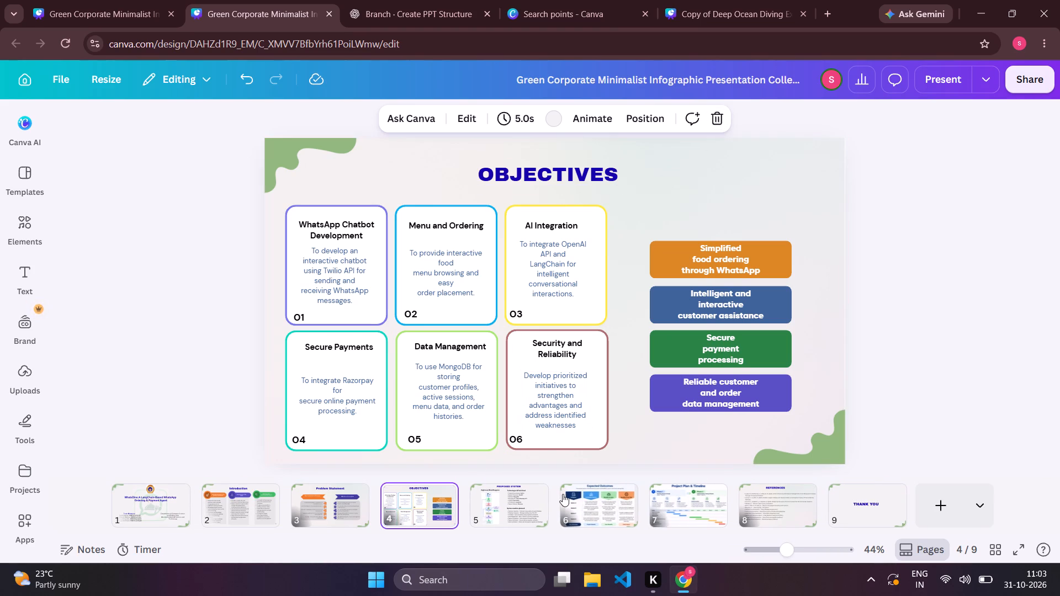
{"action": "left_click", "coordinate": [517, 507]}
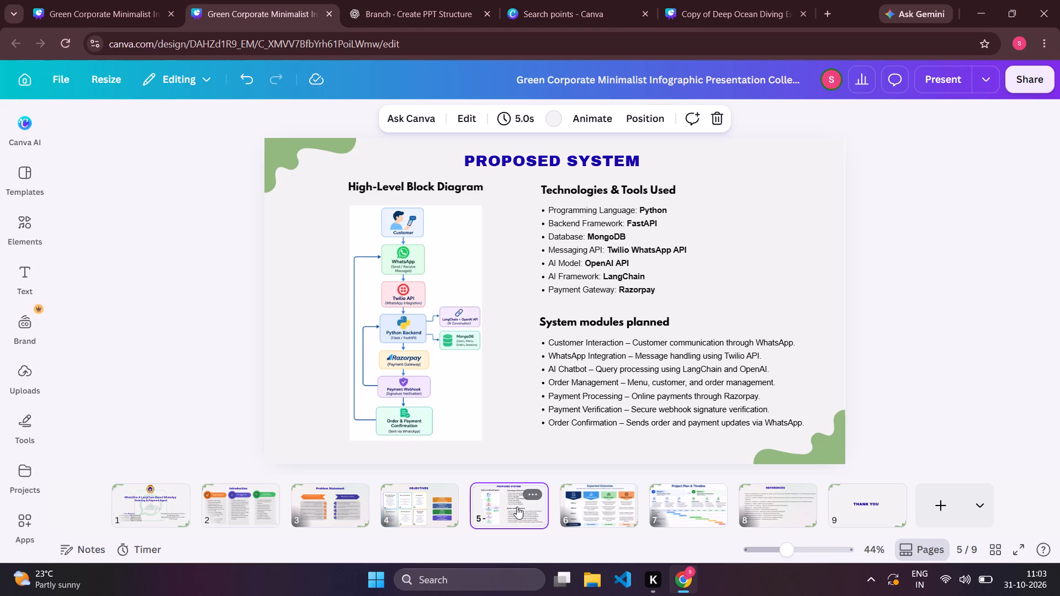
{"action": "left_click", "coordinate": [444, 501]}
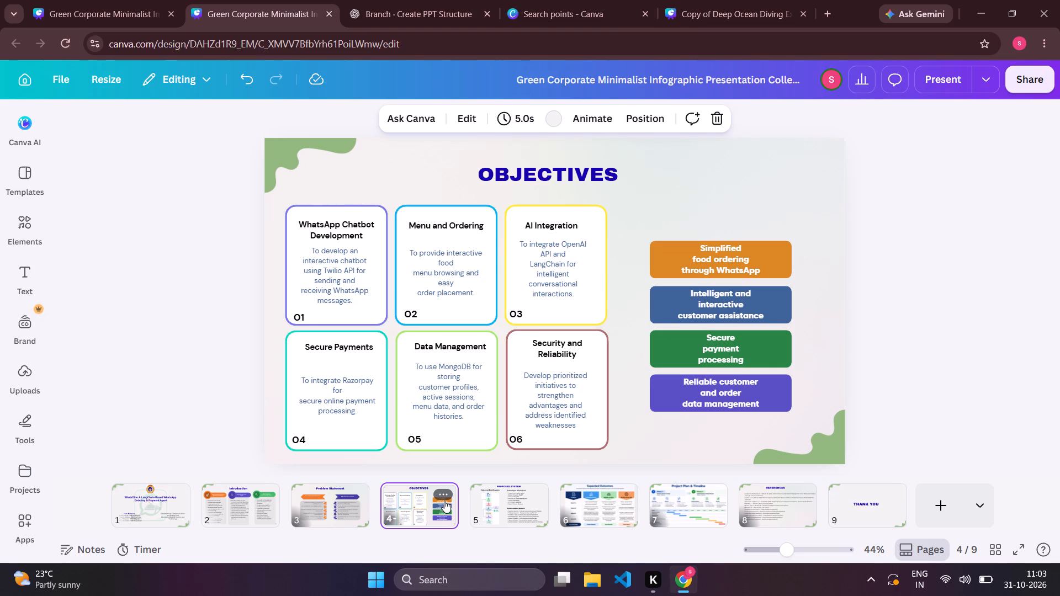
Switch to the "points" template search, remove its Presentation and Professional filters, and reload the results.
{"action": "left_click", "coordinate": [580, 3]}
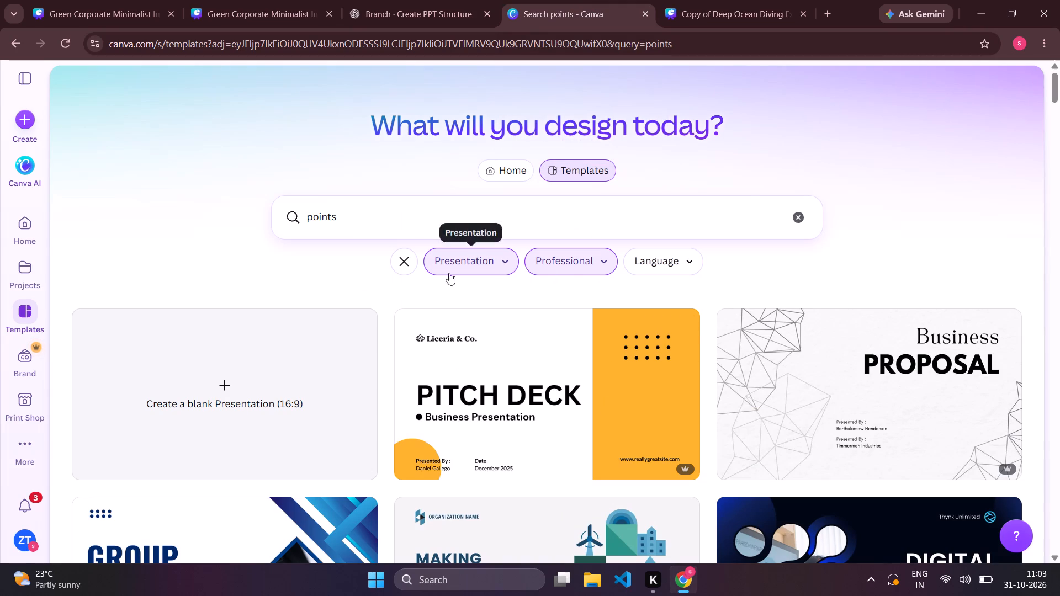
{"action": "left_click", "coordinate": [406, 253]}
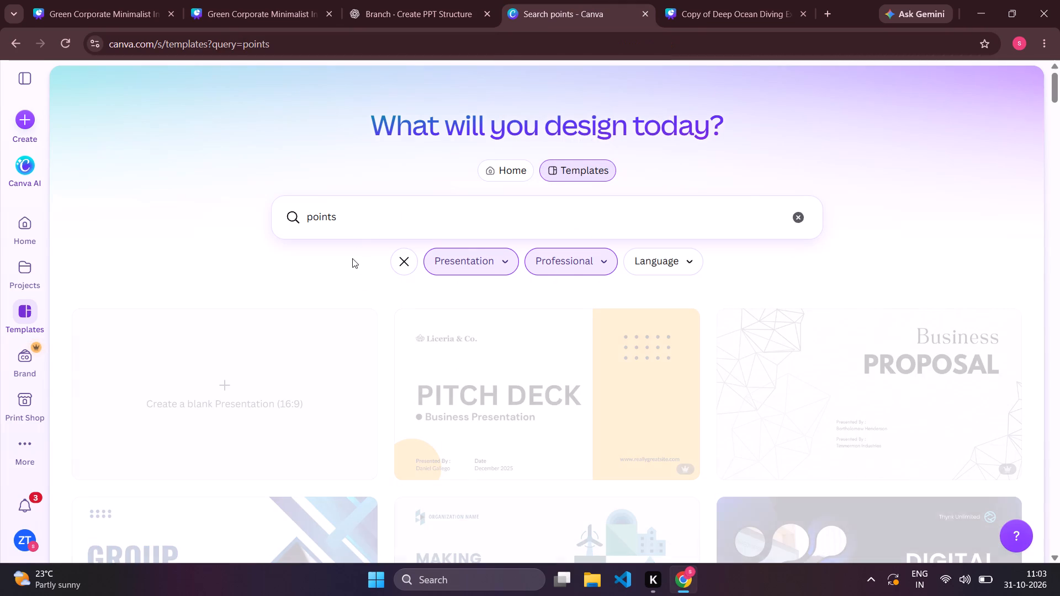
{"action": "left_click", "coordinate": [389, 220]}
{"action": "key", "text": "BackSpace"}
{"action": "key", "text": "BackSpace"}
{"action": "key", "text": "BackSpace"}
{"action": "key", "text": "BackSpace"}
{"action": "key", "text": "BackSpace"}
{"action": "key", "text": "BackSpace"}
{"action": "key", "text": "BackSpace"}
{"action": "key", "text": "BackSpace"}
{"action": "key", "text": "BackSpace"}
{"action": "key", "text": "BackSpace"}
{"action": "key", "text": "BackSpace"}
{"action": "key", "text": "BackSpace"}
{"action": "key", "text": "BackSpace"}
{"action": "key", "text": "BackSpace"}
{"action": "key", "text": "BackSpace"}
{"action": "key", "text": "BackSpace"}
{"action": "key", "text": "BackSpace"}
{"action": "key", "text": "BackSpace"}
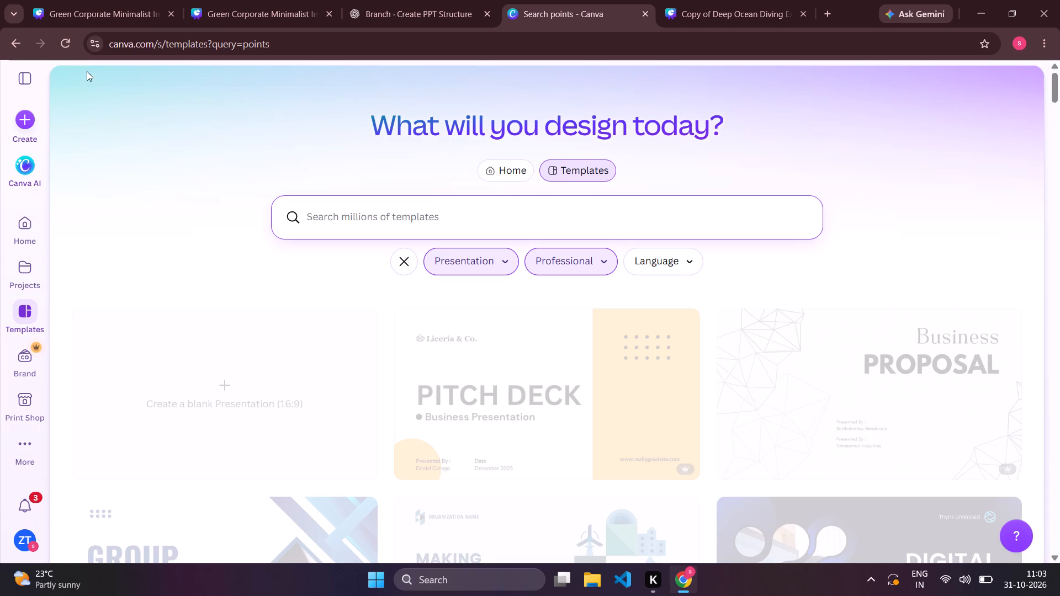
{"action": "left_click", "coordinate": [61, 47]}
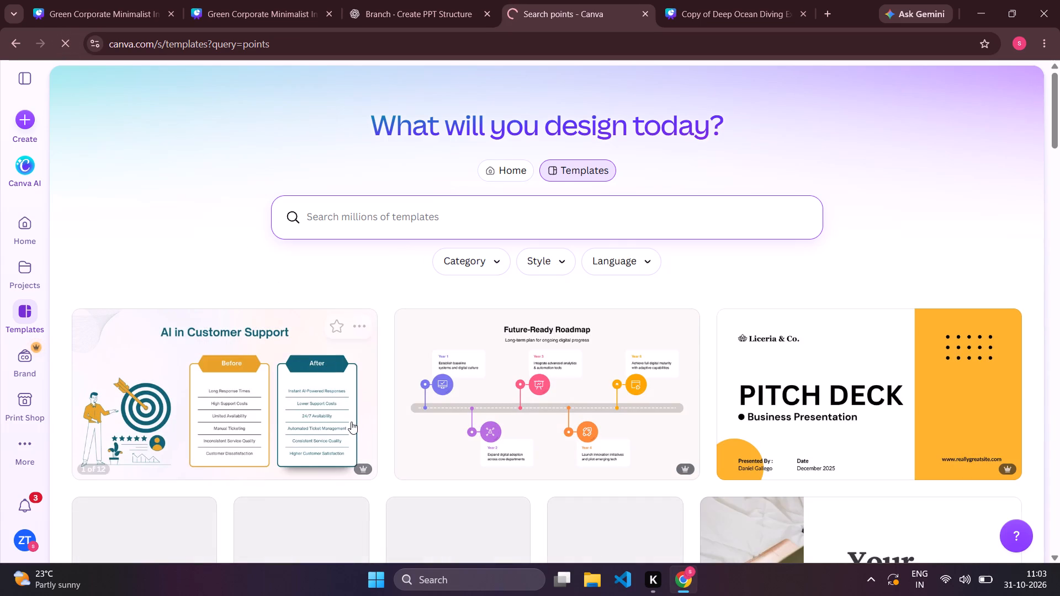
Browse the unfiltered "points" template results for a suitable numbered-list or points layout.
{"action": "scroll", "coordinate": [351, 423], "scroll_direction": "down", "scroll_amount": 3}
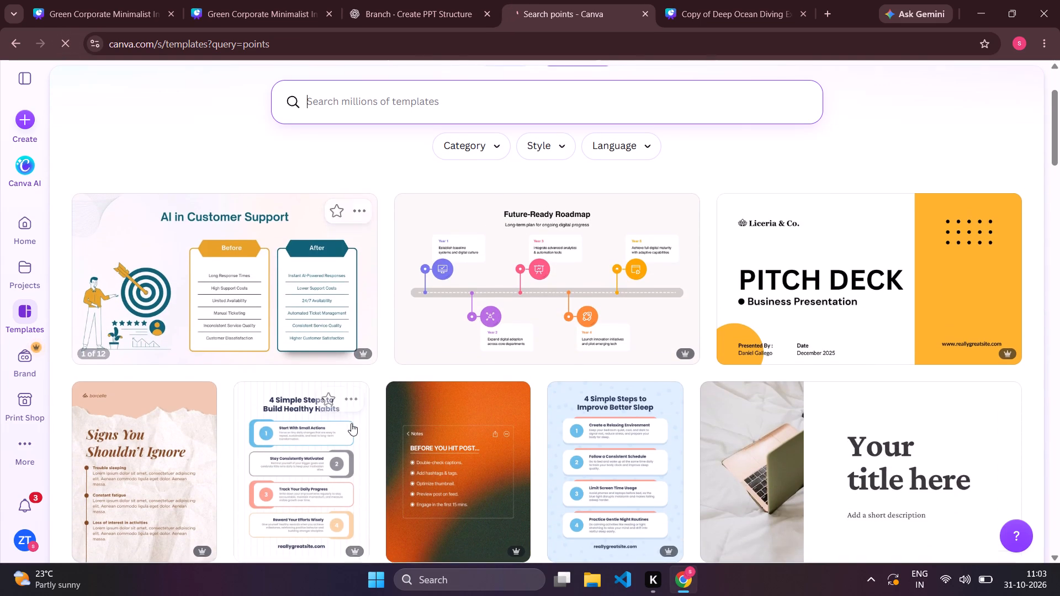
{"action": "scroll", "coordinate": [351, 423], "scroll_direction": "down", "scroll_amount": 1}
{"action": "scroll", "coordinate": [512, 417], "scroll_direction": "down", "scroll_amount": 2}
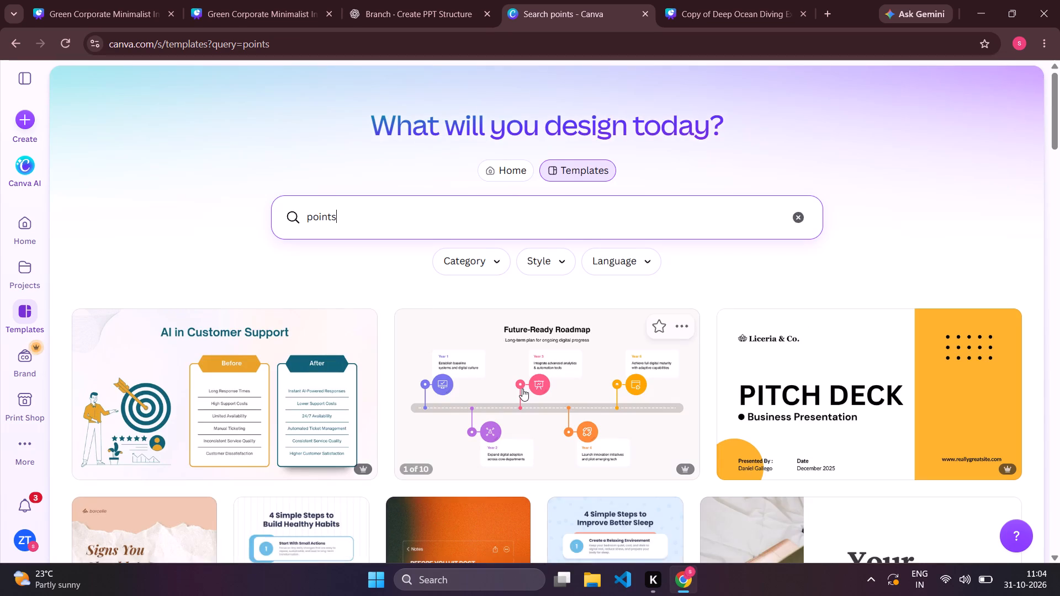
{"action": "scroll", "coordinate": [522, 389], "scroll_direction": "down", "scroll_amount": 7}
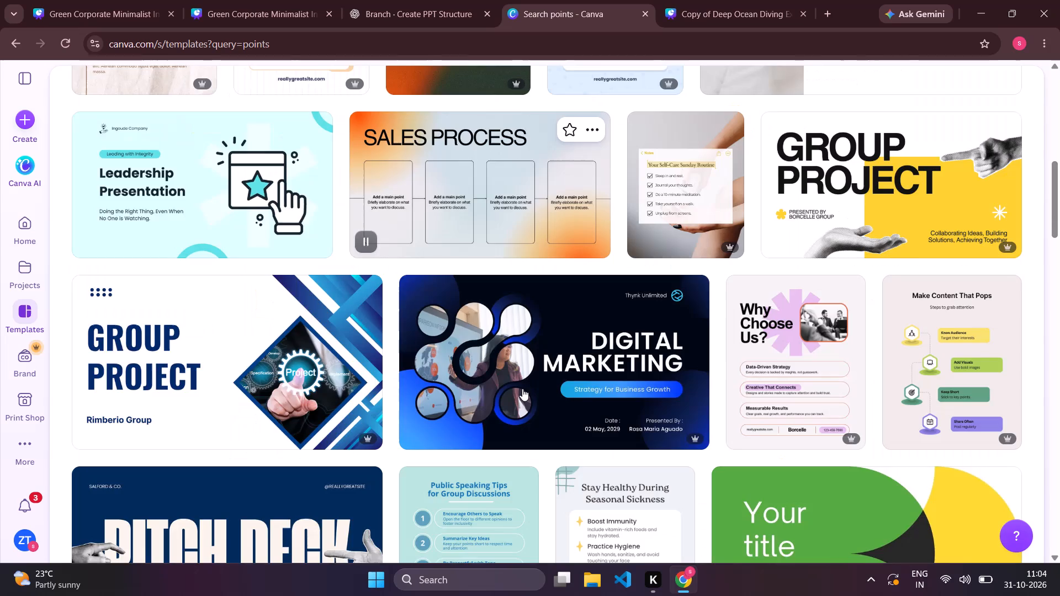
{"action": "scroll", "coordinate": [522, 389], "scroll_direction": "down", "scroll_amount": 3}
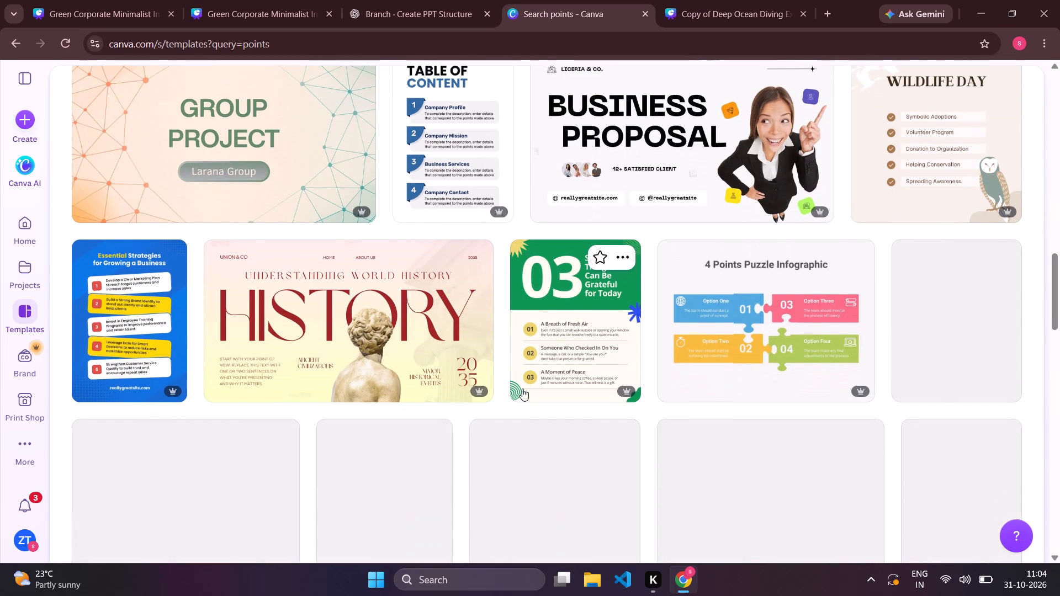
{"action": "scroll", "coordinate": [522, 389], "scroll_direction": "down", "scroll_amount": 2}
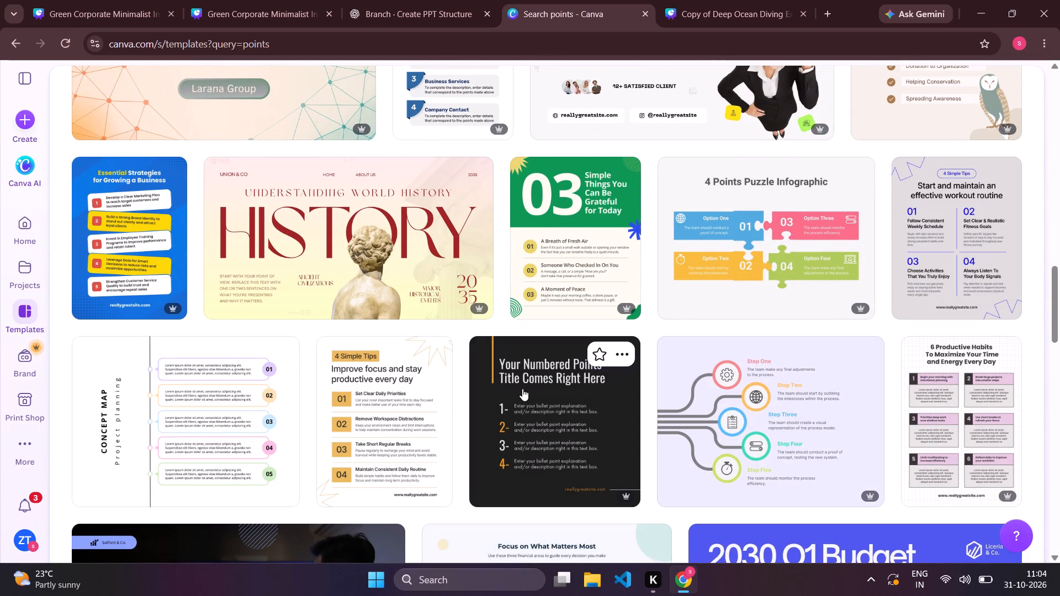
{"action": "scroll", "coordinate": [439, 451], "scroll_direction": "down", "scroll_amount": 3}
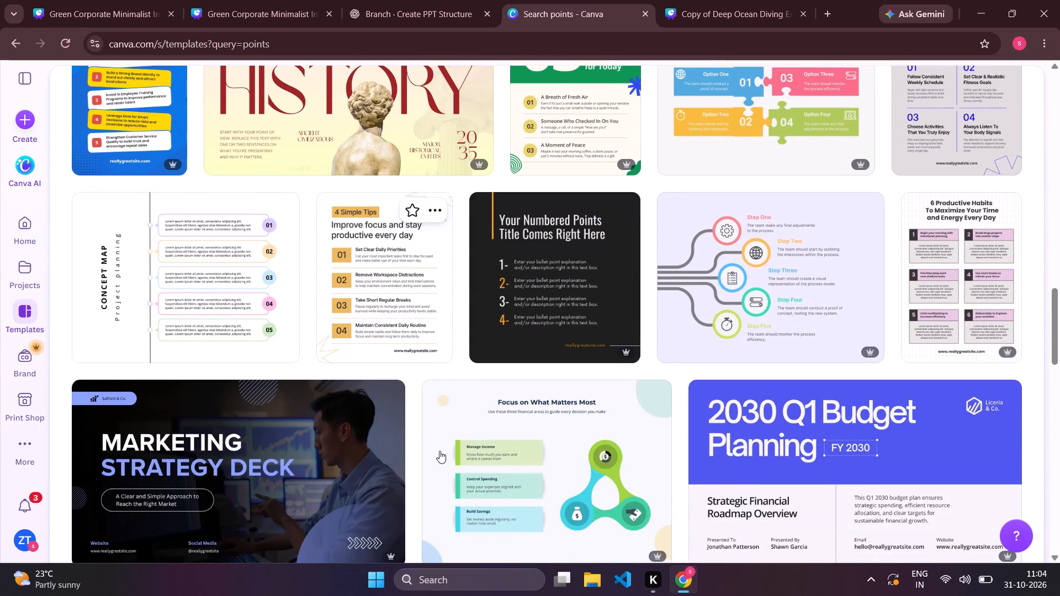
{"action": "scroll", "coordinate": [439, 451], "scroll_direction": "down", "scroll_amount": 5}
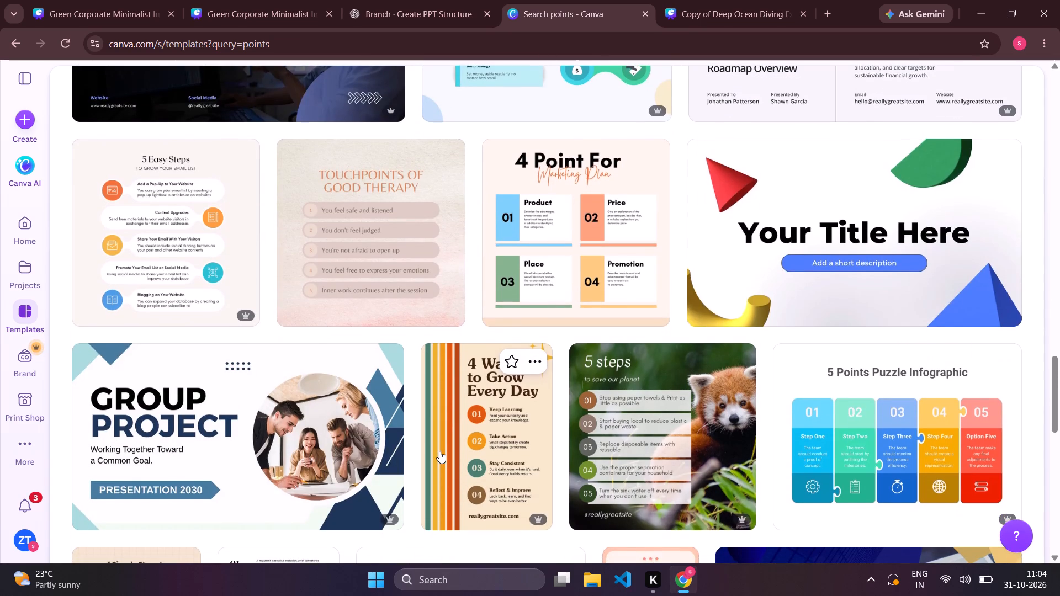
{"action": "scroll", "coordinate": [439, 451], "scroll_direction": "down", "scroll_amount": 1}
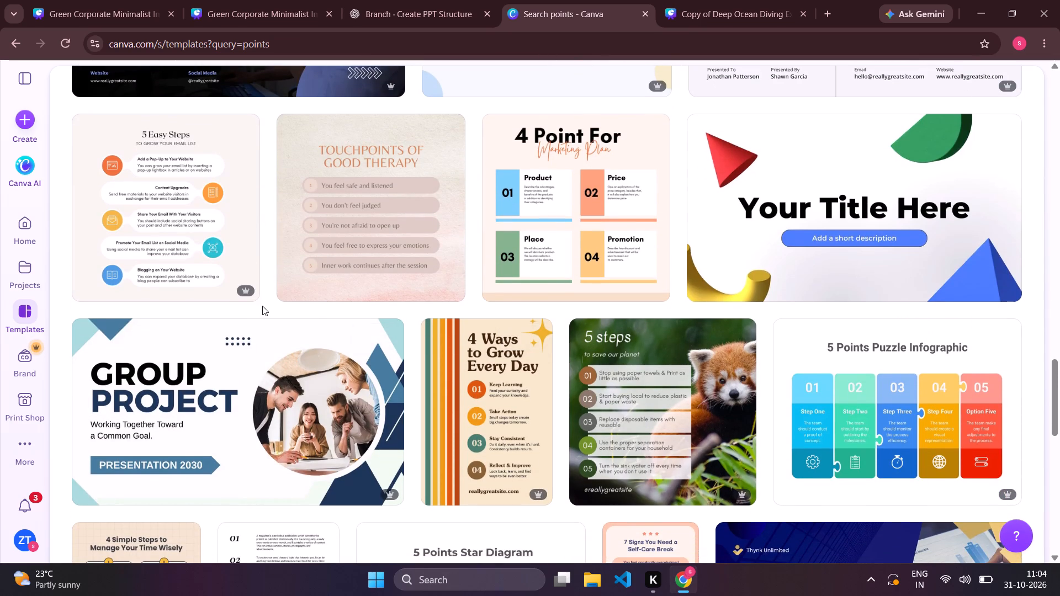
Preview the "Touchpoints of Good Therapy" points list template and return to the search results.
{"action": "left_click", "coordinate": [375, 264]}
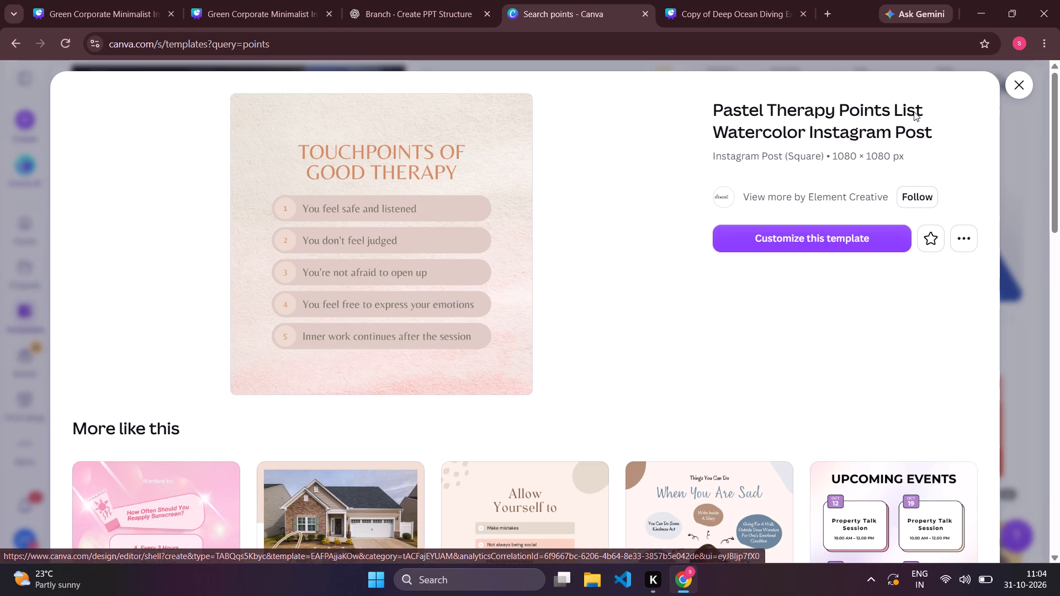
{"action": "left_click", "coordinate": [1011, 83]}
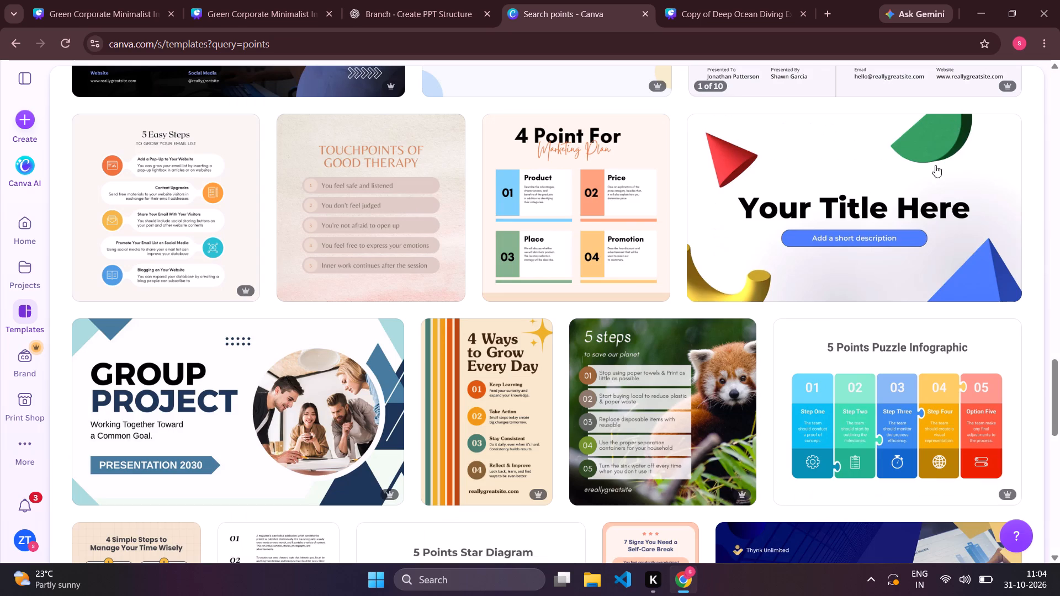
Filter the "points" template results to the Presentation category and look through the matching templates.
{"action": "scroll", "coordinate": [798, 337], "scroll_direction": "up", "scroll_amount": 13}
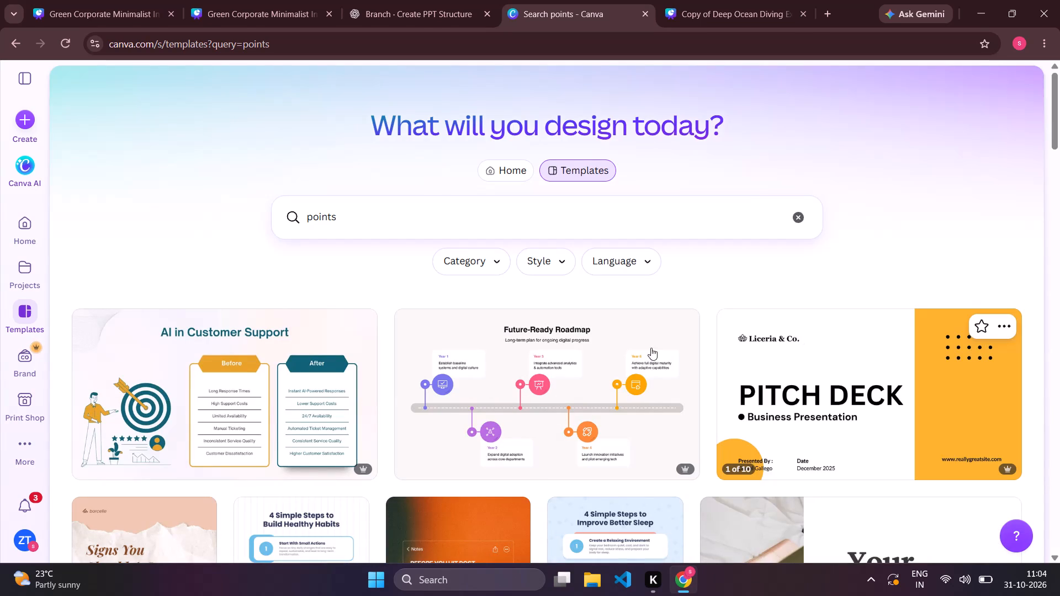
{"action": "left_click", "coordinate": [499, 251]}
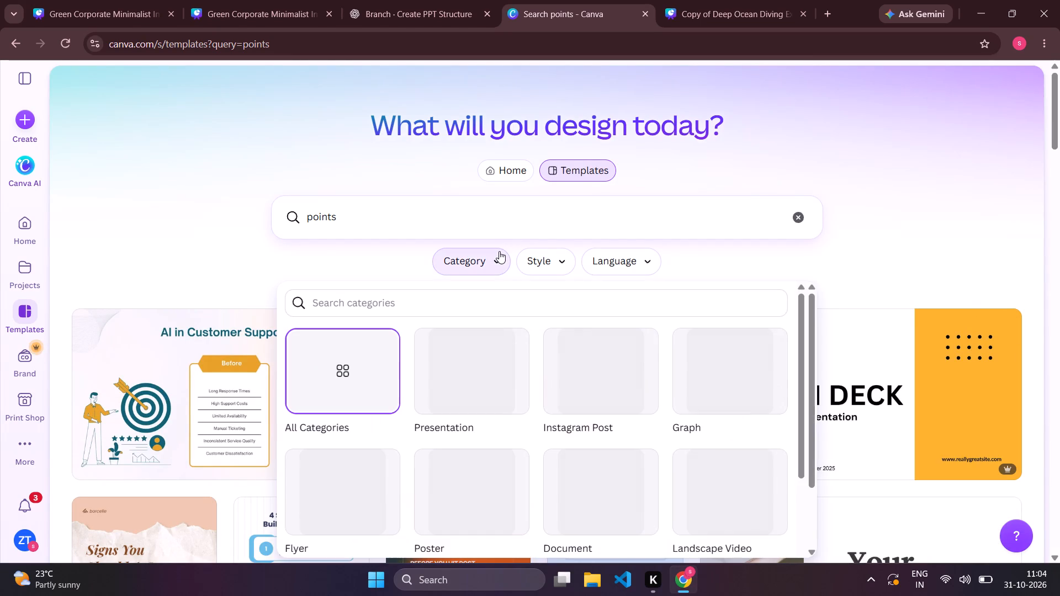
{"action": "left_click", "coordinate": [483, 381]}
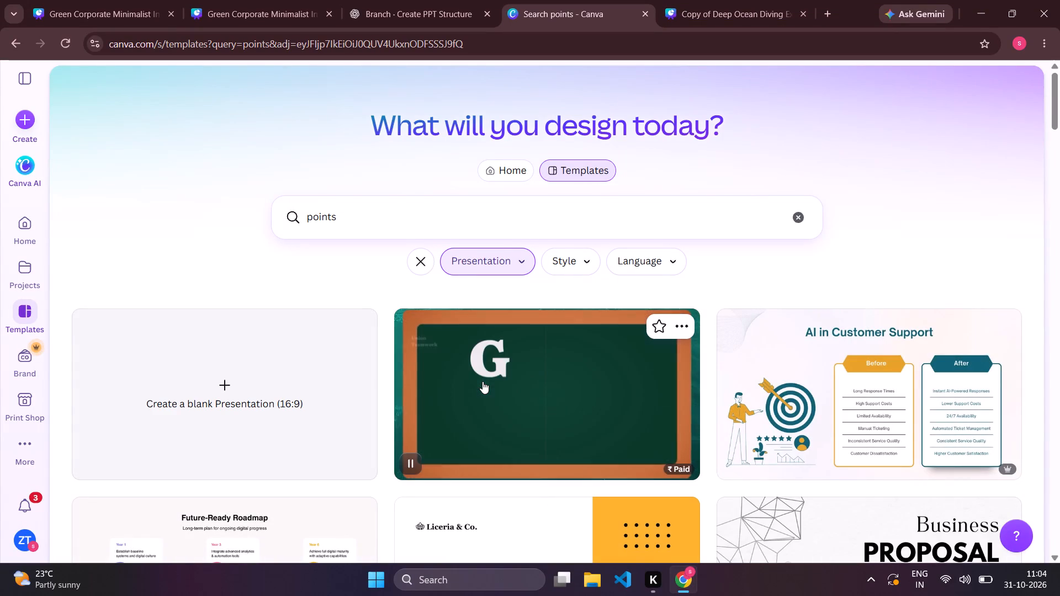
{"action": "scroll", "coordinate": [483, 381], "scroll_direction": "down", "scroll_amount": 8}
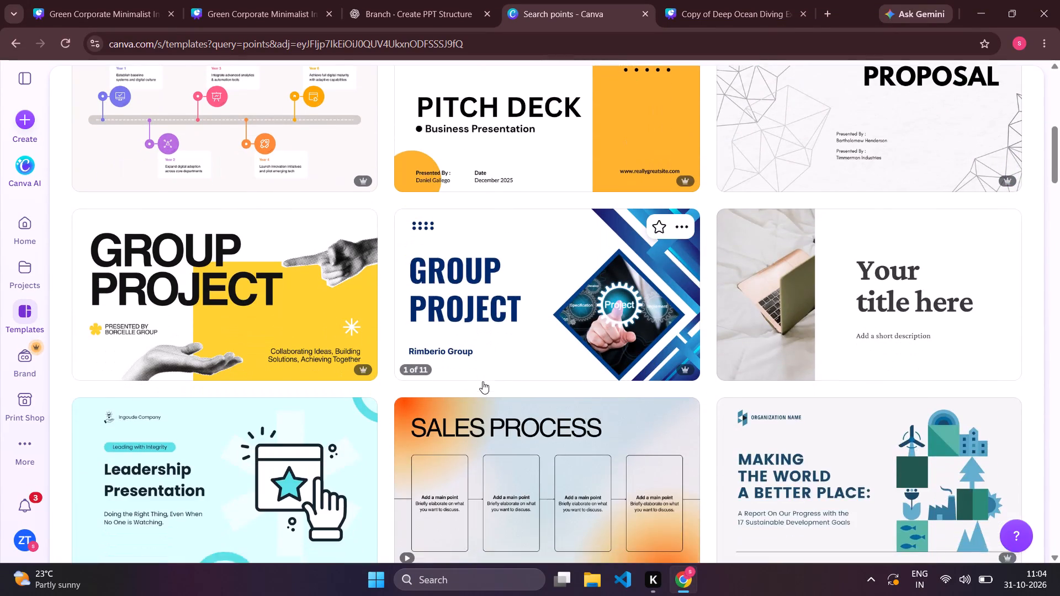
{"action": "scroll", "coordinate": [483, 381], "scroll_direction": "down", "scroll_amount": 4}
{"action": "scroll", "coordinate": [483, 381], "scroll_direction": "up", "scroll_amount": 15}
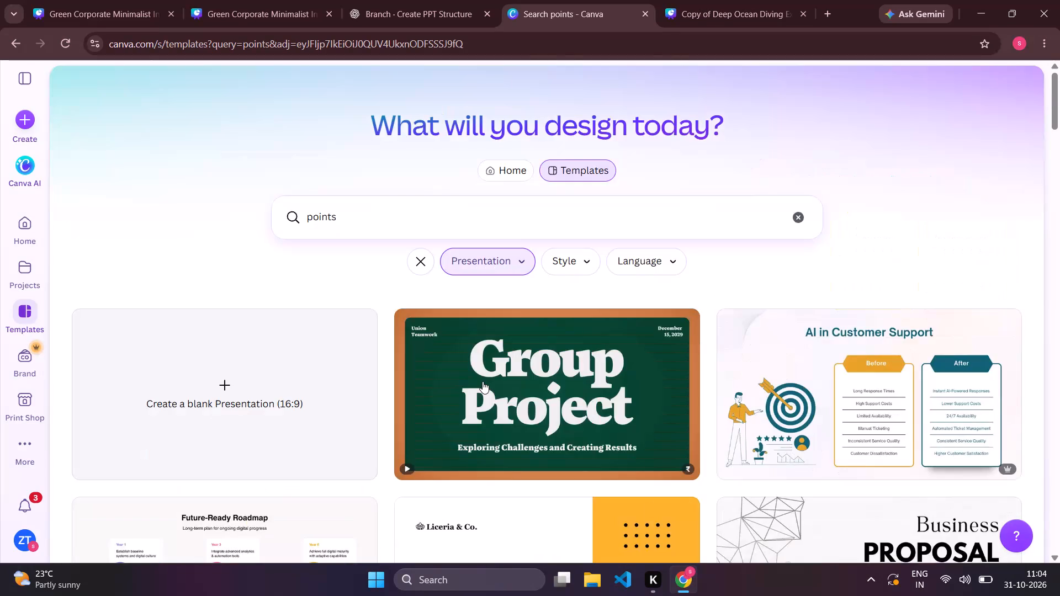
Filter the presentation templates to the Professional style and clear the "points" search term.
{"action": "left_click", "coordinate": [571, 257]}
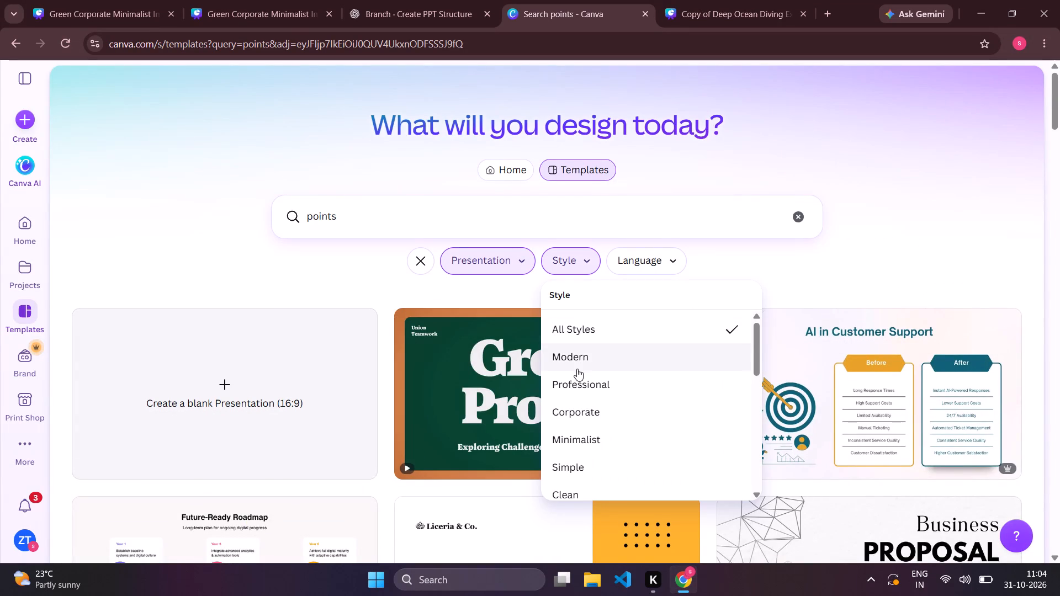
{"action": "left_click", "coordinate": [580, 375]}
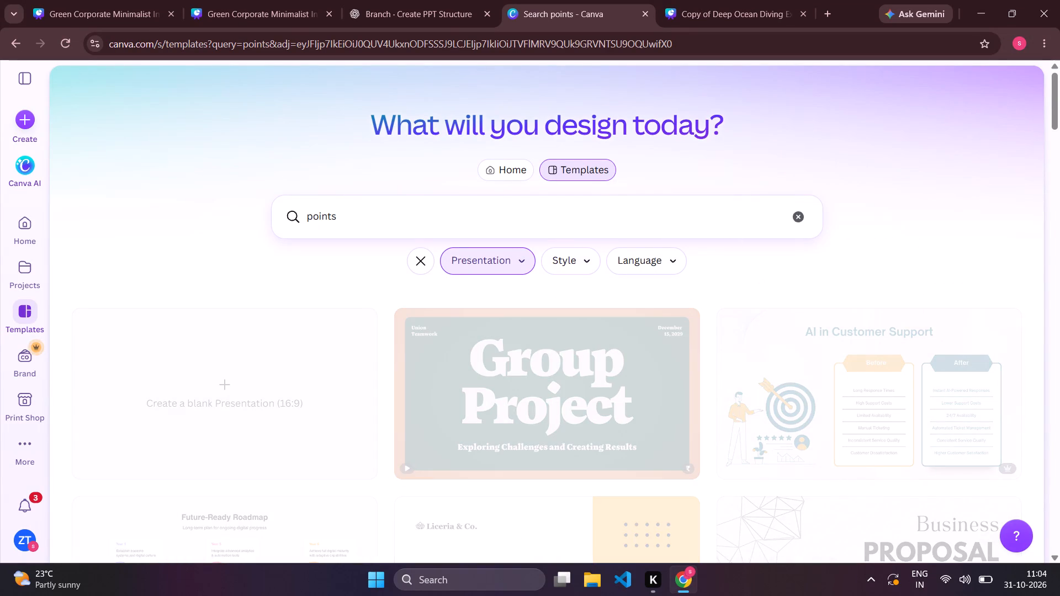
{"action": "left_click", "coordinate": [804, 211]}
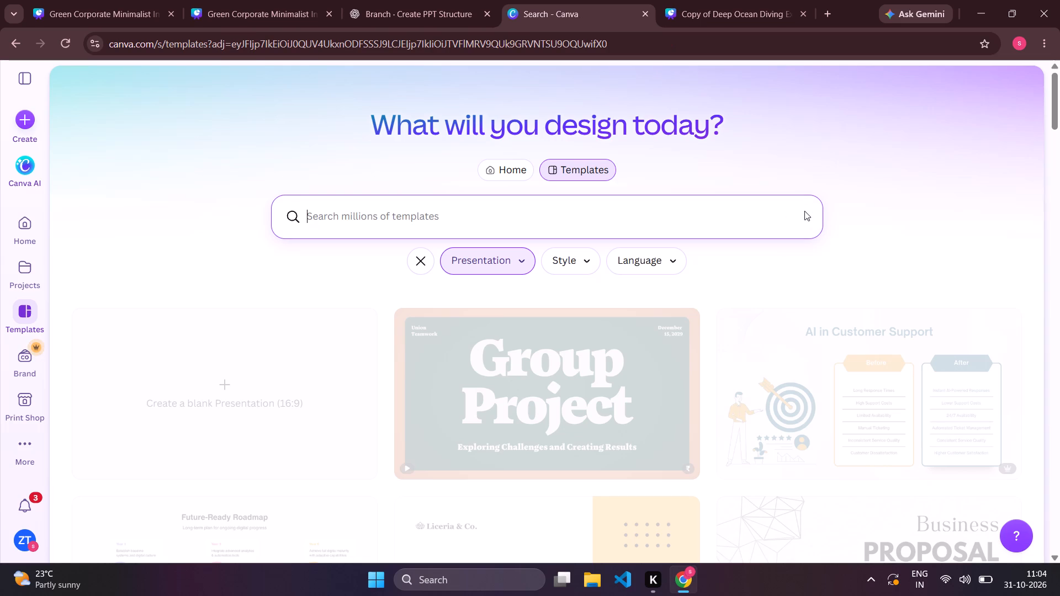
{"action": "left_click", "coordinate": [913, 198]}
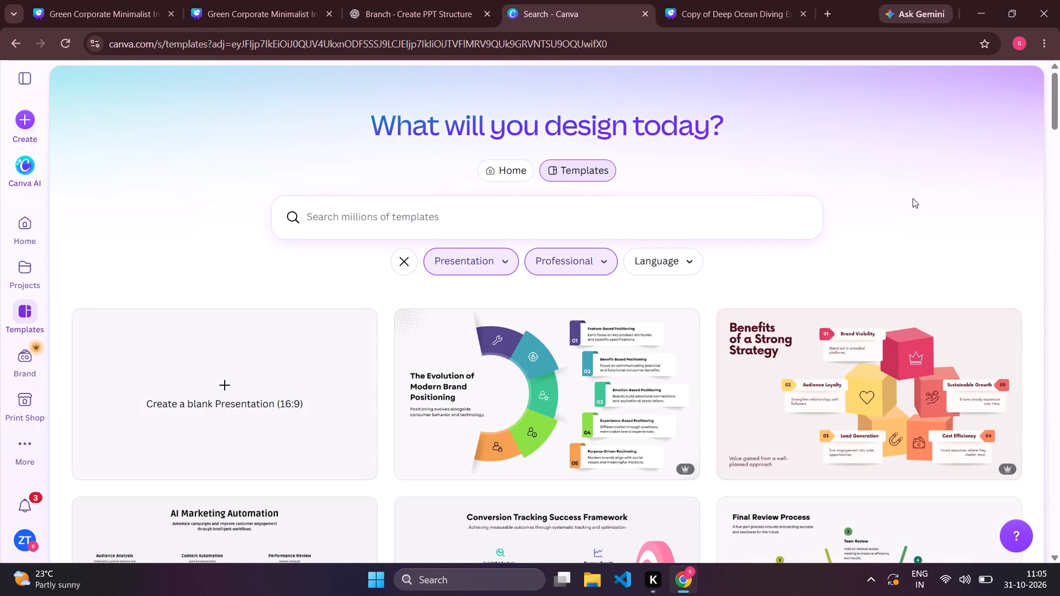
Preview the Common Brand Positioning Pitfalls page of the Purple Green and Orange Modern Brand Positioning Presentation and open that template for customizing.
{"action": "left_click", "coordinate": [660, 436]}
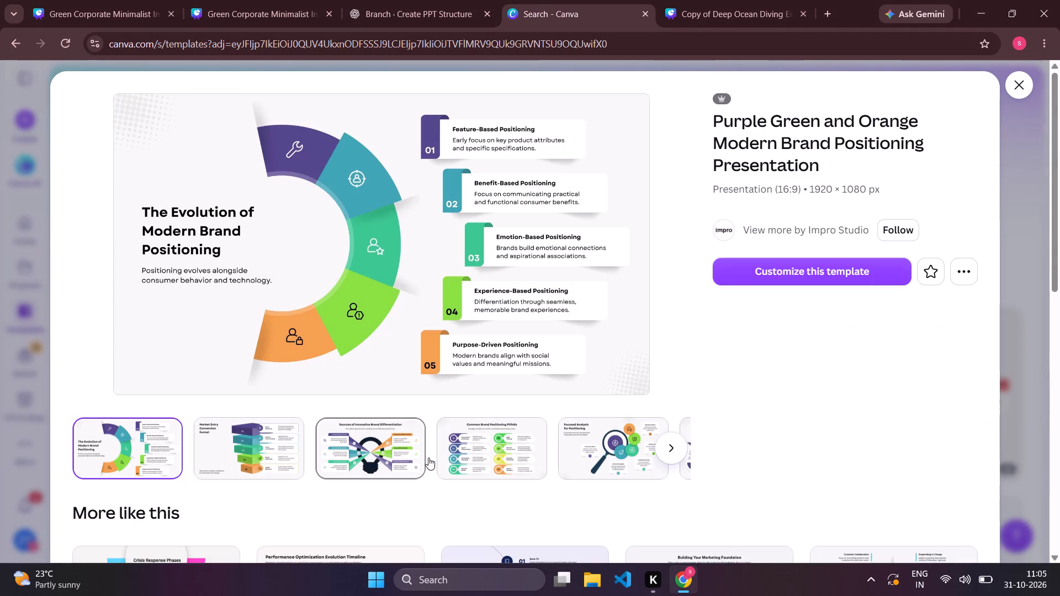
{"action": "left_click", "coordinate": [524, 449]}
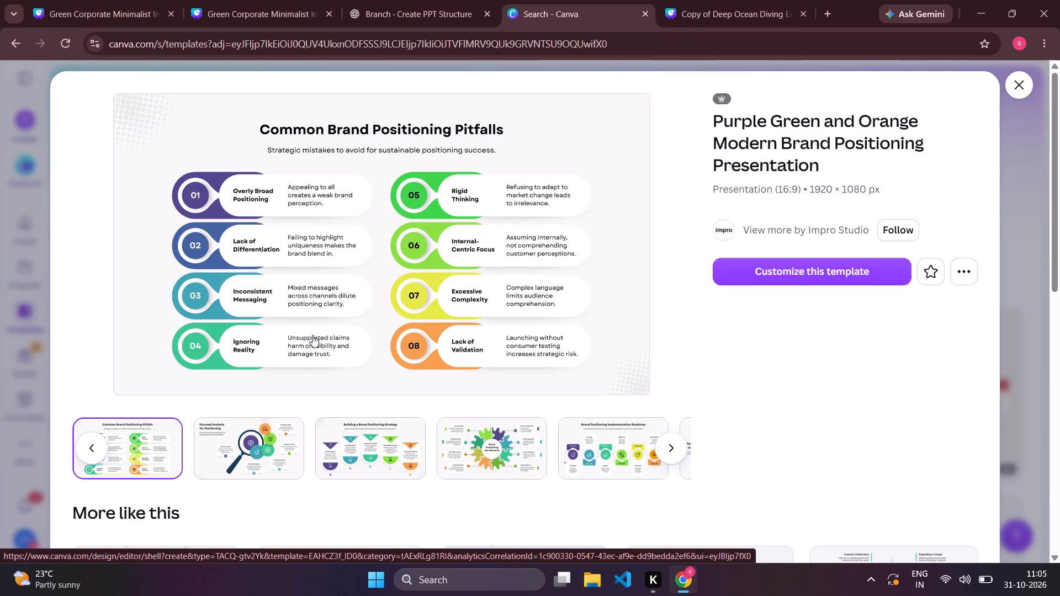
{"action": "left_click", "coordinate": [785, 274]}
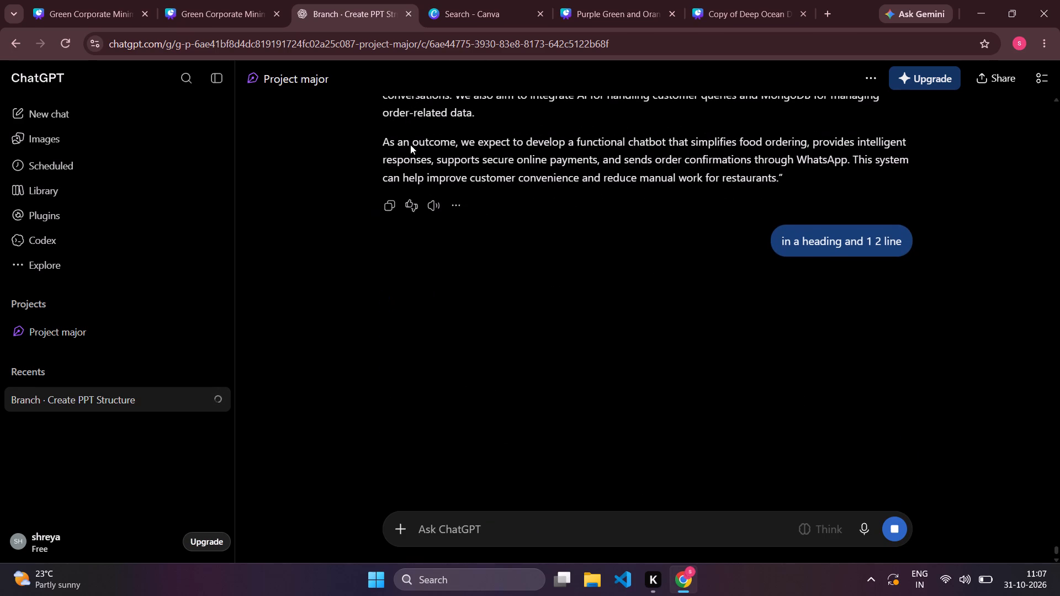
Add a text box to the Objectives slide of the Canva presentation and place it just above the first two objective cards.
{"action": "left_click", "coordinate": [230, 13]}
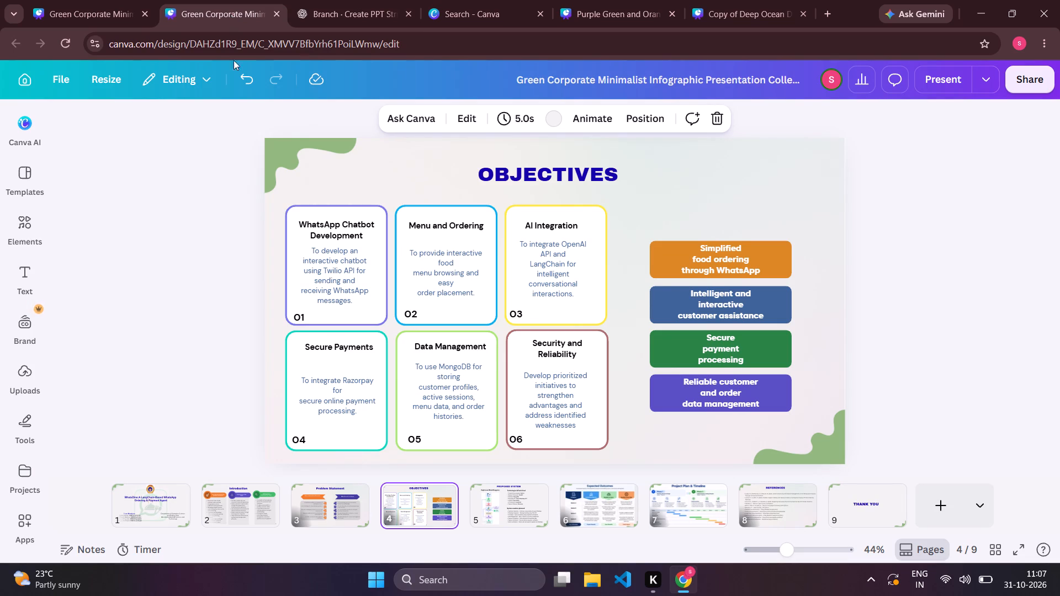
{"action": "left_click", "coordinate": [385, 194]}
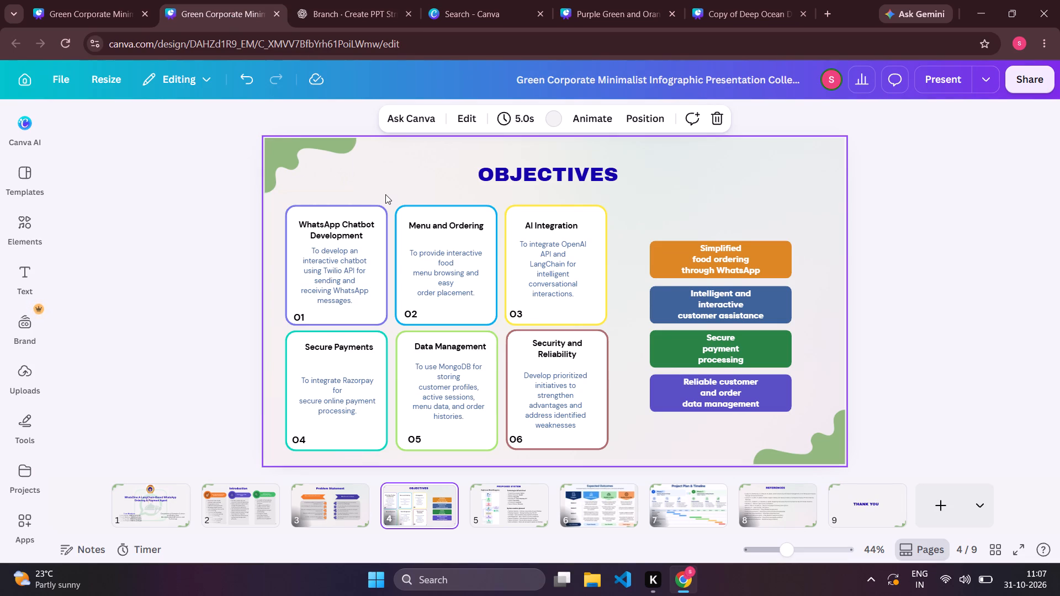
{"action": "left_click", "coordinate": [24, 270]}
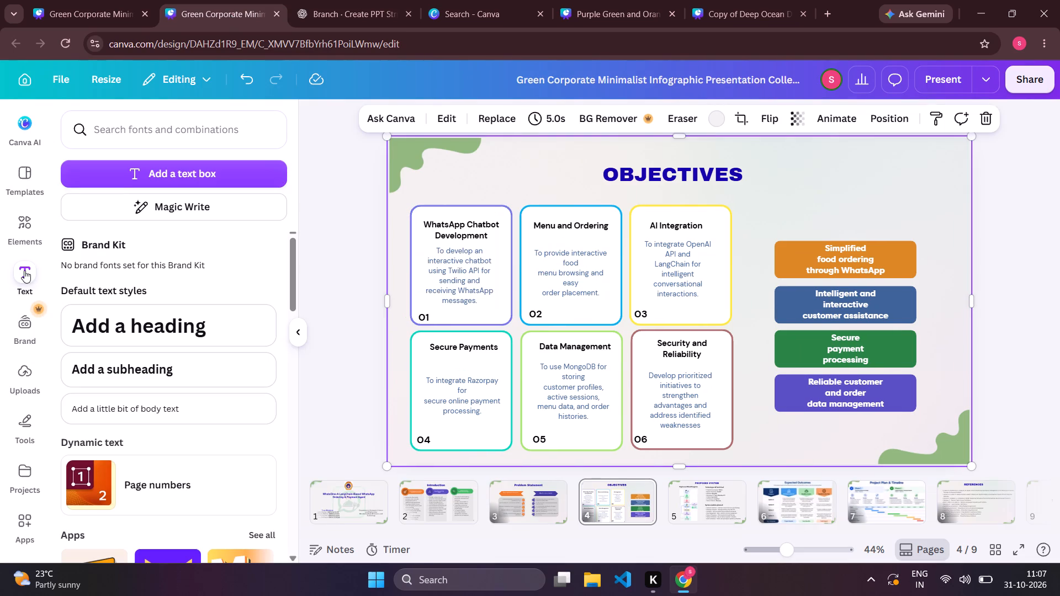
{"action": "left_click", "coordinate": [144, 184]}
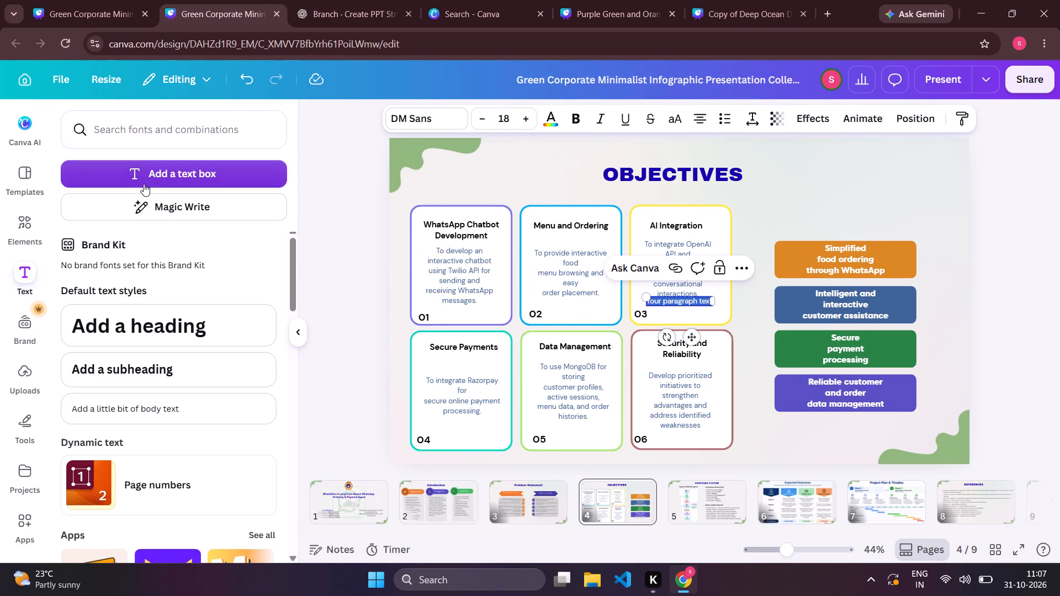
{"action": "left_click_drag", "start_coordinate": [675, 302], "coordinate": [660, 294]}
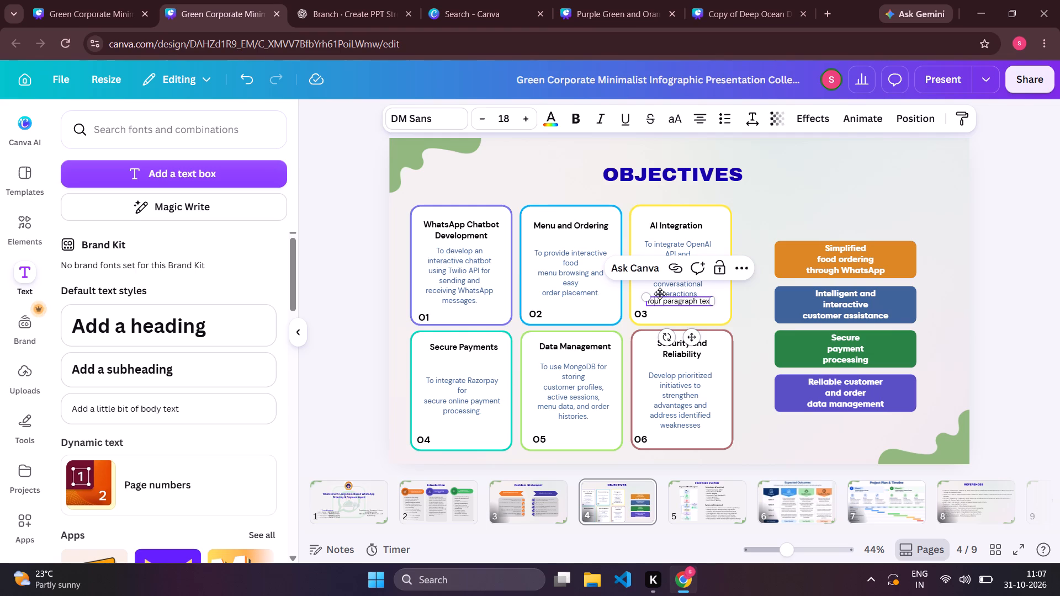
{"action": "left_click_drag", "start_coordinate": [660, 294], "coordinate": [661, 303]}
{"action": "left_click", "coordinate": [661, 303]}
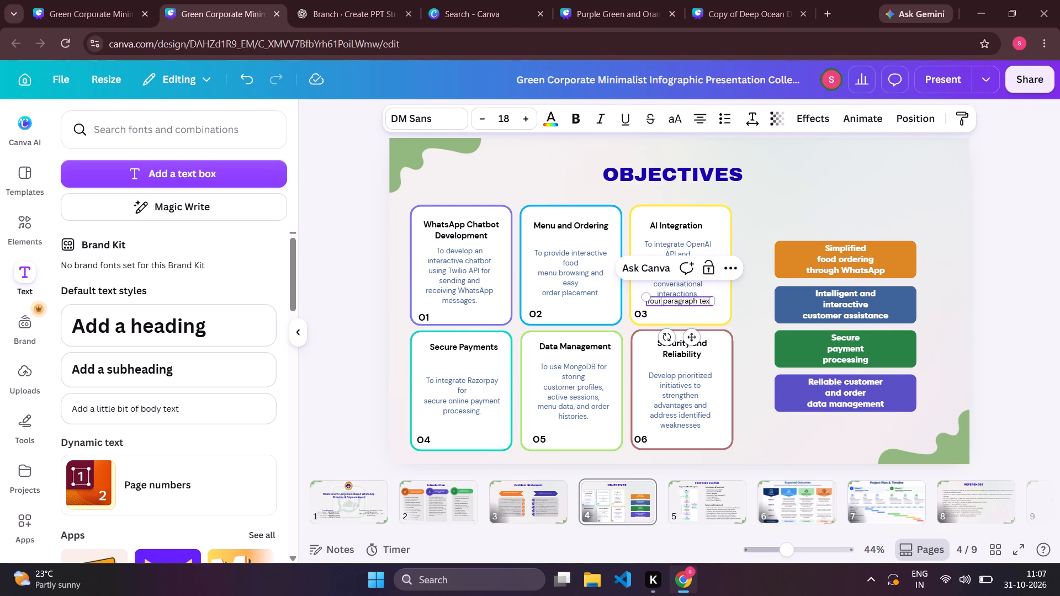
{"action": "left_click", "coordinate": [759, 311]}
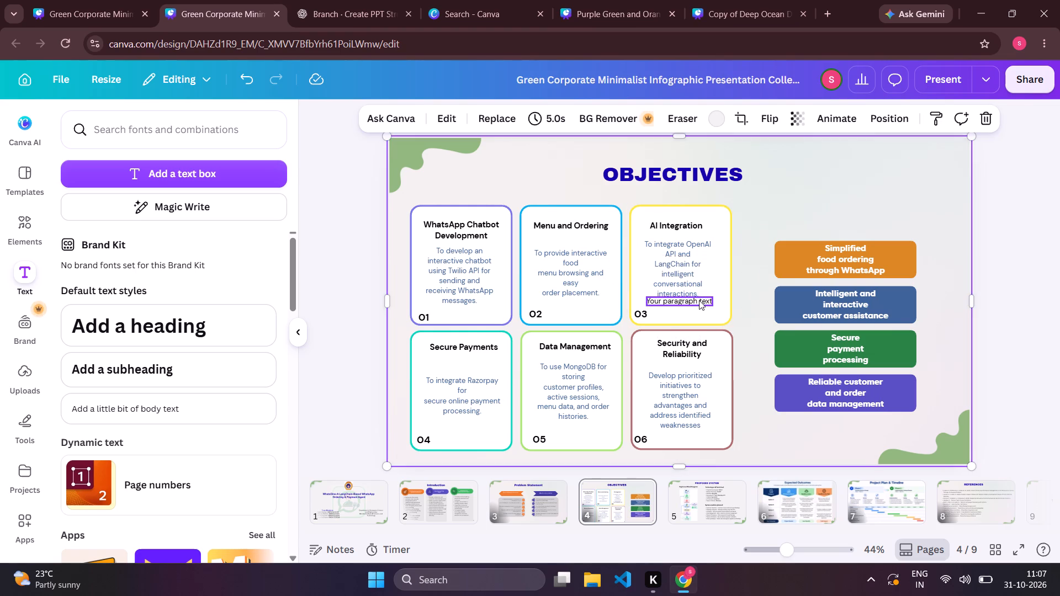
{"action": "left_click", "coordinate": [699, 300]}
{"action": "left_click_drag", "start_coordinate": [699, 300], "coordinate": [554, 199]}
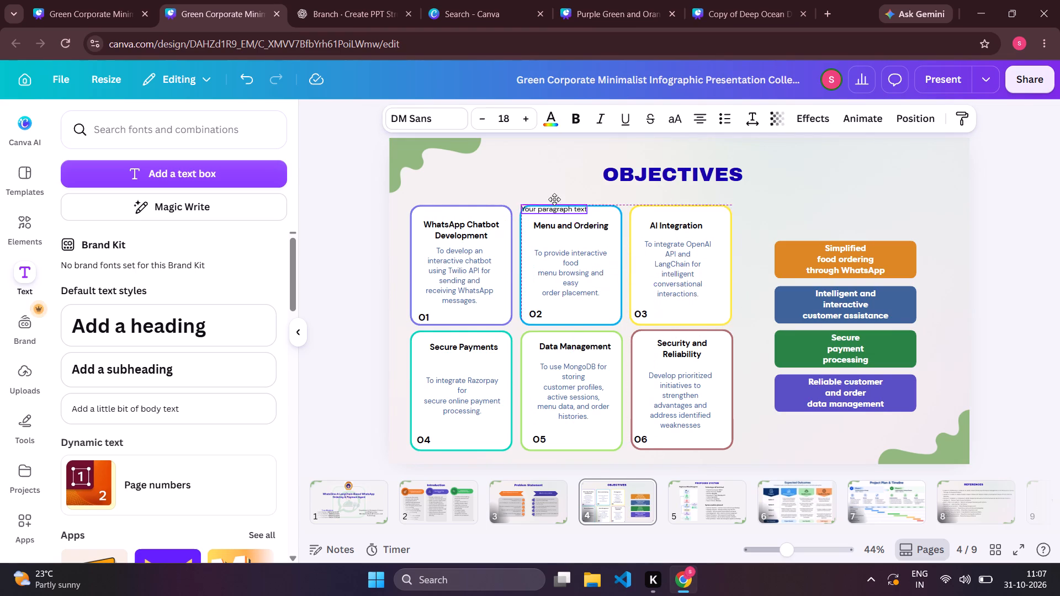
{"action": "left_click_drag", "start_coordinate": [554, 199], "coordinate": [545, 189]}
Duplicate the new text box and place the copy above the orange "Simplified food ordering through WhatsApp" bar.
{"action": "left_click", "coordinate": [556, 152]}
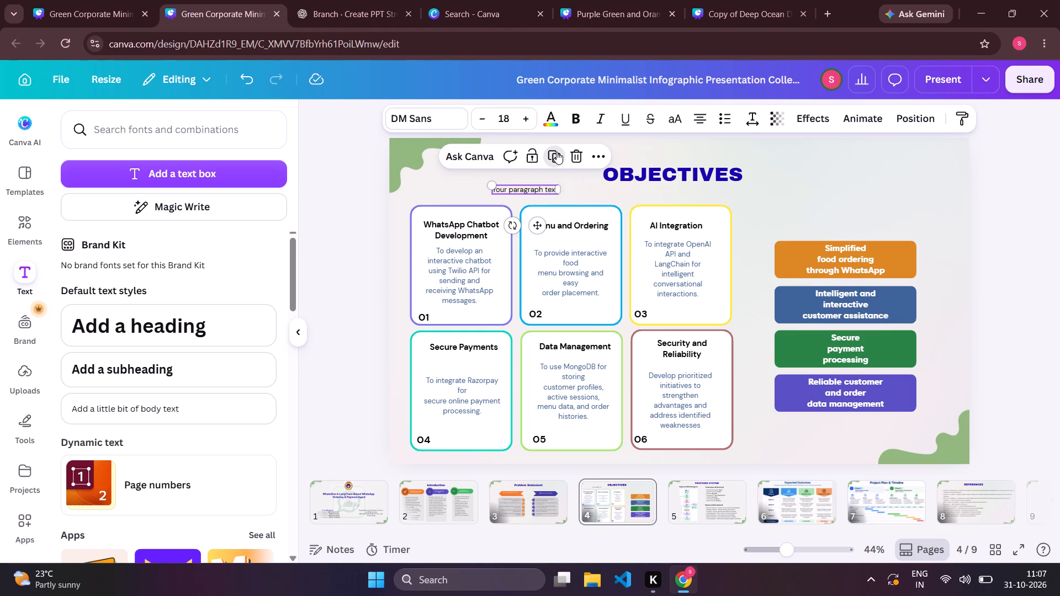
{"action": "left_click_drag", "start_coordinate": [536, 193], "coordinate": [682, 208]}
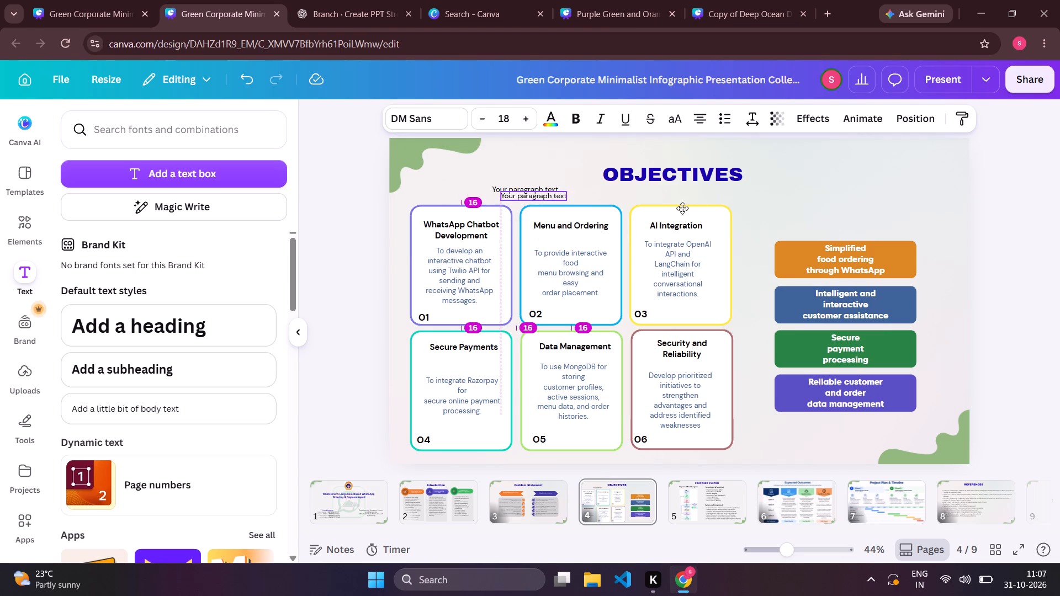
{"action": "left_click_drag", "start_coordinate": [682, 208], "coordinate": [840, 206]}
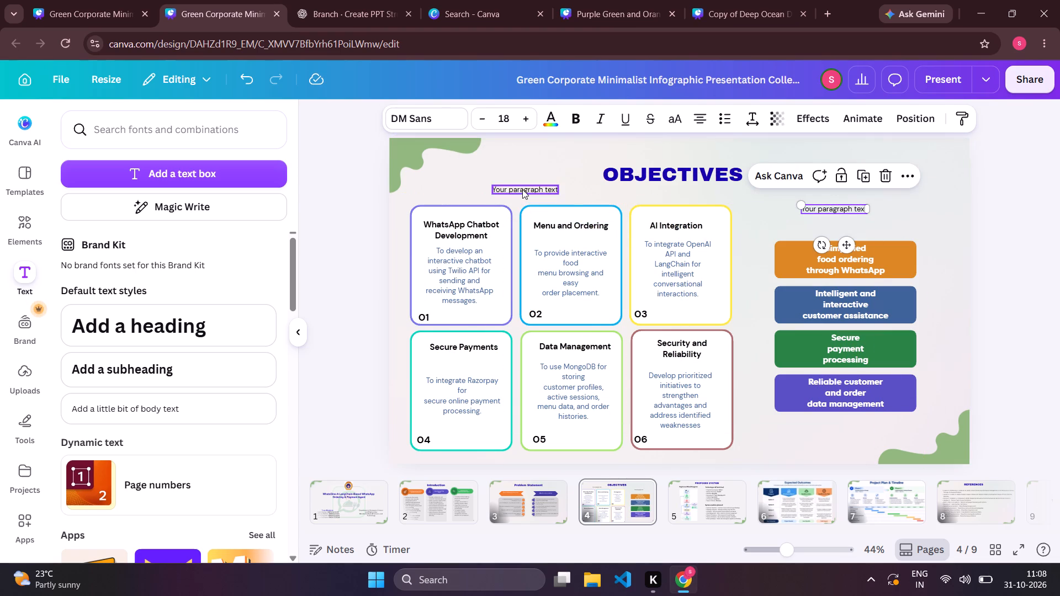
Replace the placeholder in the text box above the objective cards with "Specific goals of the project".
{"action": "double_click", "coordinate": [522, 189]}
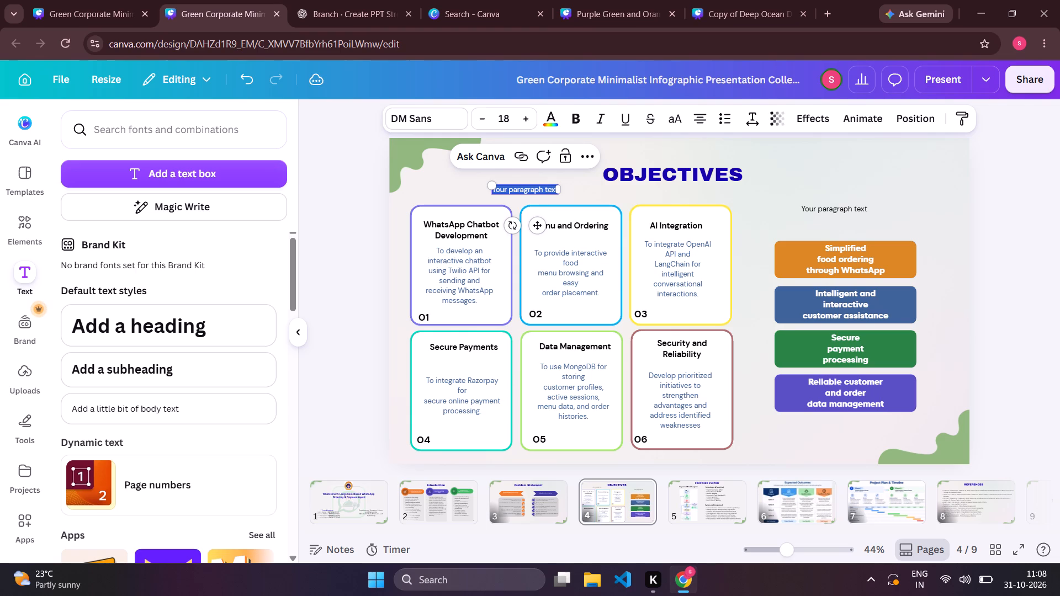
{"action": "key", "text": "shift+s"}
{"action": "type", "text": "pecip"}
{"action": "key", "text": "BackSpace"}
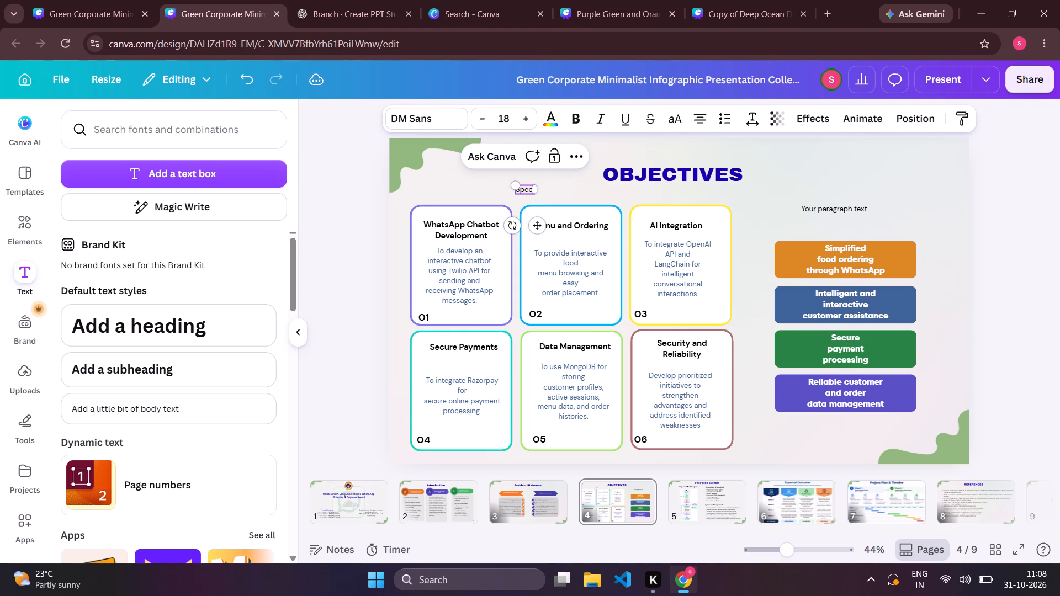
{"action": "type", "text": "fic"}
{"action": "key", "text": "space"}
{"action": "type", "text": "goals"}
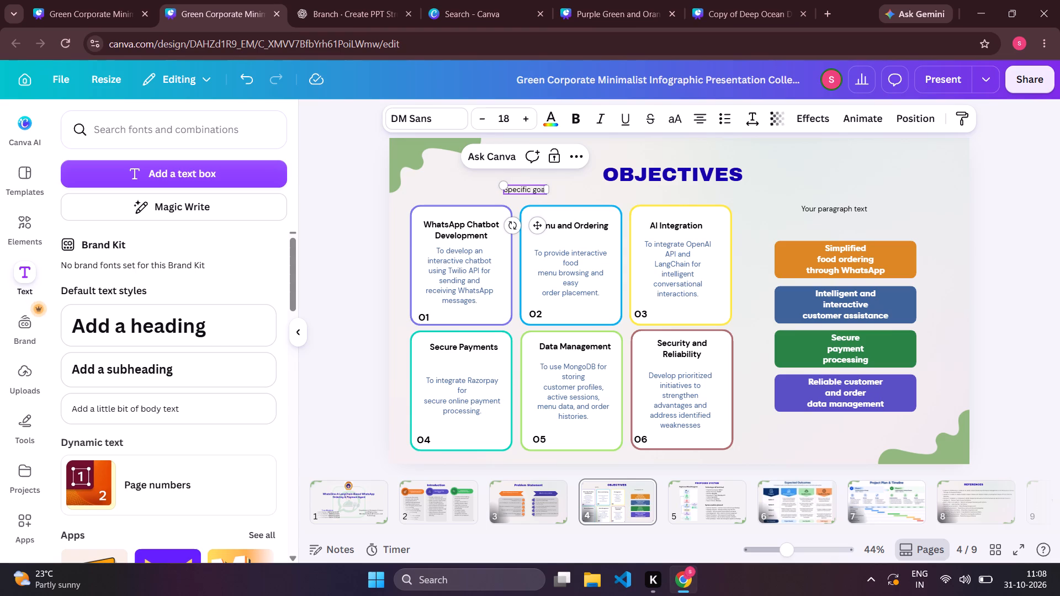
{"action": "key", "text": "space"}
{"action": "key", "text": "space"}
{"action": "type", "text": "of"}
{"action": "key", "text": "space"}
{"action": "type", "text": "the"}
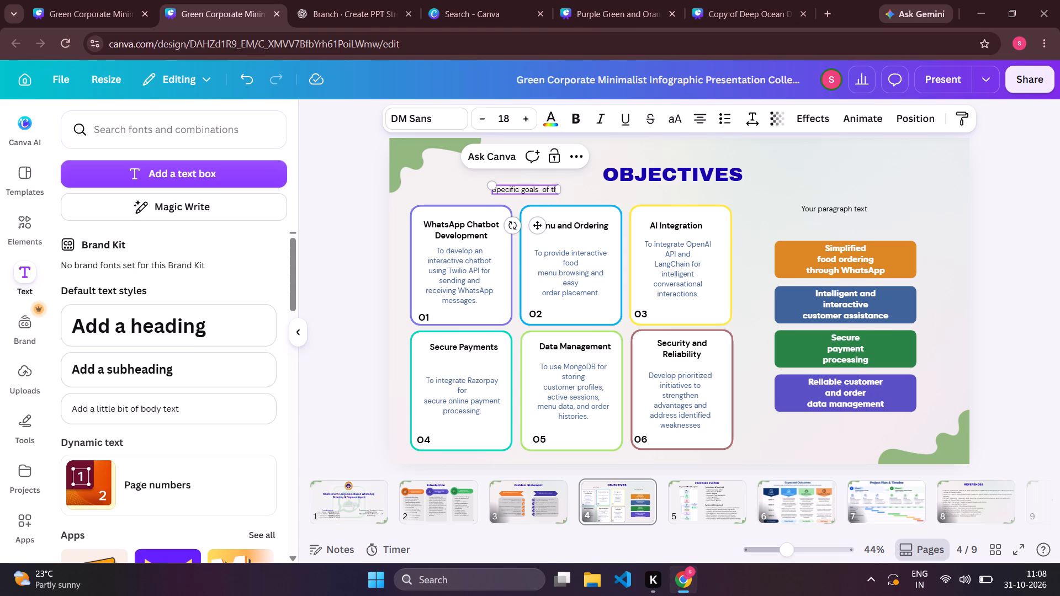
{"action": "key", "text": "space"}
{"action": "type", "text": "por"}
{"action": "key", "text": "BackSpace"}
{"action": "key", "text": "r"}
{"action": "key", "text": "BackSpace"}
{"action": "key", "text": "BackSpace"}
{"action": "type", "text": "roject"}
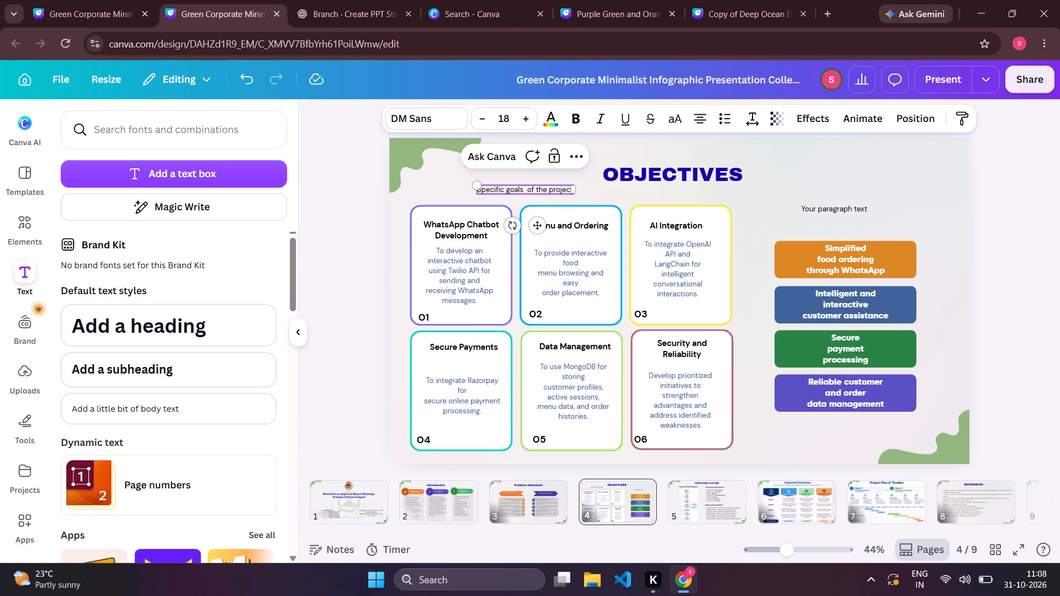
Add a subheading to the Objectives slide and copy the full "Specific goals of the project" text from the small text box.
{"action": "left_click", "coordinate": [125, 374]}
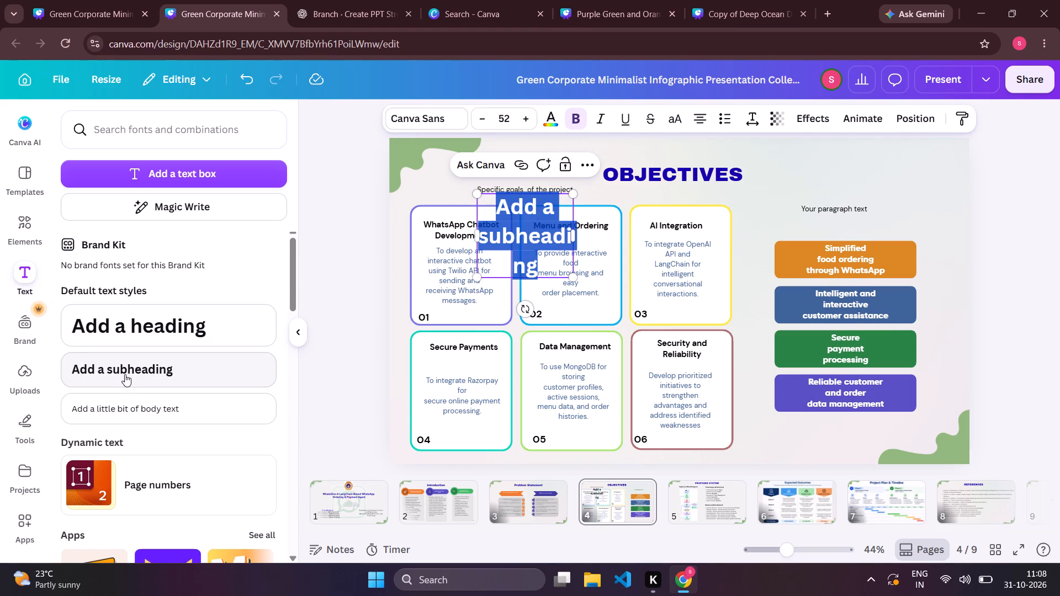
{"action": "left_click", "coordinate": [511, 187]}
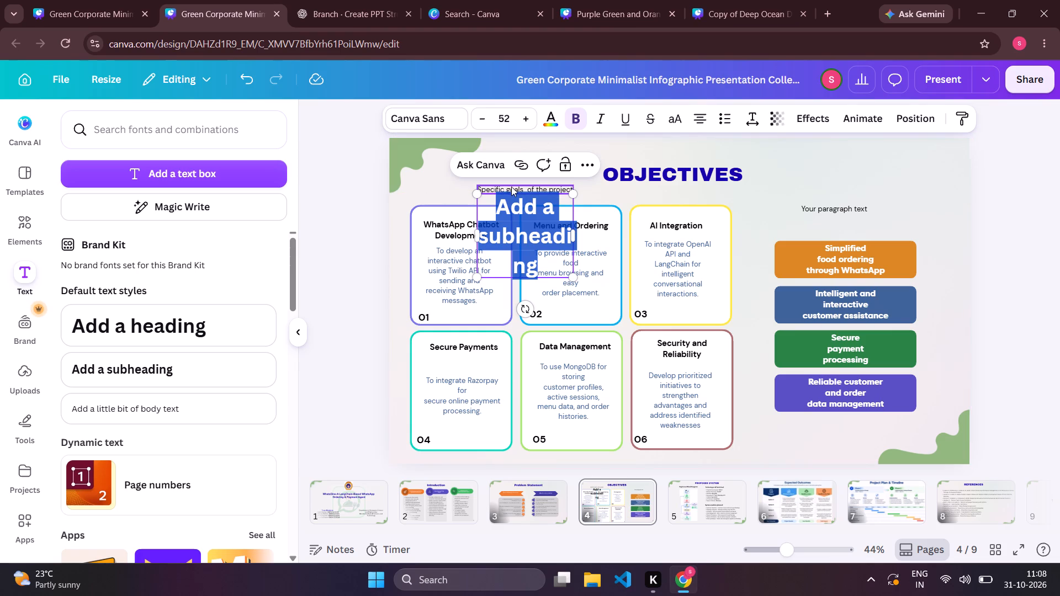
{"action": "triple_click", "coordinate": [511, 187]}
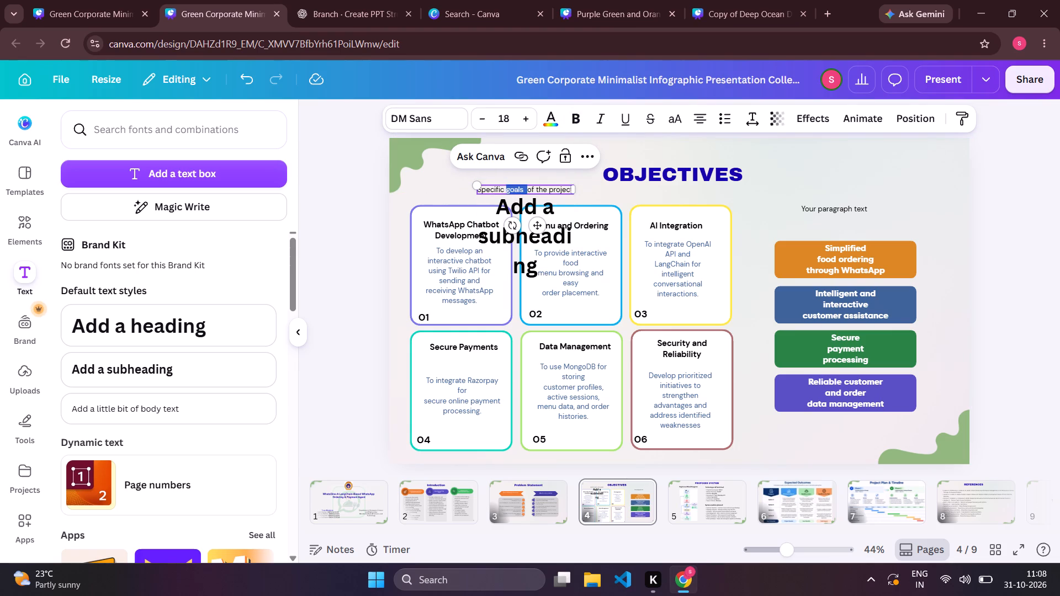
{"action": "left_click", "coordinate": [511, 187]}
{"action": "triple_click", "coordinate": [511, 187]}
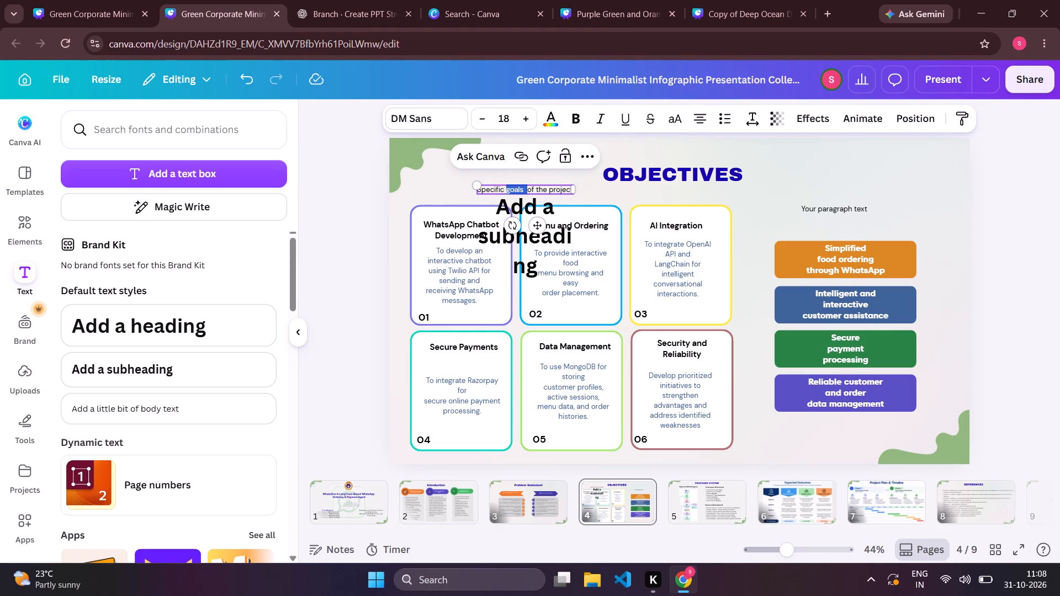
{"action": "double_click", "coordinate": [511, 187]}
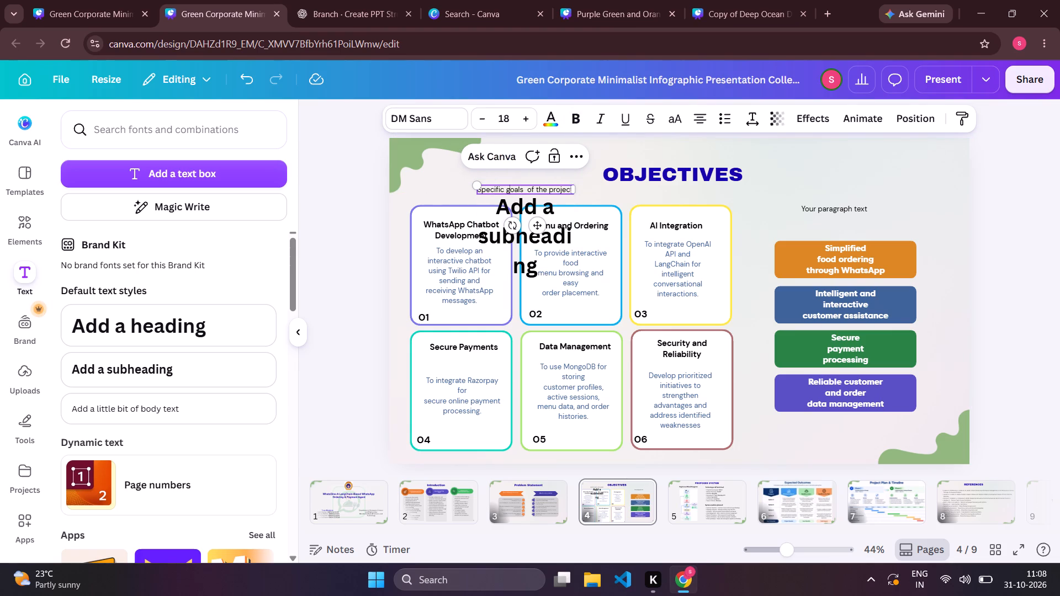
{"action": "triple_click", "coordinate": [511, 187]}
{"action": "left_click", "coordinate": [511, 187]}
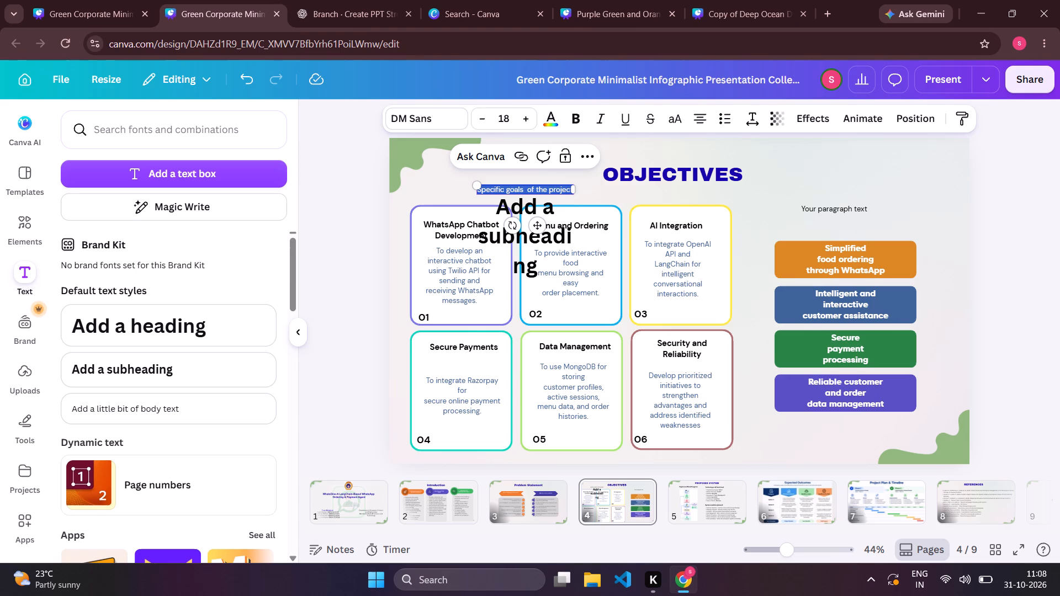
{"action": "key", "text": "ctrl+c"}
Delete the small "Specific goals of the project" text box above the objective cards.
{"action": "left_click", "coordinate": [590, 155]}
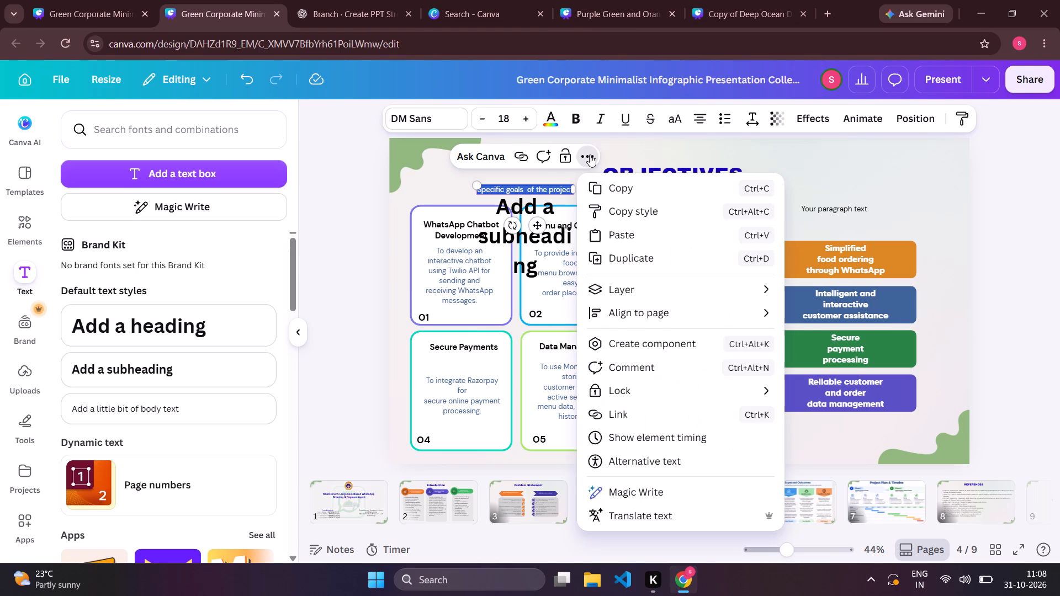
{"action": "double_click", "coordinate": [544, 188]}
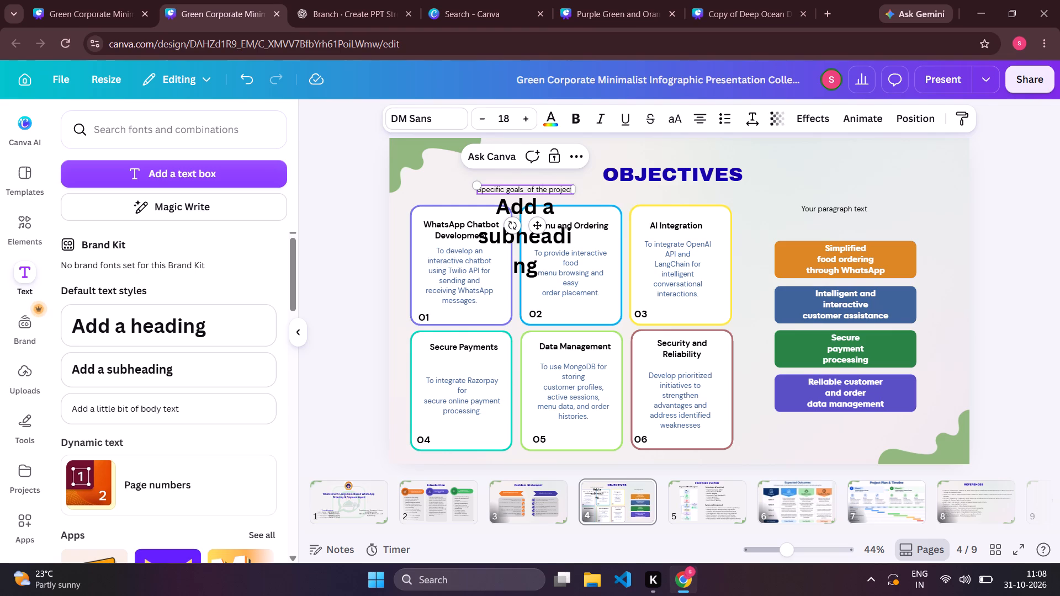
{"action": "left_click_drag", "start_coordinate": [488, 190], "coordinate": [498, 183]}
{"action": "left_click", "coordinate": [586, 189]}
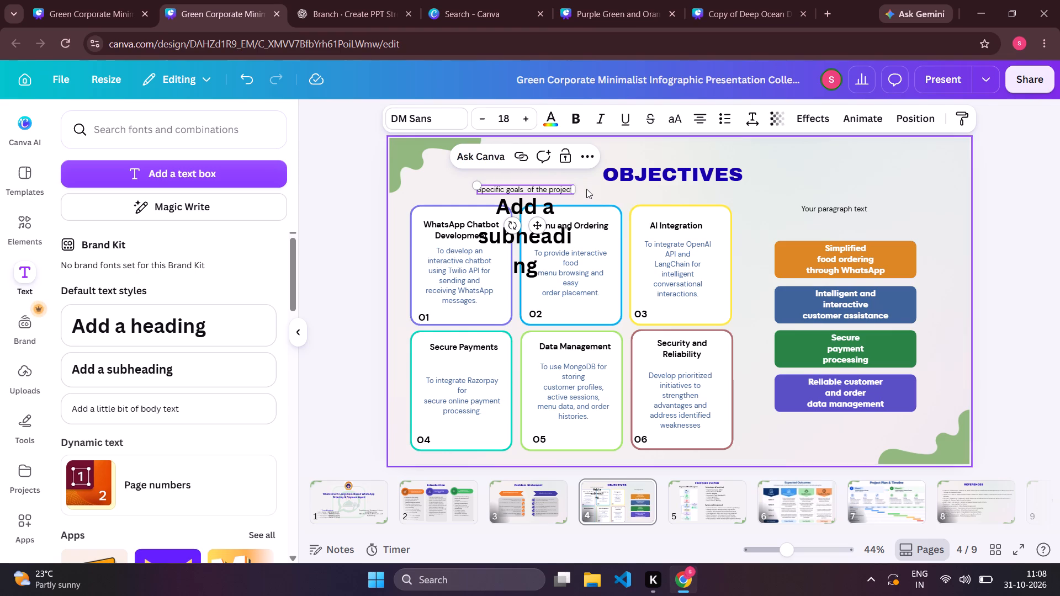
{"action": "left_click", "coordinate": [556, 189]}
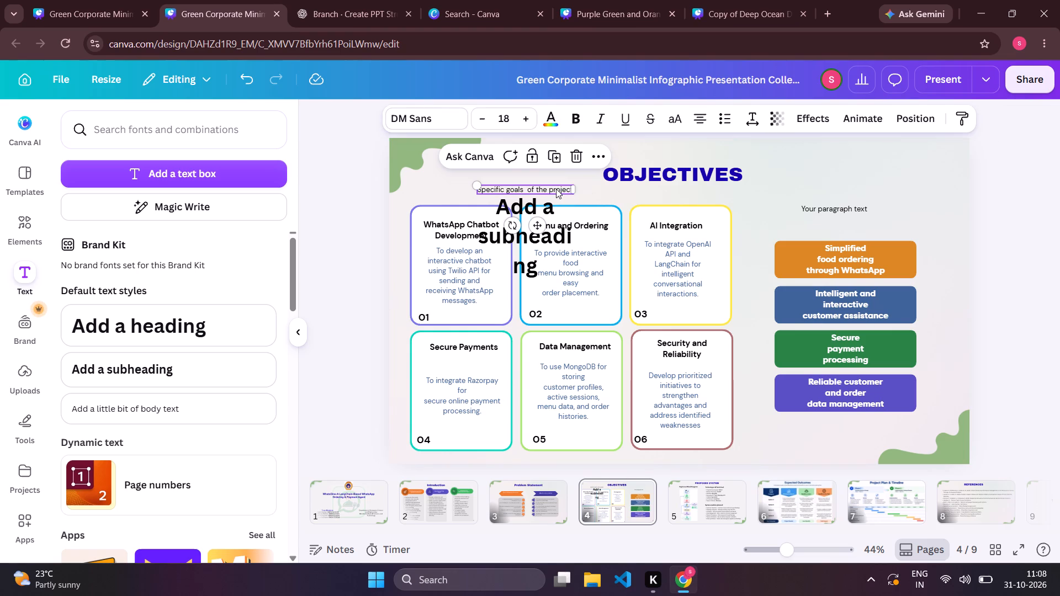
{"action": "left_click", "coordinate": [580, 161]}
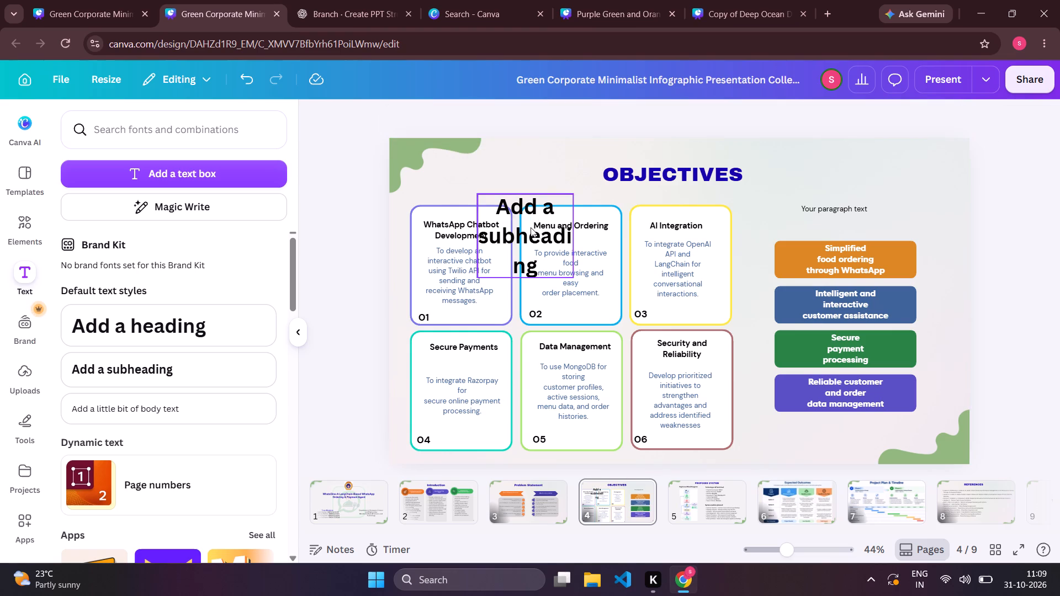
Move the subheading up beside the OBJECTIVES title and replace its placeholder with the copied "Specific goals of the project".
{"action": "left_click", "coordinate": [531, 228]}
{"action": "left_click_drag", "start_coordinate": [531, 228], "coordinate": [536, 173]}
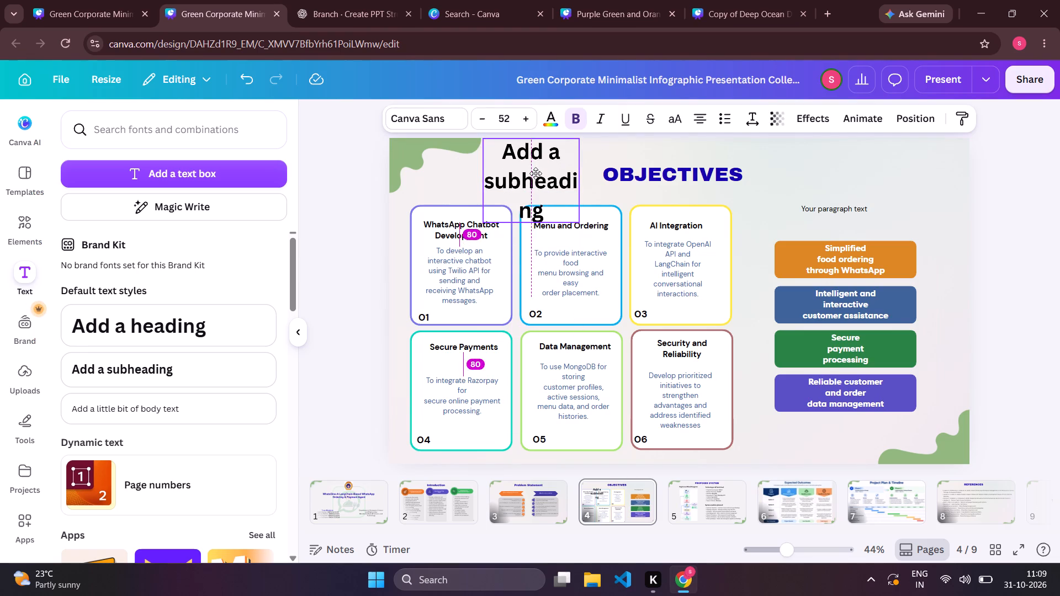
{"action": "triple_click", "coordinate": [536, 173]}
{"action": "left_click", "coordinate": [536, 173]}
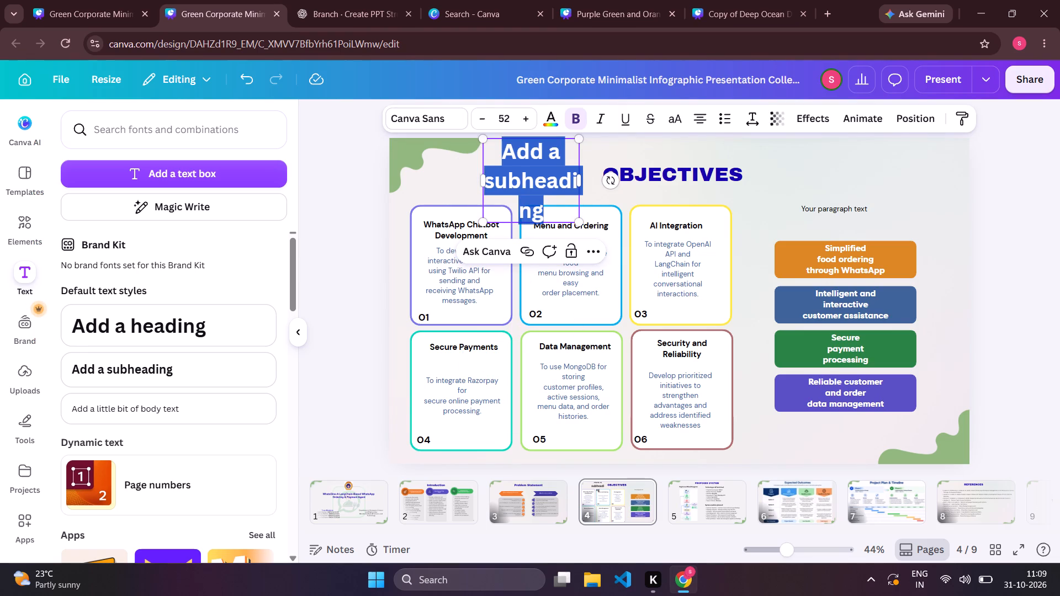
{"action": "key", "text": "ctrl+v"}
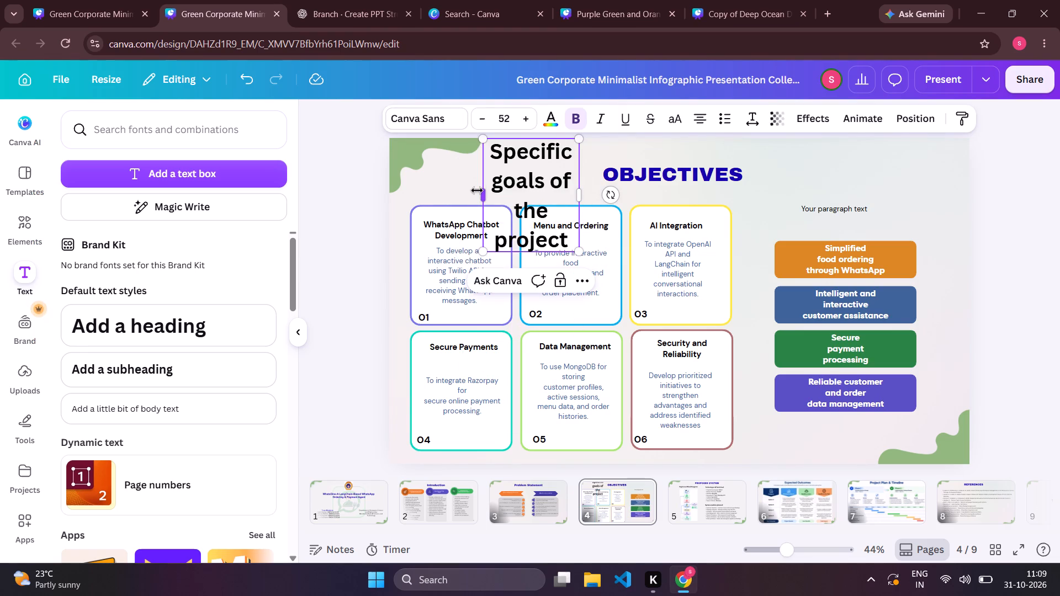
Set the "Specific goals of the project" subheading to font size 30 and widen its box so the text fits on one line.
{"action": "left_click", "coordinate": [485, 201]}
{"action": "left_click_drag", "start_coordinate": [478, 196], "coordinate": [461, 198]}
{"action": "left_click_drag", "start_coordinate": [461, 198], "coordinate": [416, 198]}
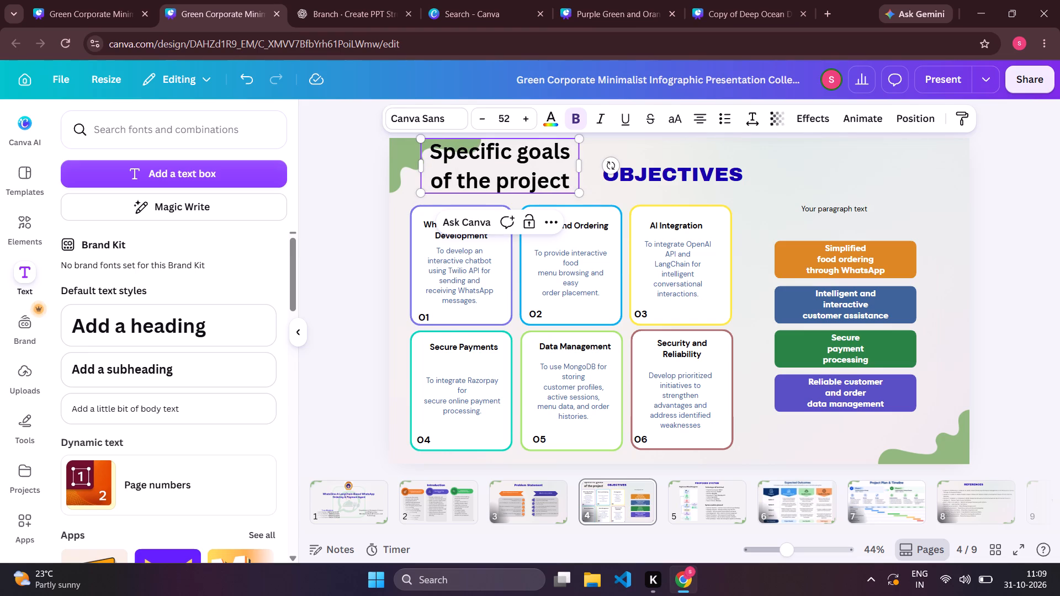
{"action": "triple_click", "coordinate": [485, 118]}
{"action": "triple_click", "coordinate": [485, 118]}
{"action": "triple_click", "coordinate": [485, 118]}
{"action": "triple_click", "coordinate": [485, 118]}
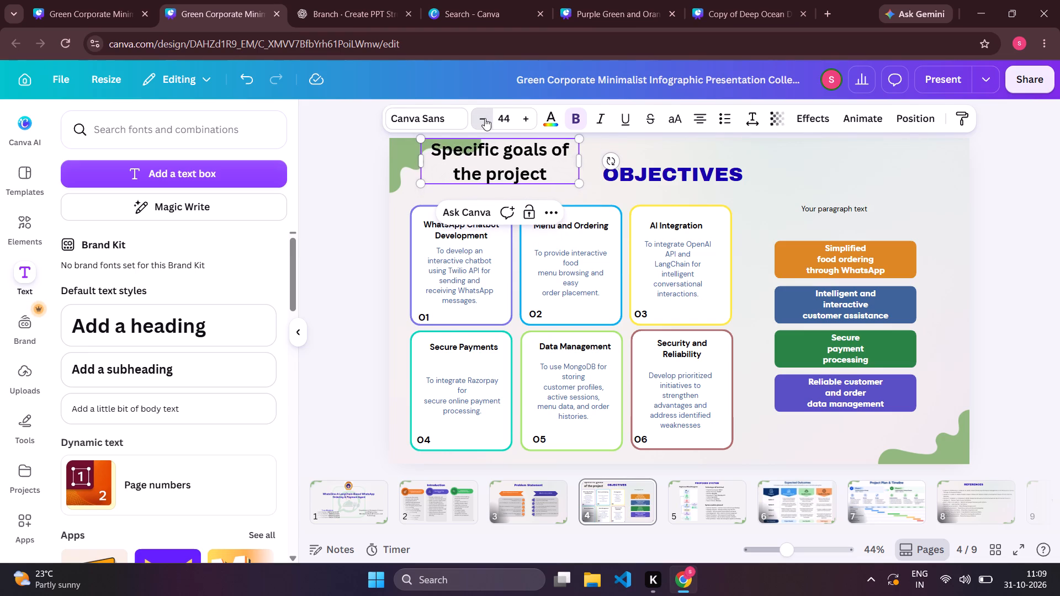
{"action": "triple_click", "coordinate": [485, 118]}
{"action": "triple_click", "coordinate": [485, 118]}
{"action": "double_click", "coordinate": [485, 118]}
{"action": "left_click", "coordinate": [485, 118]}
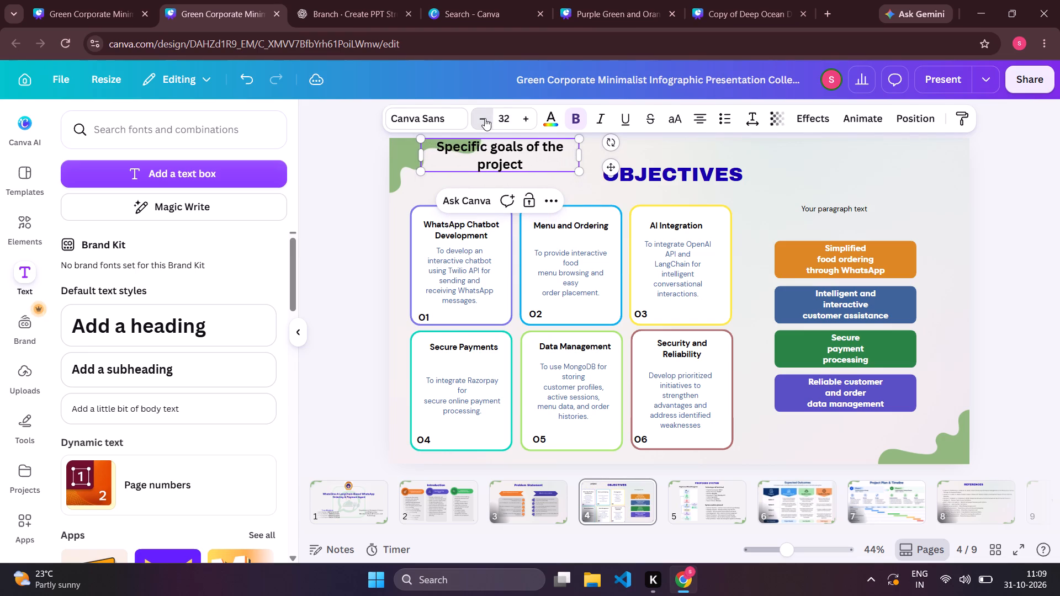
{"action": "triple_click", "coordinate": [485, 118]}
{"action": "double_click", "coordinate": [485, 118]}
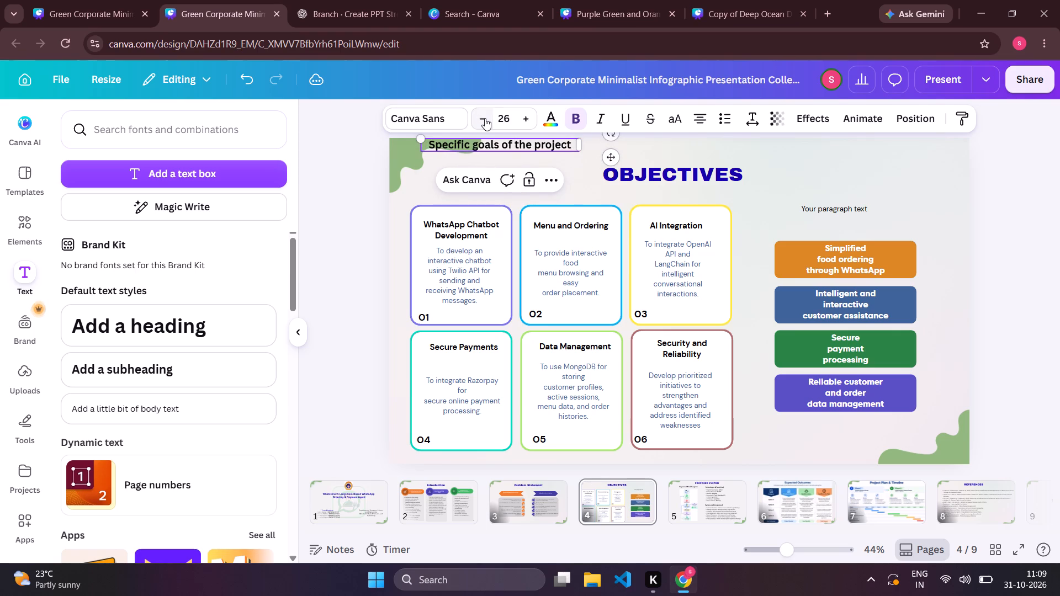
{"action": "double_click", "coordinate": [526, 118]}
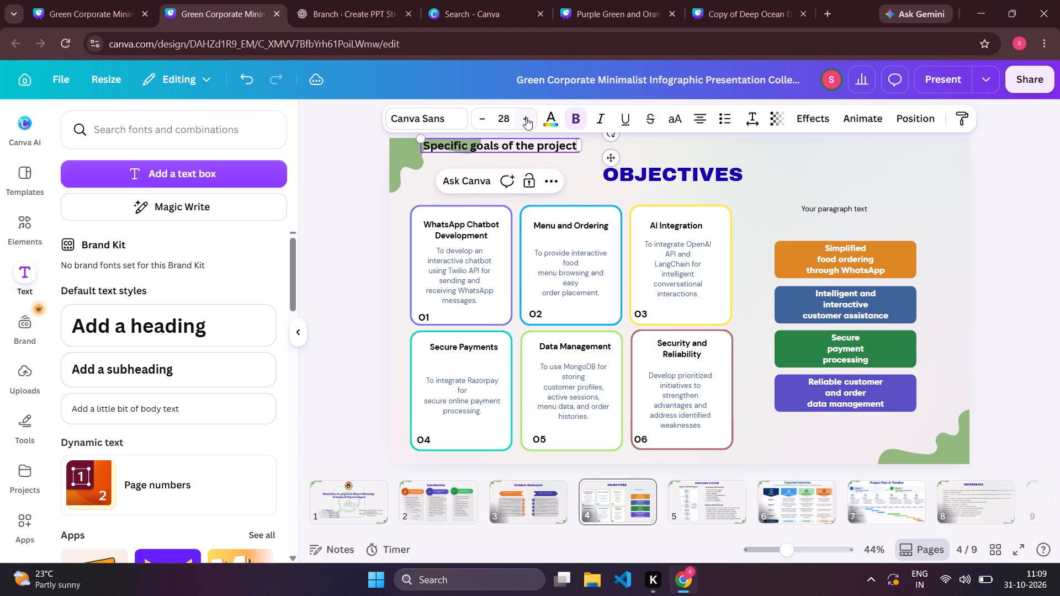
{"action": "left_click", "coordinate": [526, 118]}
{"action": "left_click", "coordinate": [526, 118]}
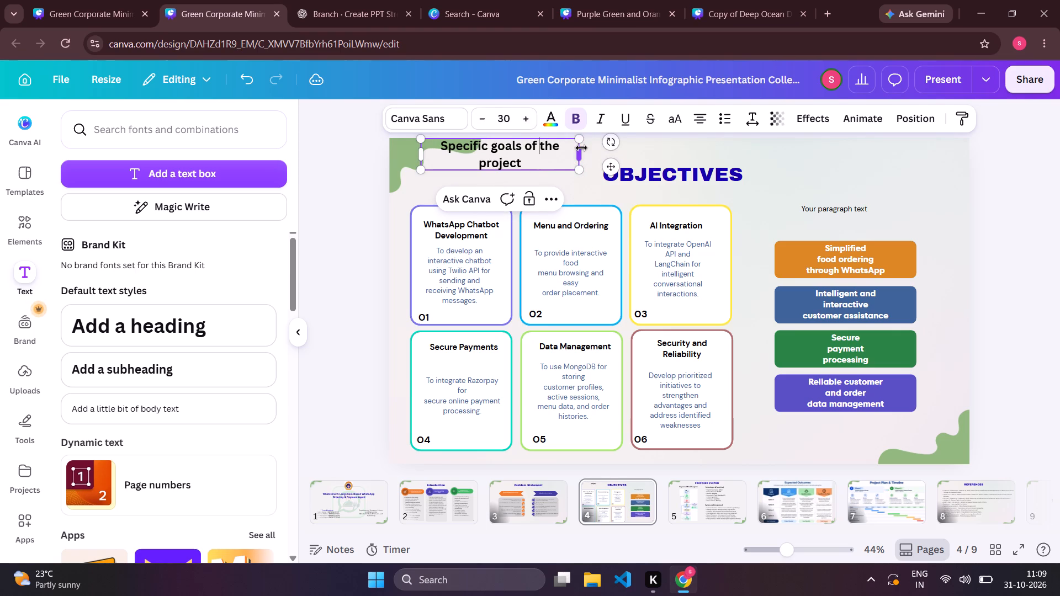
{"action": "left_click_drag", "start_coordinate": [581, 150], "coordinate": [591, 151]}
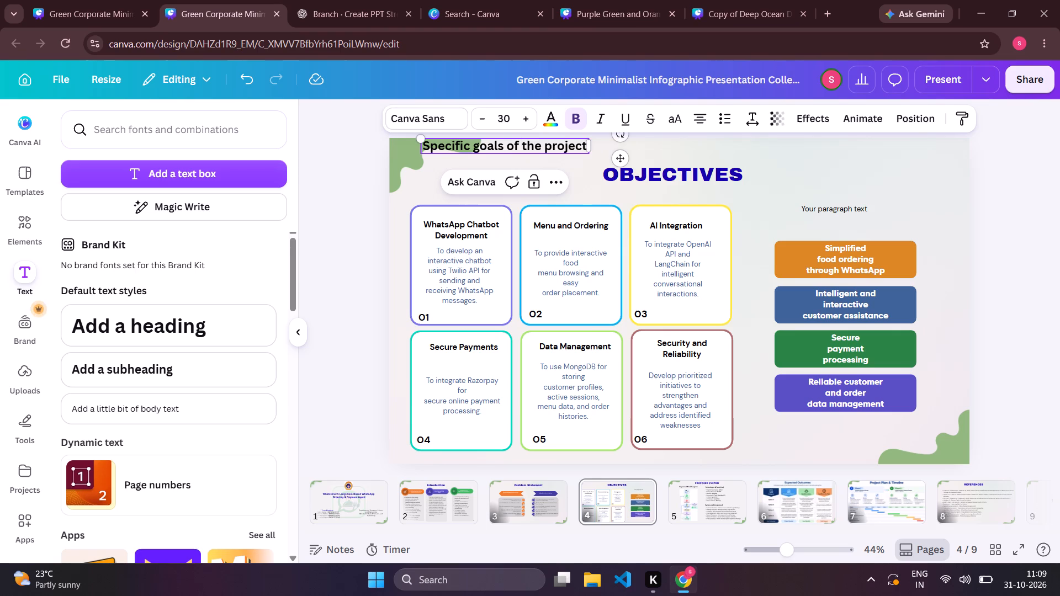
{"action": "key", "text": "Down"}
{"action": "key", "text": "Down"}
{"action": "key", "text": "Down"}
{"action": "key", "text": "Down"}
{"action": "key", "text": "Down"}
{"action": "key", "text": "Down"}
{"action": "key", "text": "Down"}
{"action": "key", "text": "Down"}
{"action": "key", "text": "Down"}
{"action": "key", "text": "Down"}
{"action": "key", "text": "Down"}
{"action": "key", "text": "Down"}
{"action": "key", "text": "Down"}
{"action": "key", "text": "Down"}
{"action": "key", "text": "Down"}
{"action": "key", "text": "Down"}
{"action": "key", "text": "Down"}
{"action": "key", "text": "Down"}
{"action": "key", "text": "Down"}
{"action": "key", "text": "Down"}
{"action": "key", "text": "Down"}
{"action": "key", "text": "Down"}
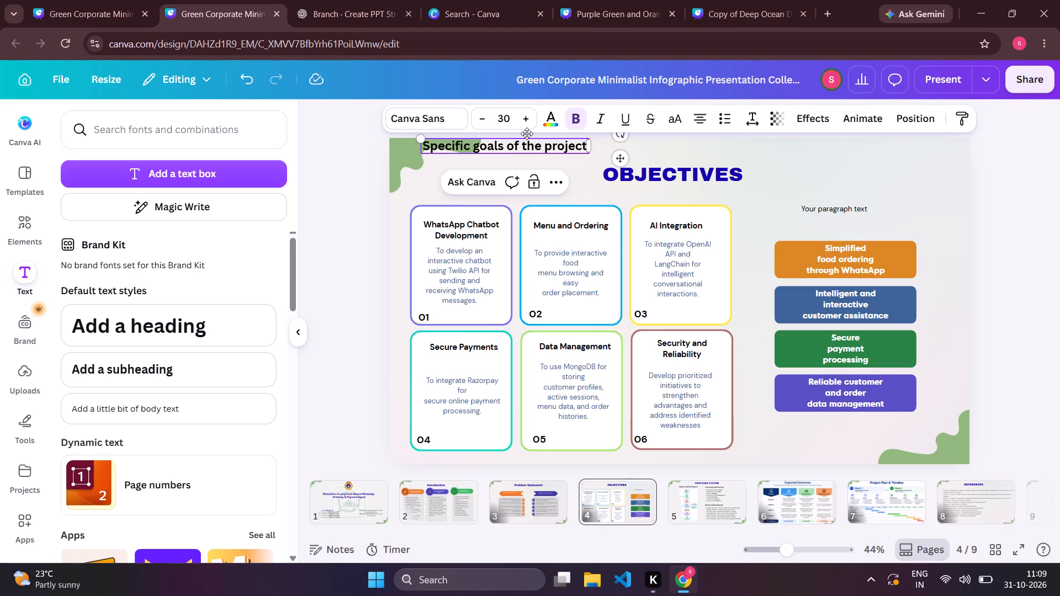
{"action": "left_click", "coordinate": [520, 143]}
Move the "Specific goals of the project" subheading down to sit just above the first two objective cards.
{"action": "left_click", "coordinate": [581, 191]}
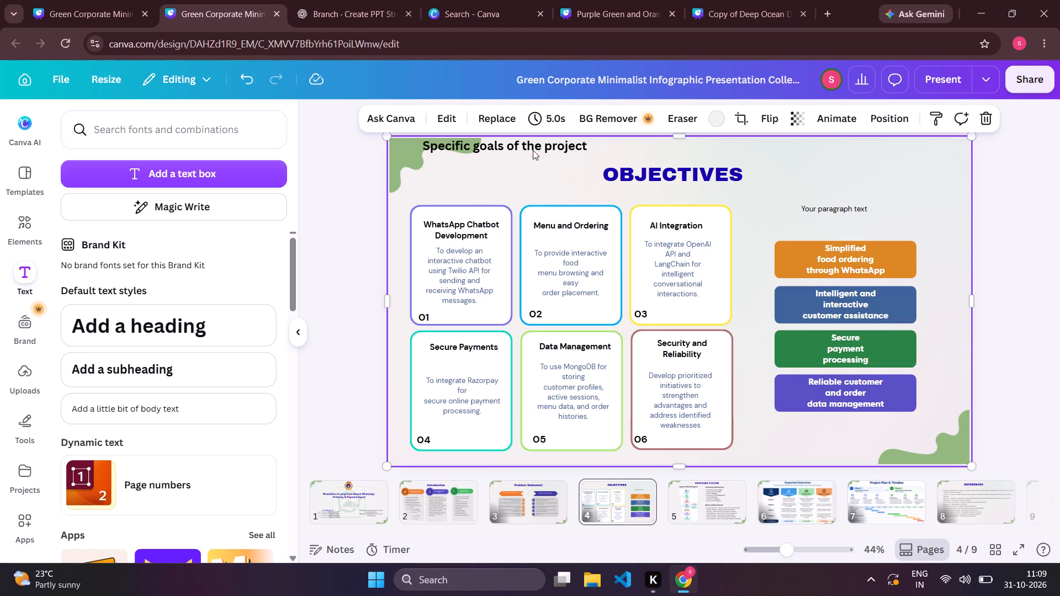
{"action": "left_click", "coordinate": [531, 149]}
{"action": "key", "text": "Down"}
{"action": "key", "text": "Down"}
{"action": "key", "text": "Down"}
{"action": "key", "text": "Down"}
{"action": "key", "text": "Down"}
{"action": "key", "text": "Down"}
{"action": "key", "text": "Down"}
{"action": "key", "text": "Down"}
{"action": "key", "text": "Down"}
{"action": "key", "text": "Down"}
{"action": "key", "text": "Down"}
{"action": "key", "text": "Down"}
{"action": "key", "text": "Down"}
{"action": "key", "text": "Down"}
{"action": "key", "text": "Down"}
{"action": "key", "text": "Down"}
{"action": "key", "text": "Down"}
{"action": "key", "text": "Down"}
{"action": "key", "text": "Down"}
{"action": "key", "text": "Down"}
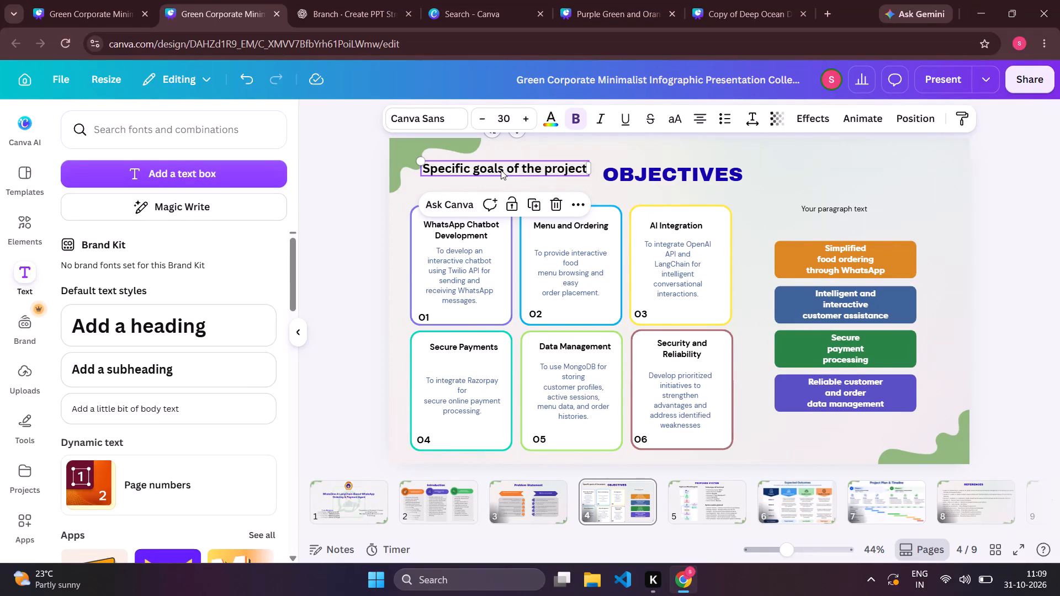
{"action": "left_click_drag", "start_coordinate": [501, 170], "coordinate": [502, 188]}
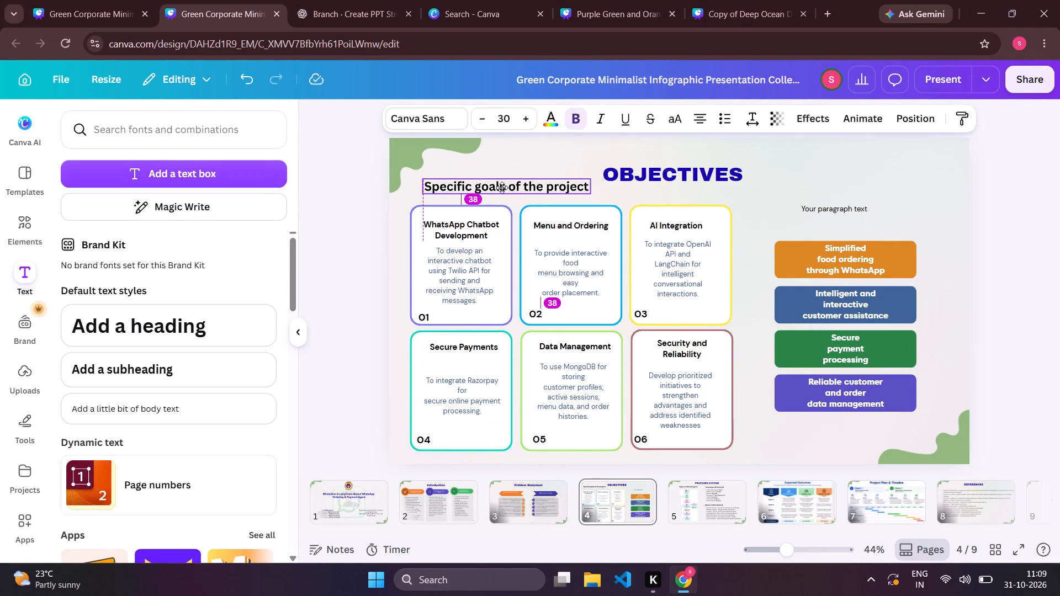
{"action": "left_click_drag", "start_coordinate": [502, 188], "coordinate": [505, 193]}
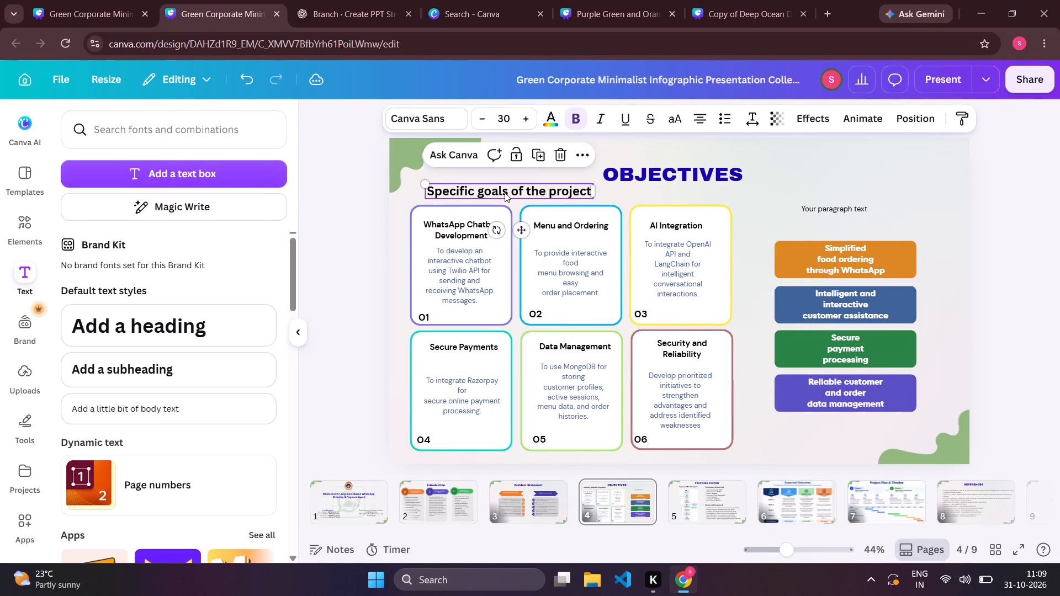
Duplicate the "Specific goals of the project" subheading and move the copy across toward the outcome bars' side of the slide.
{"action": "left_click", "coordinate": [533, 161]}
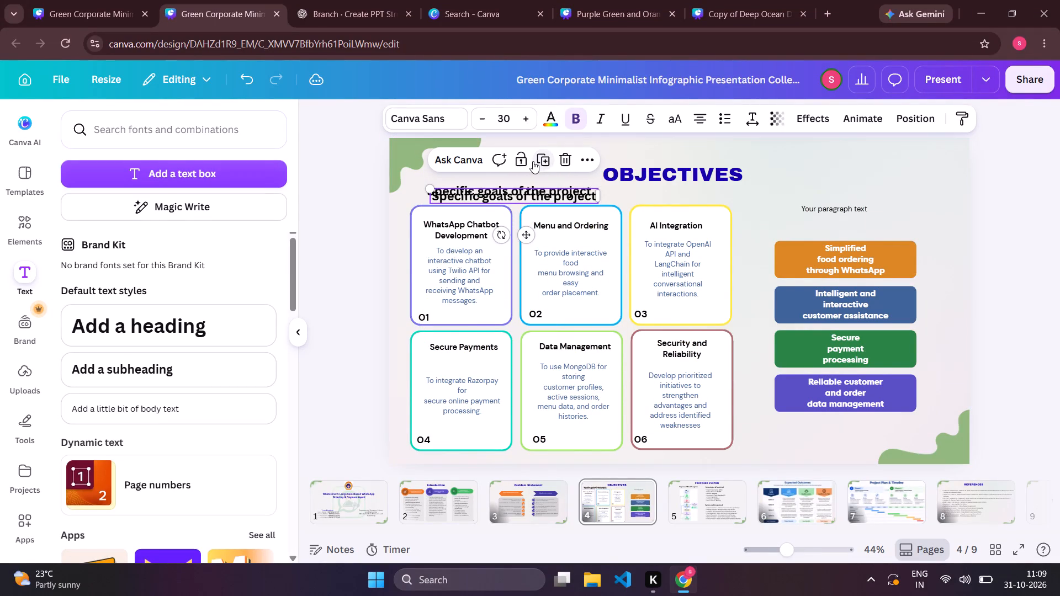
{"action": "left_click_drag", "start_coordinate": [538, 196], "coordinate": [805, 175]}
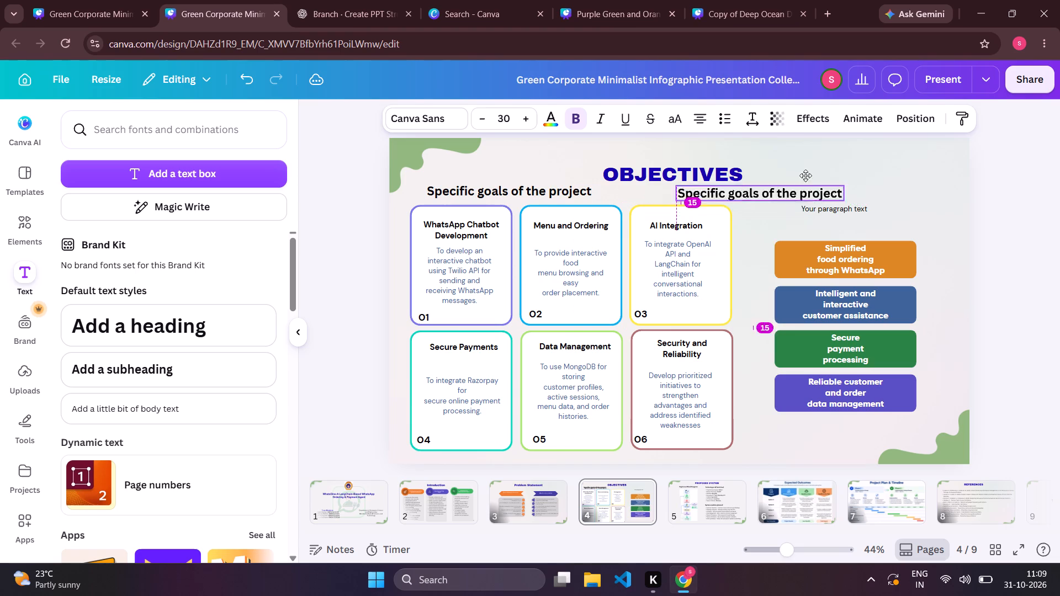
{"action": "left_click_drag", "start_coordinate": [805, 175], "coordinate": [808, 175]}
Delete the small "Your paragraph text" placeholder above the outcome bars.
{"action": "left_click", "coordinate": [876, 208]}
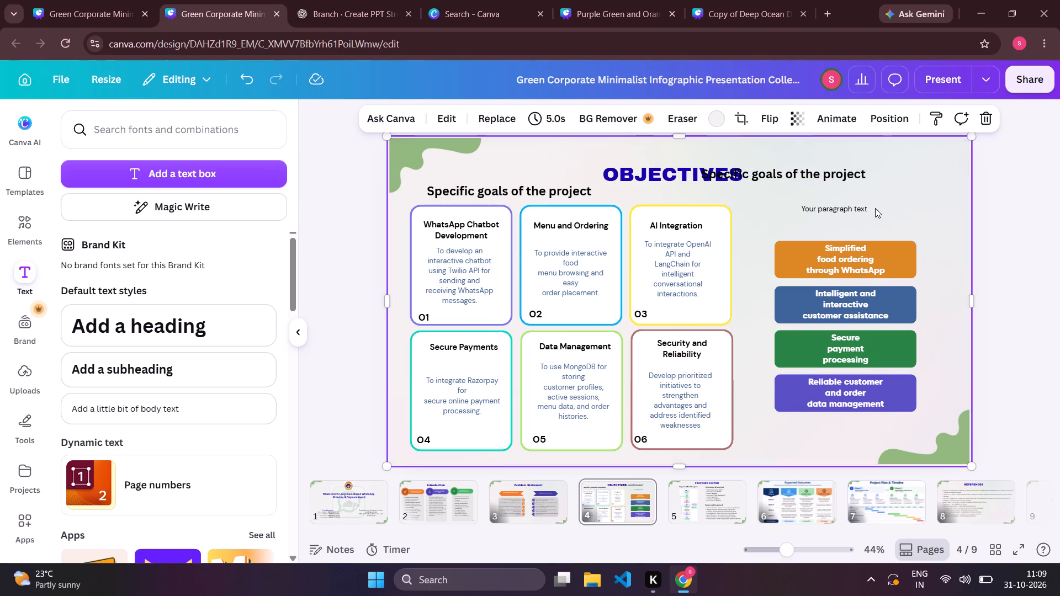
{"action": "left_click", "coordinate": [852, 210]}
{"action": "left_click", "coordinate": [881, 181]}
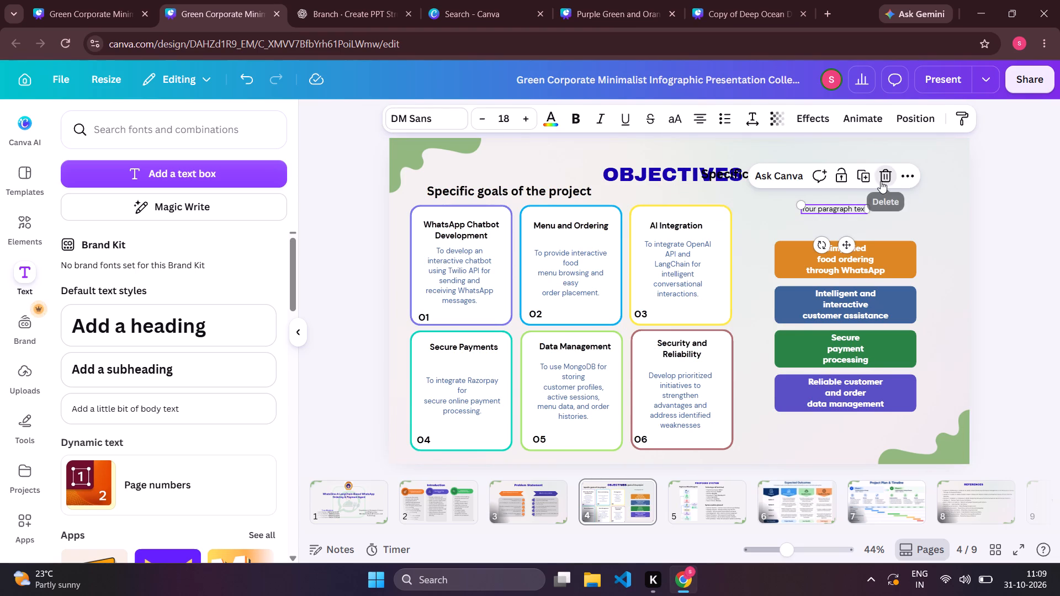
Position the duplicated subheading above the coloured outcome bars, clear of the OBJECTIVES title.
{"action": "left_click", "coordinate": [835, 173]}
{"action": "left_click_drag", "start_coordinate": [835, 173], "coordinate": [855, 183]}
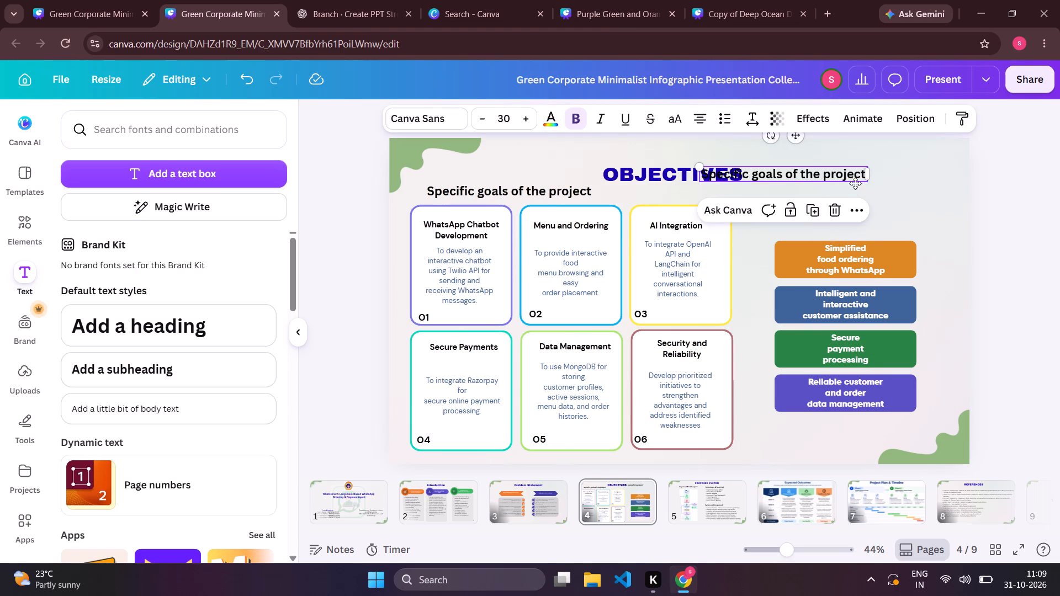
{"action": "left_click_drag", "start_coordinate": [855, 183], "coordinate": [894, 201]}
Replace the duplicated subheading's text above the outcome bars with "Measurable outcomes expected".
{"action": "left_click", "coordinate": [852, 202]}
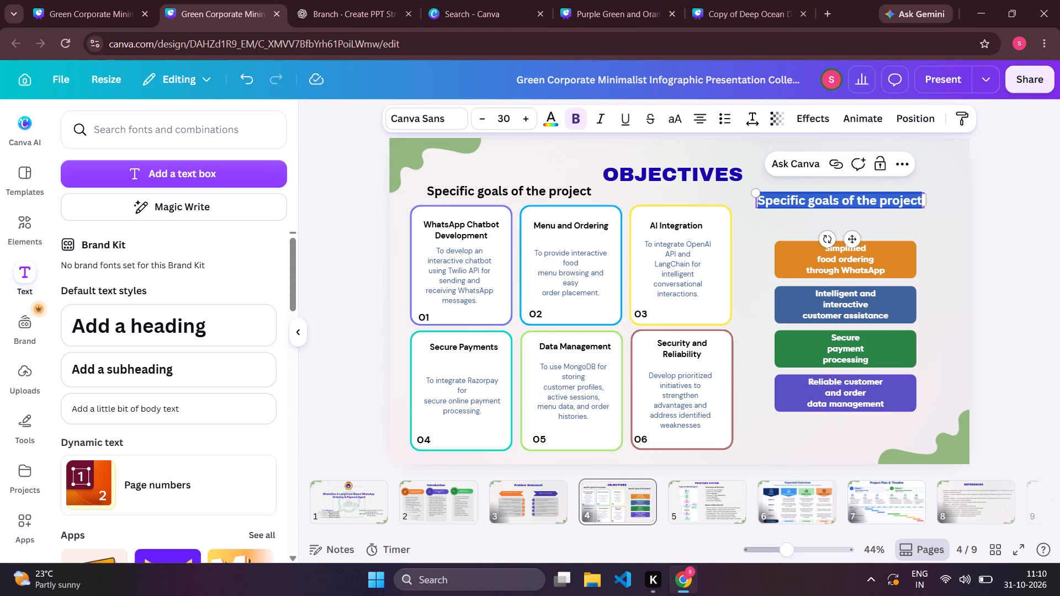
{"action": "key", "text": "shift+m"}
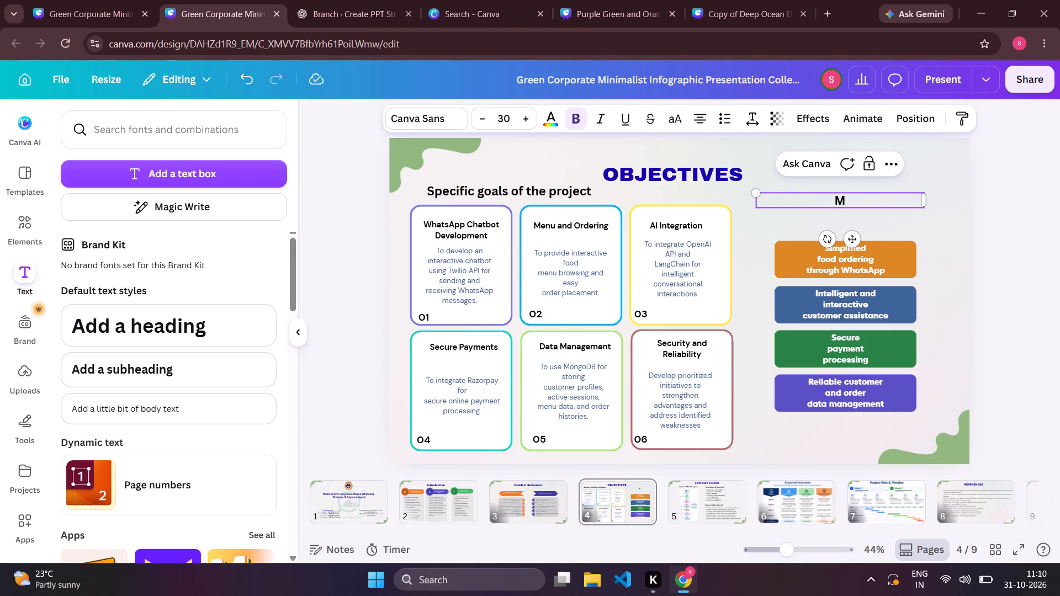
{"action": "type", "text": "easu"}
{"action": "type", "text": "rab"}
{"action": "type", "text": "le"}
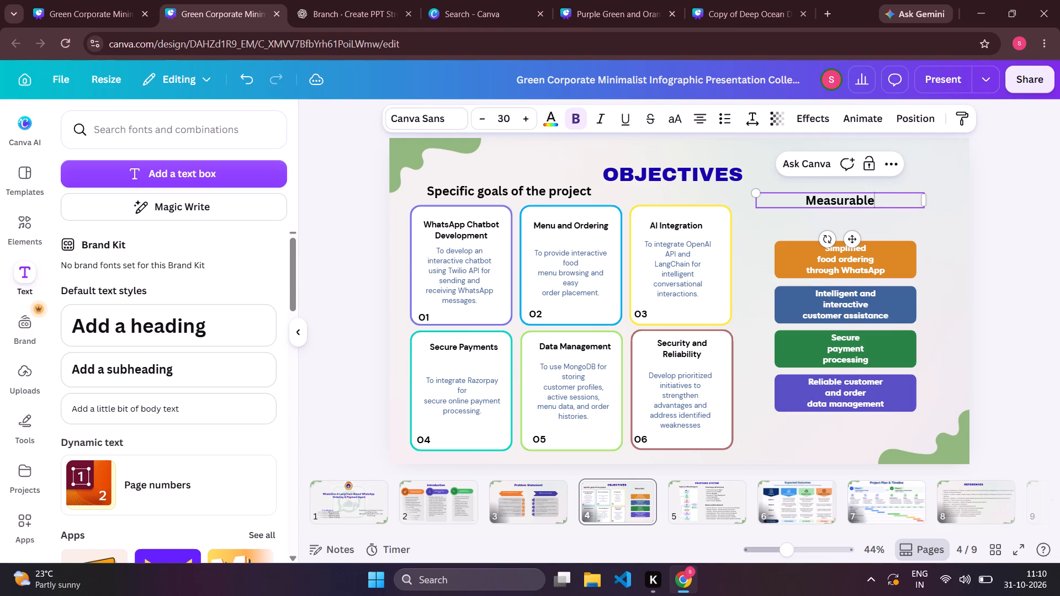
{"action": "key", "text": "space"}
{"action": "type", "text": "outcomes"}
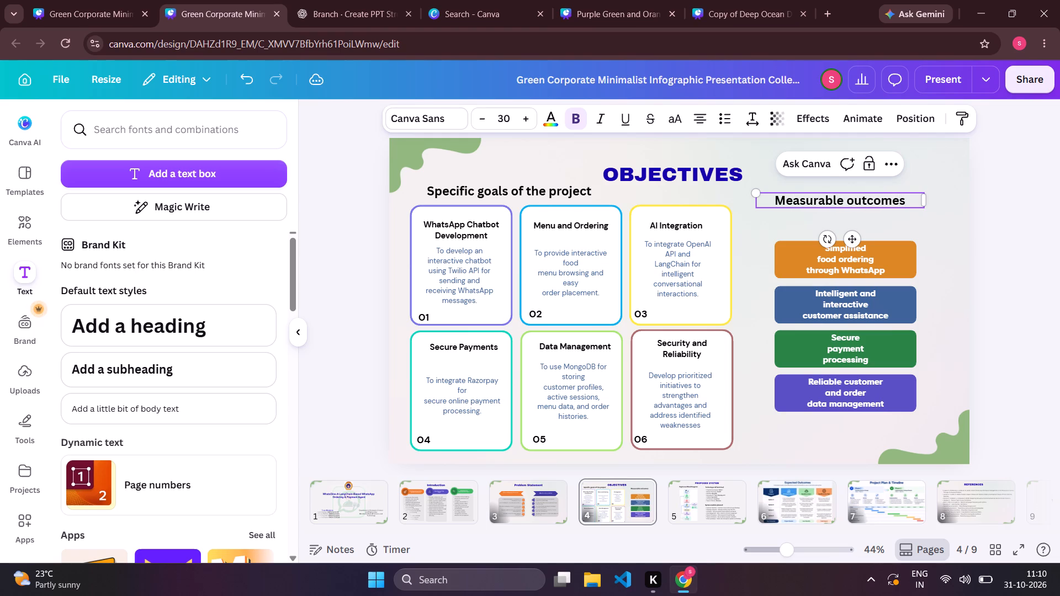
{"action": "key", "text": "space"}
{"action": "type", "text": "e"}
{"action": "type", "text": "xp"}
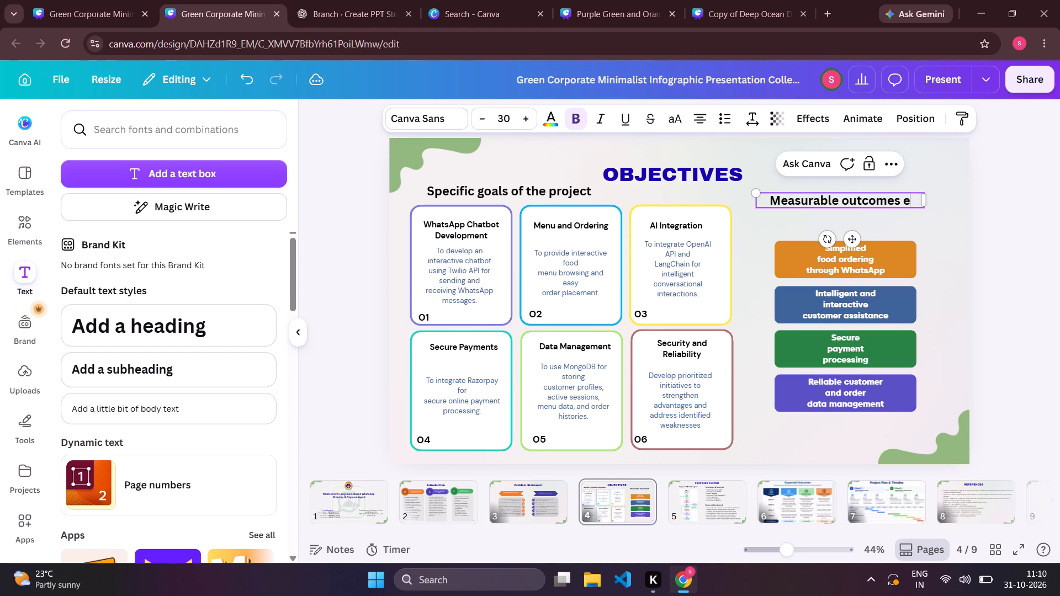
{"action": "type", "text": "ected"}
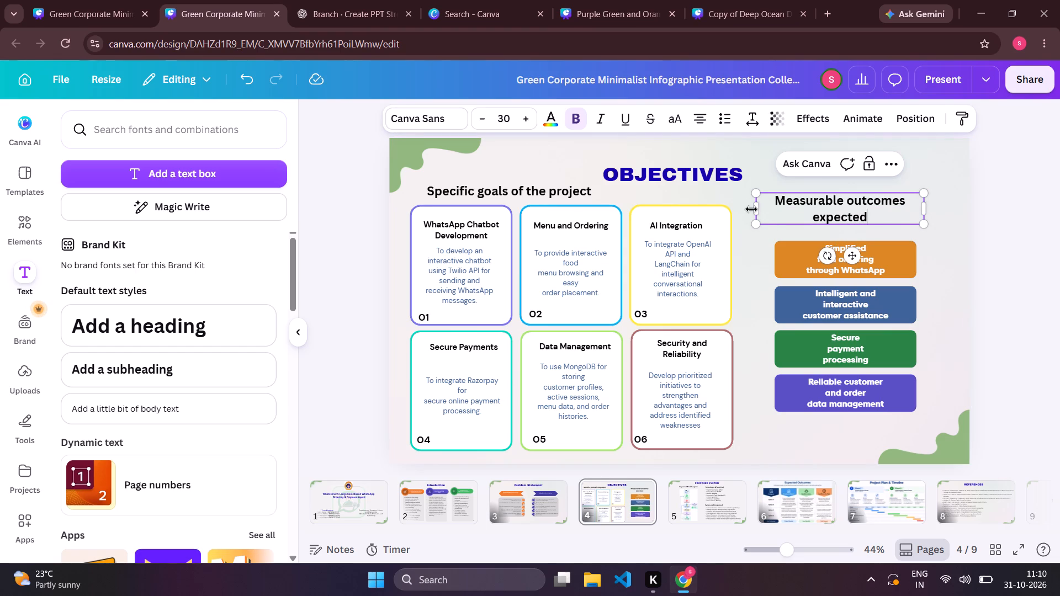
{"action": "left_click", "coordinate": [791, 212]}
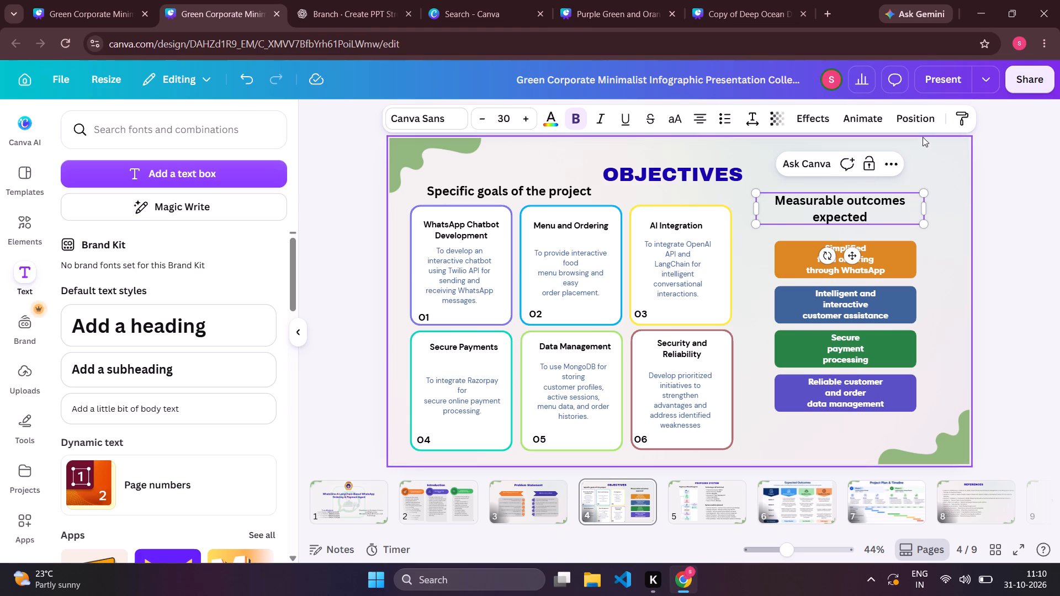
{"action": "left_click", "coordinate": [746, 154]}
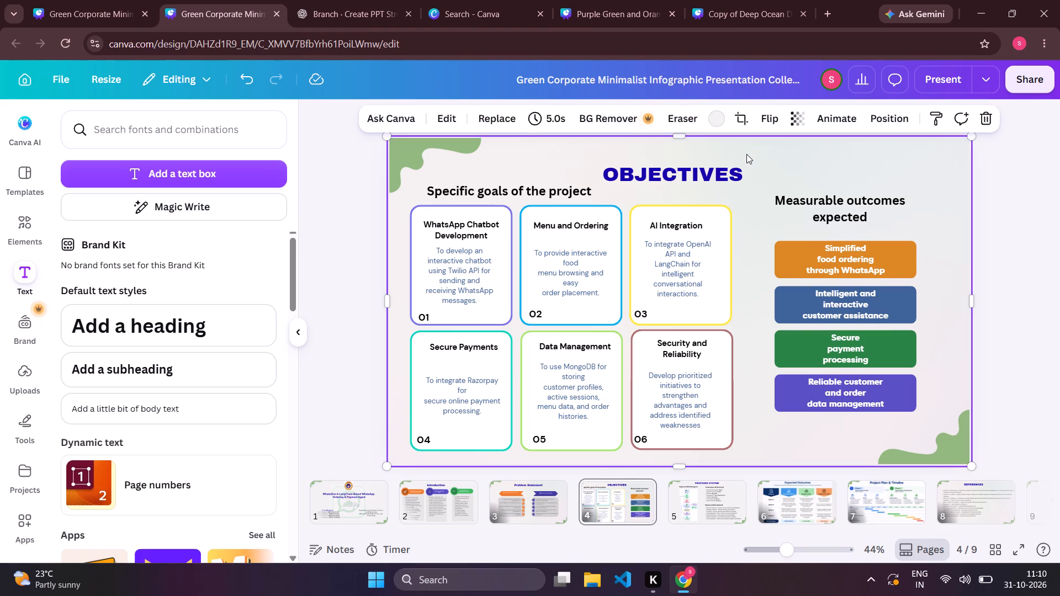
{"action": "left_click", "coordinate": [957, 257]}
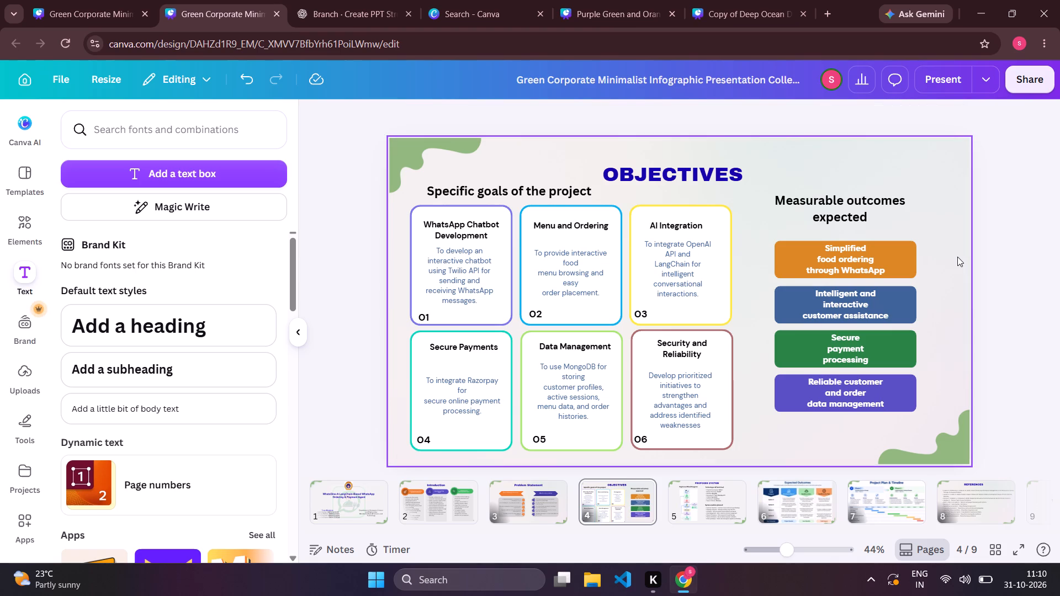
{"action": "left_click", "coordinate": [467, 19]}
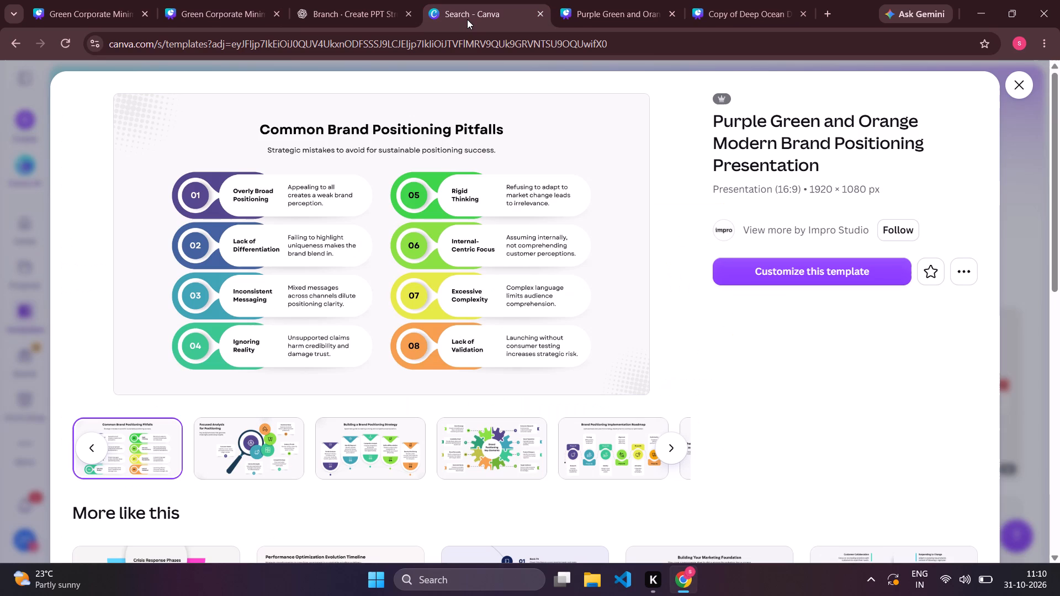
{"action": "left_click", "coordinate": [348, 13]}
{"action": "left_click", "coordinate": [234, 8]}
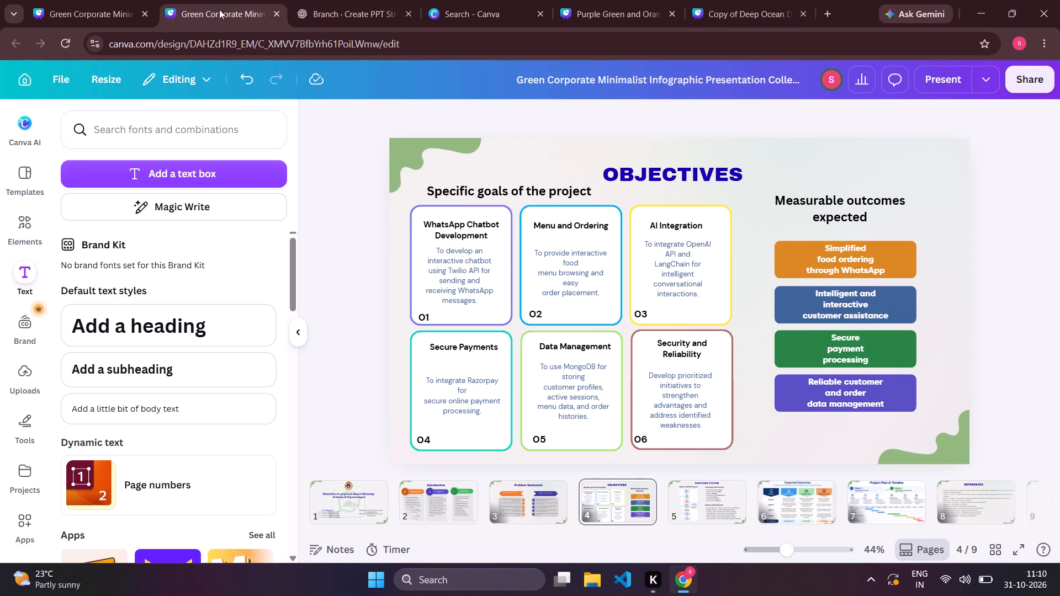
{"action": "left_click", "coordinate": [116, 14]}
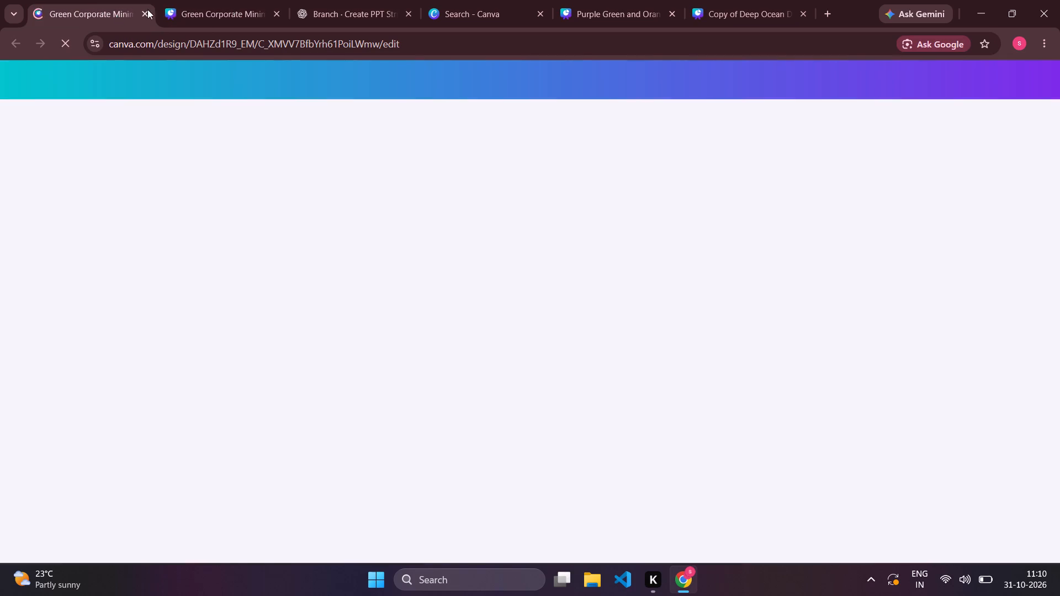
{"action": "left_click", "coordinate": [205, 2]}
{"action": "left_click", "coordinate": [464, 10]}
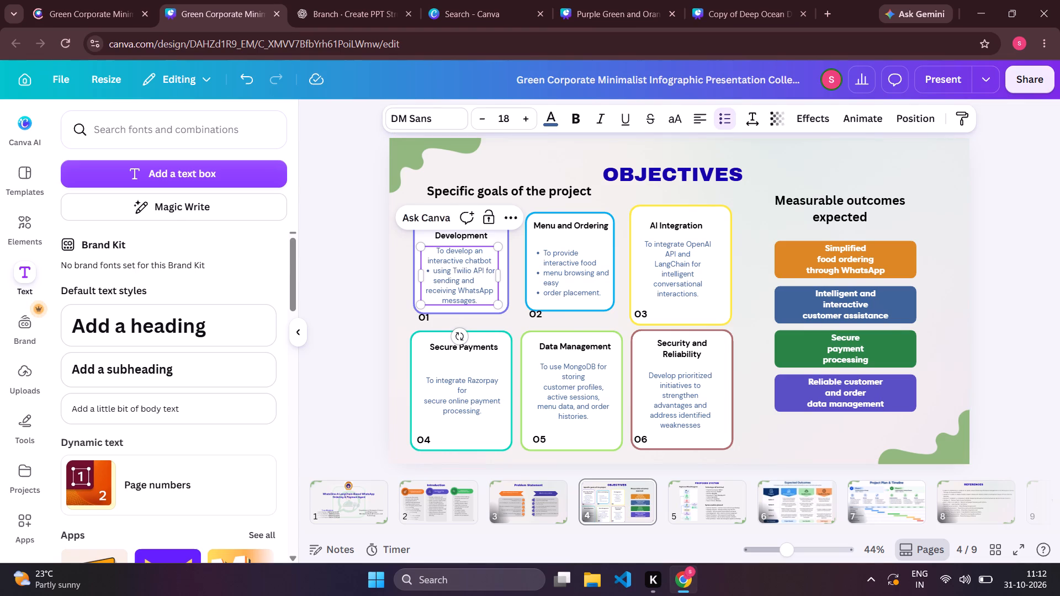
Format the WhatsApp Chatbot Development card's whole description as a bulleted list with justified alignment.
{"action": "key", "text": "ctrl+a"}
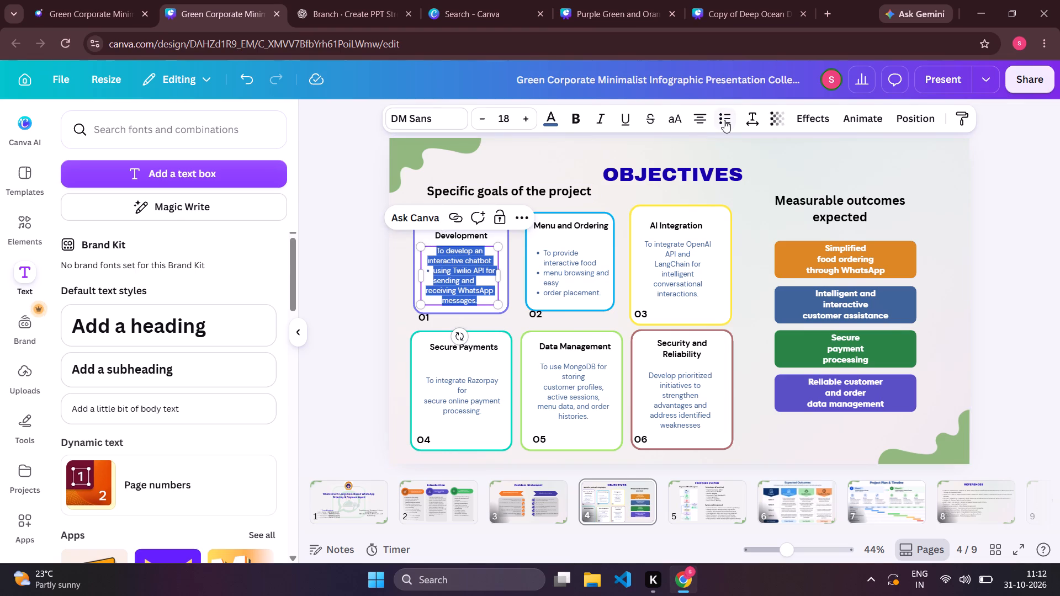
{"action": "left_click", "coordinate": [724, 120]}
{"action": "left_click", "coordinate": [701, 115]}
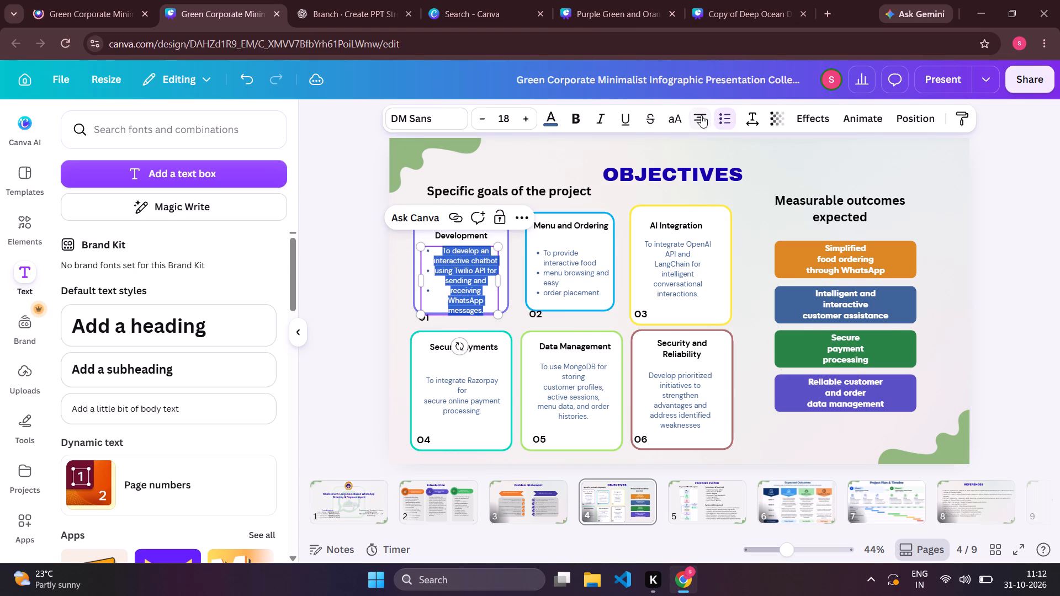
{"action": "left_click", "coordinate": [701, 115]}
{"action": "left_click", "coordinate": [701, 115]}
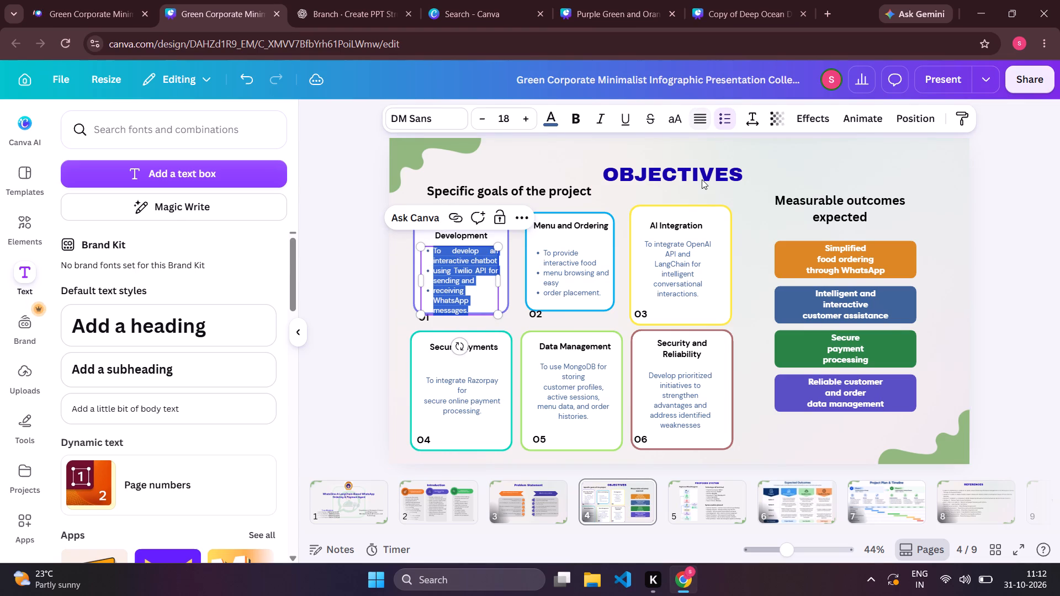
{"action": "left_click", "coordinate": [773, 222]}
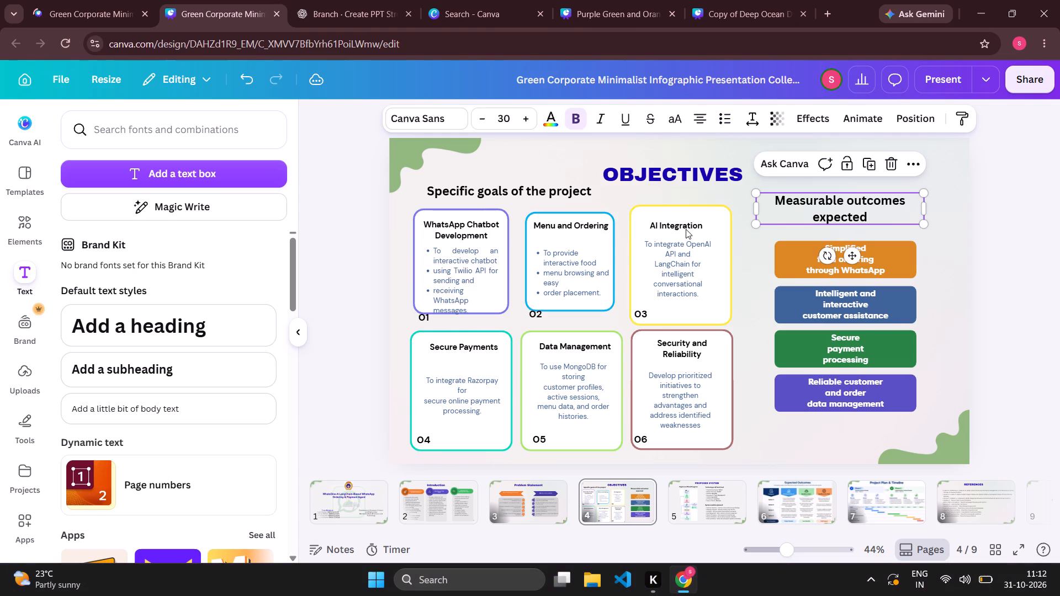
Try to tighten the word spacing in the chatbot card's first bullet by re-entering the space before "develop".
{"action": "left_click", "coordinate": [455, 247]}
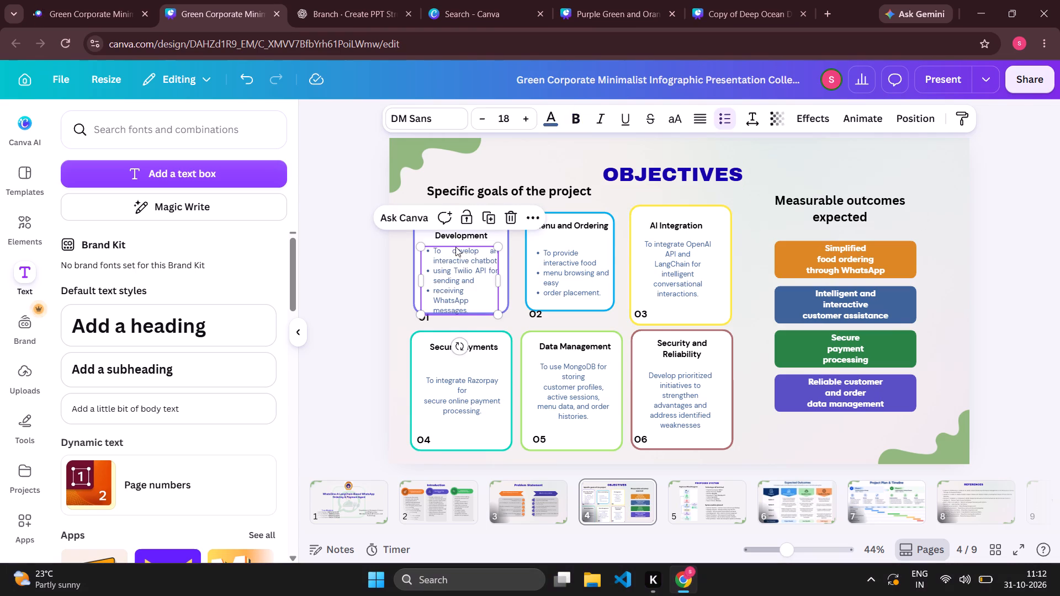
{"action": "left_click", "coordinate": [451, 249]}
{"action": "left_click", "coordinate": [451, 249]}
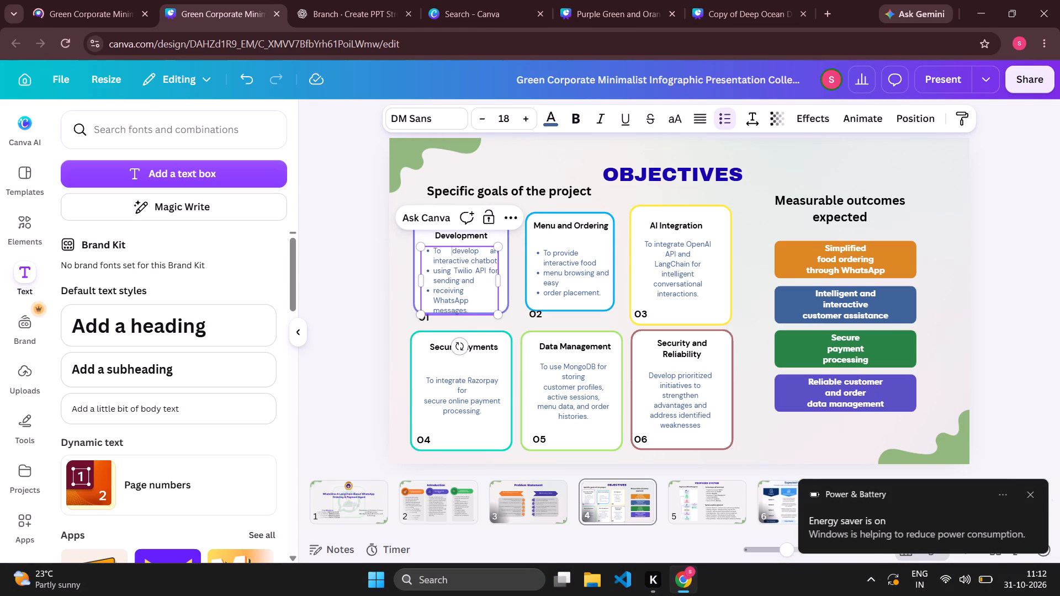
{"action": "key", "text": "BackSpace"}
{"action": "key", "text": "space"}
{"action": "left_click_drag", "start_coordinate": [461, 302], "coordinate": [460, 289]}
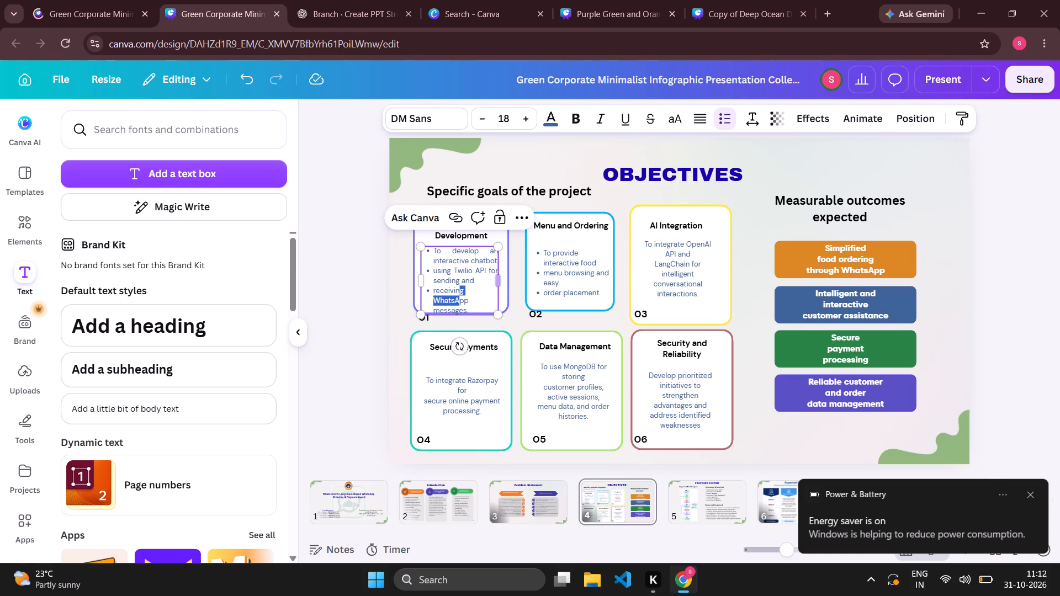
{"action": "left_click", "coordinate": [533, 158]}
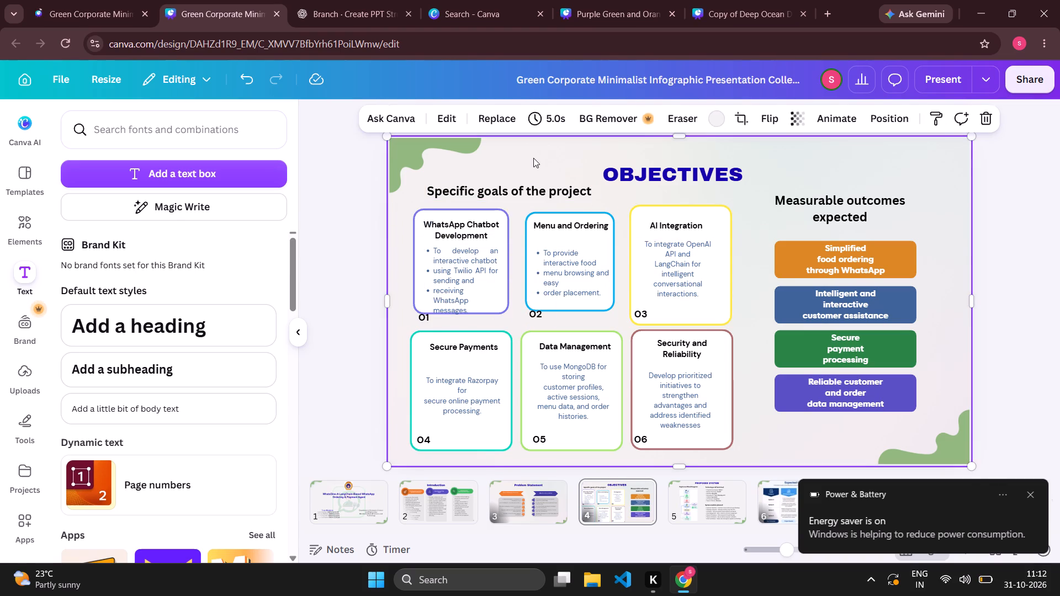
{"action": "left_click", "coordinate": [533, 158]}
Nudge the WhatsApp Chatbot Development heading slightly left and move its bulleted description up inside the card's border.
{"action": "left_click", "coordinate": [478, 228]}
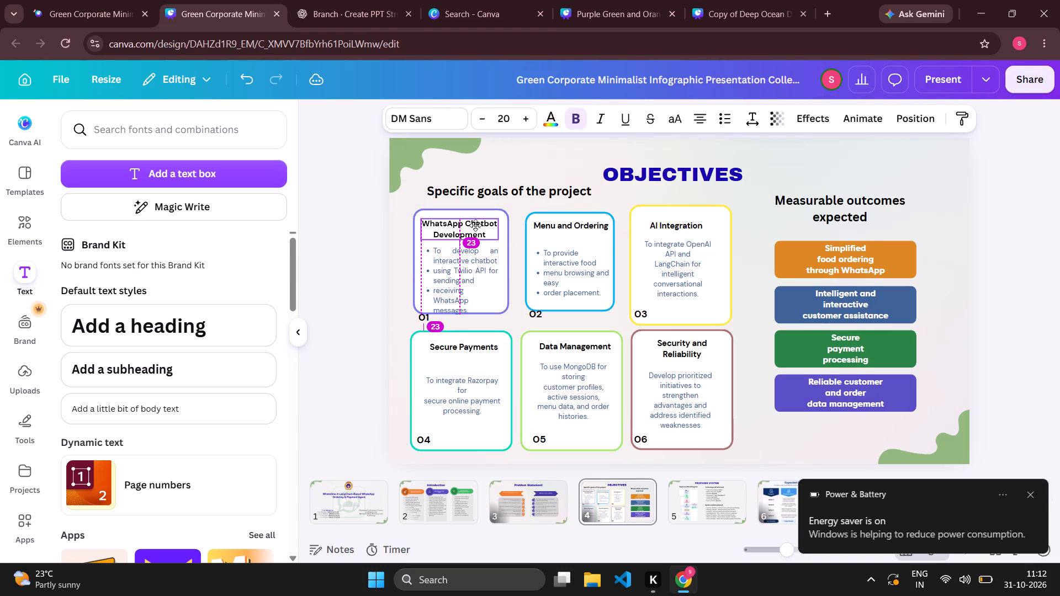
{"action": "left_click", "coordinate": [459, 262]}
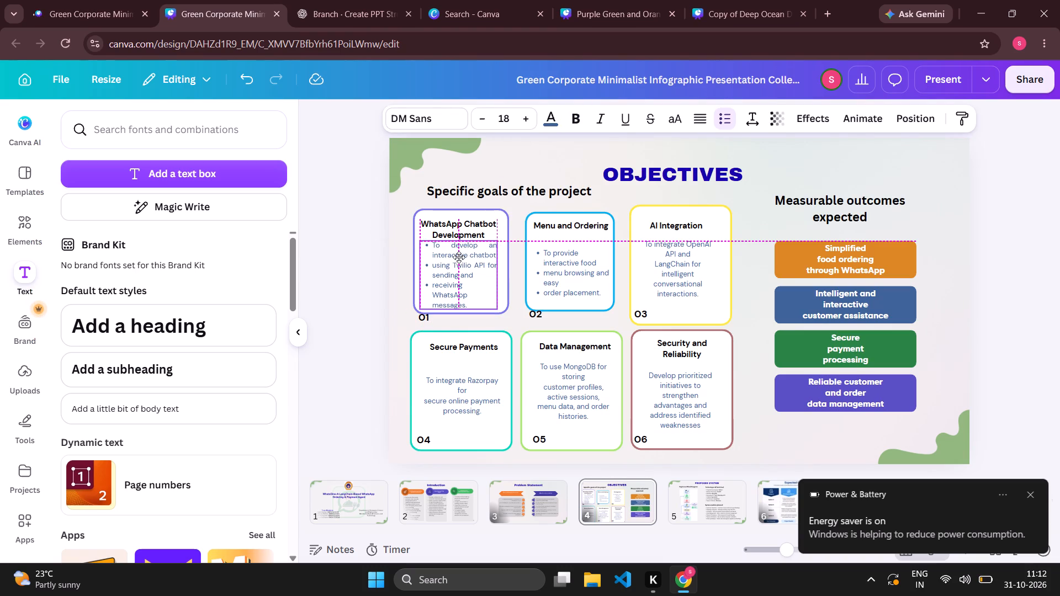
Move the Menu and Ordering card's bulleted text slightly up and left, closer to its heading.
{"action": "left_click_drag", "start_coordinate": [564, 270], "coordinate": [558, 262]}
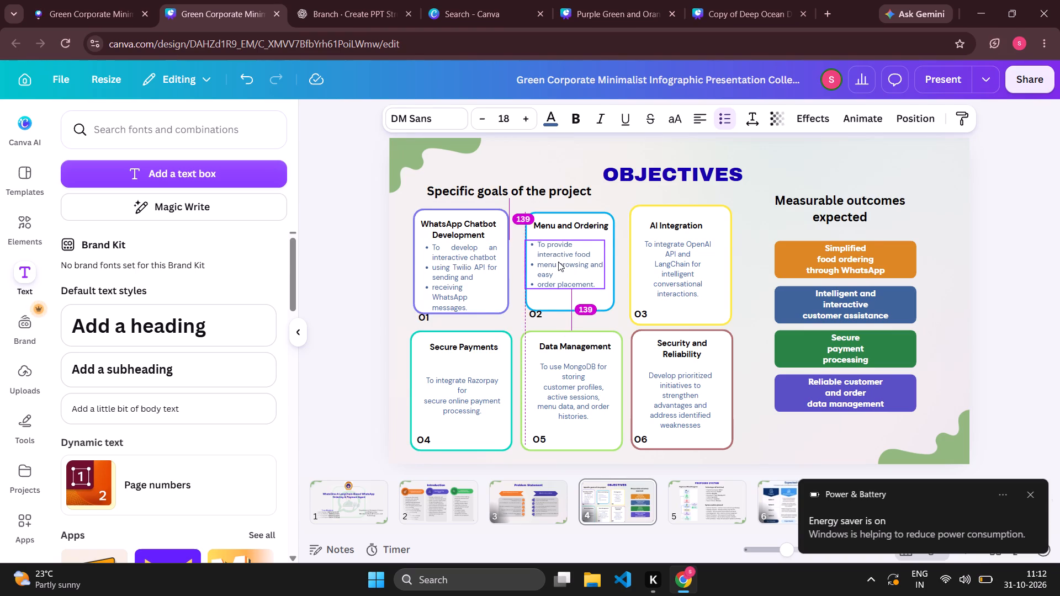
Select the last bullet's text, "receiving WhatsApp messages.", in the WhatsApp Chatbot Development card.
{"action": "left_click", "coordinate": [474, 305]}
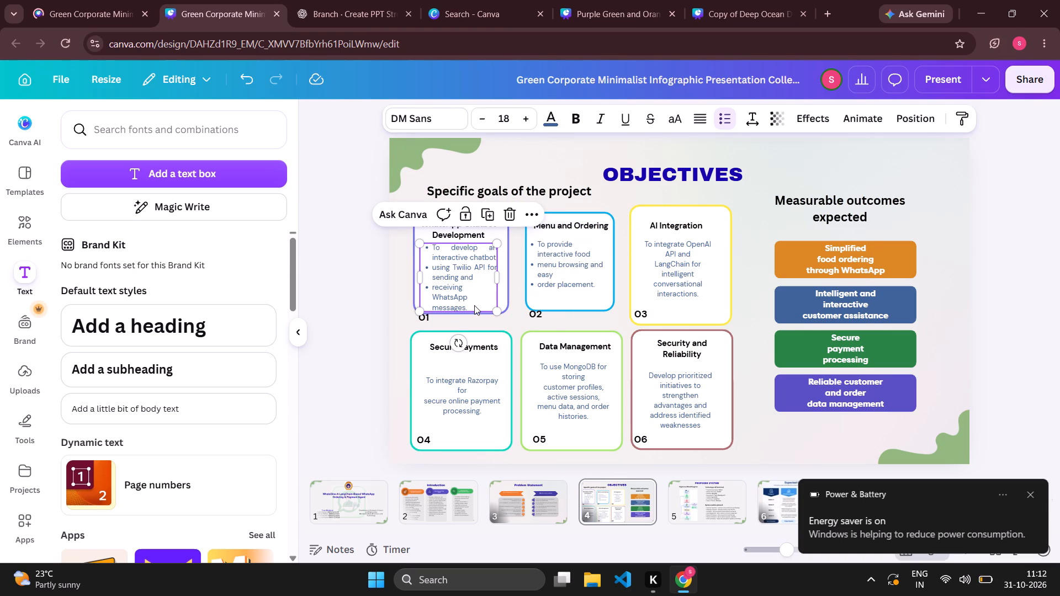
{"action": "left_click", "coordinate": [469, 306]}
{"action": "left_click_drag", "start_coordinate": [469, 306], "coordinate": [437, 289]}
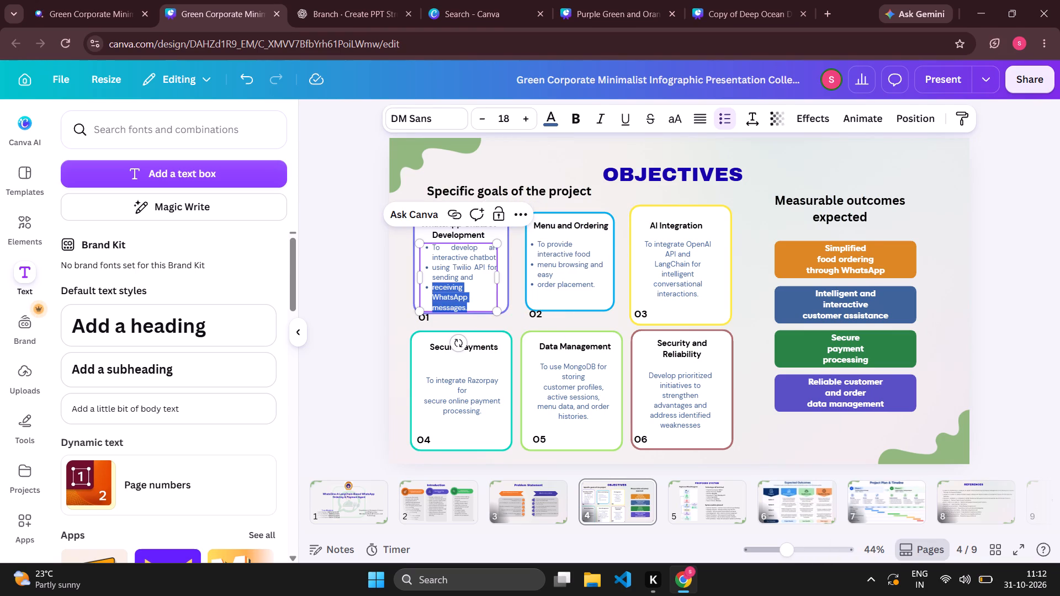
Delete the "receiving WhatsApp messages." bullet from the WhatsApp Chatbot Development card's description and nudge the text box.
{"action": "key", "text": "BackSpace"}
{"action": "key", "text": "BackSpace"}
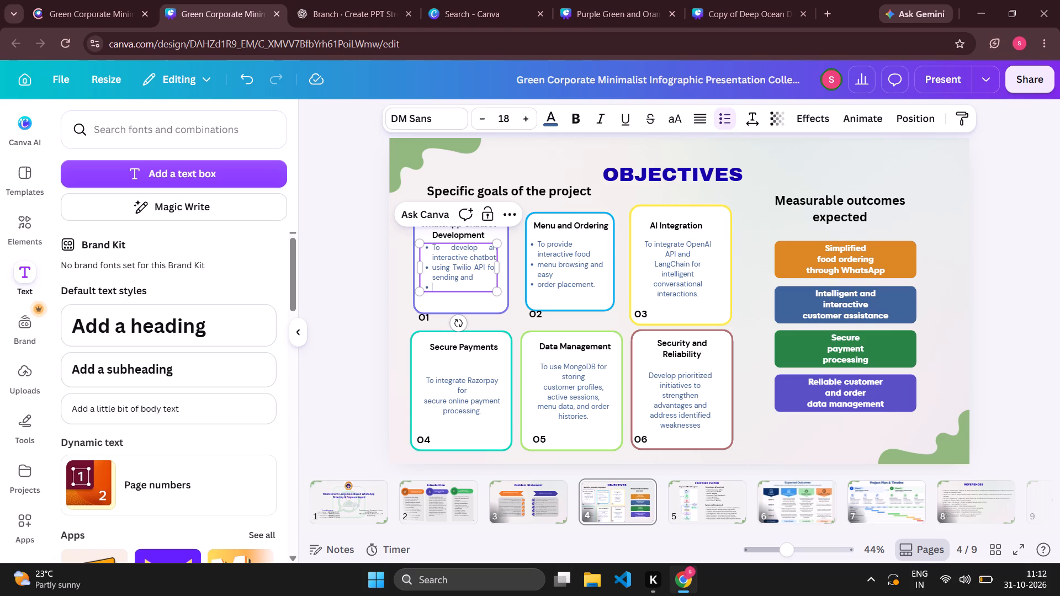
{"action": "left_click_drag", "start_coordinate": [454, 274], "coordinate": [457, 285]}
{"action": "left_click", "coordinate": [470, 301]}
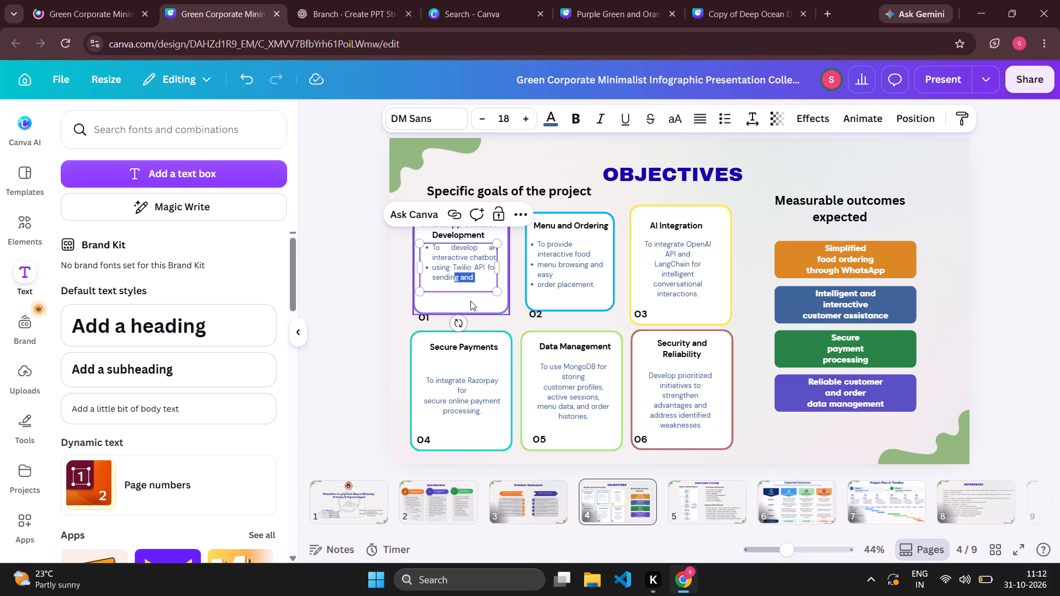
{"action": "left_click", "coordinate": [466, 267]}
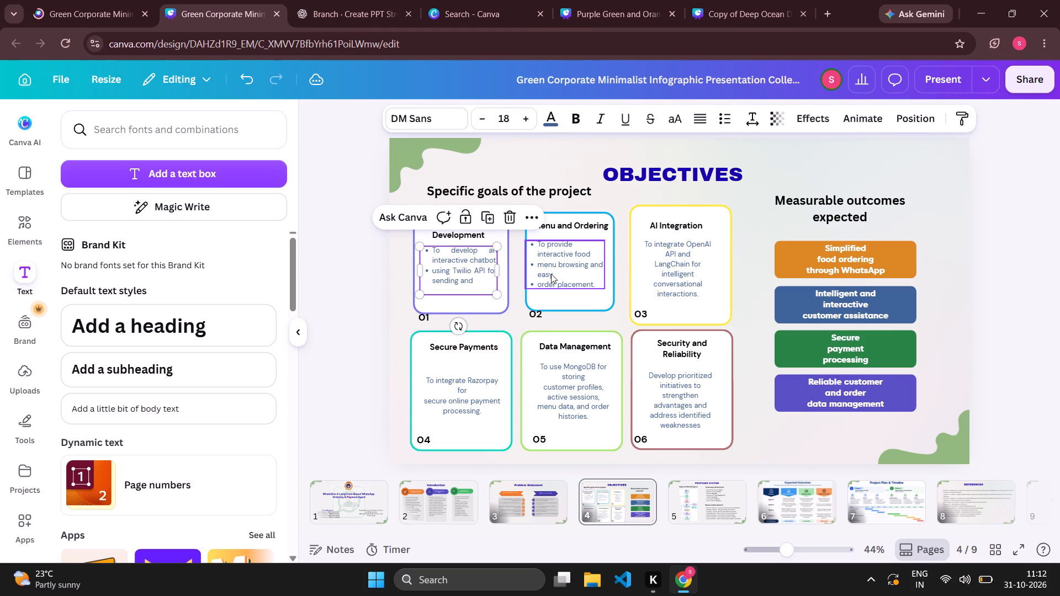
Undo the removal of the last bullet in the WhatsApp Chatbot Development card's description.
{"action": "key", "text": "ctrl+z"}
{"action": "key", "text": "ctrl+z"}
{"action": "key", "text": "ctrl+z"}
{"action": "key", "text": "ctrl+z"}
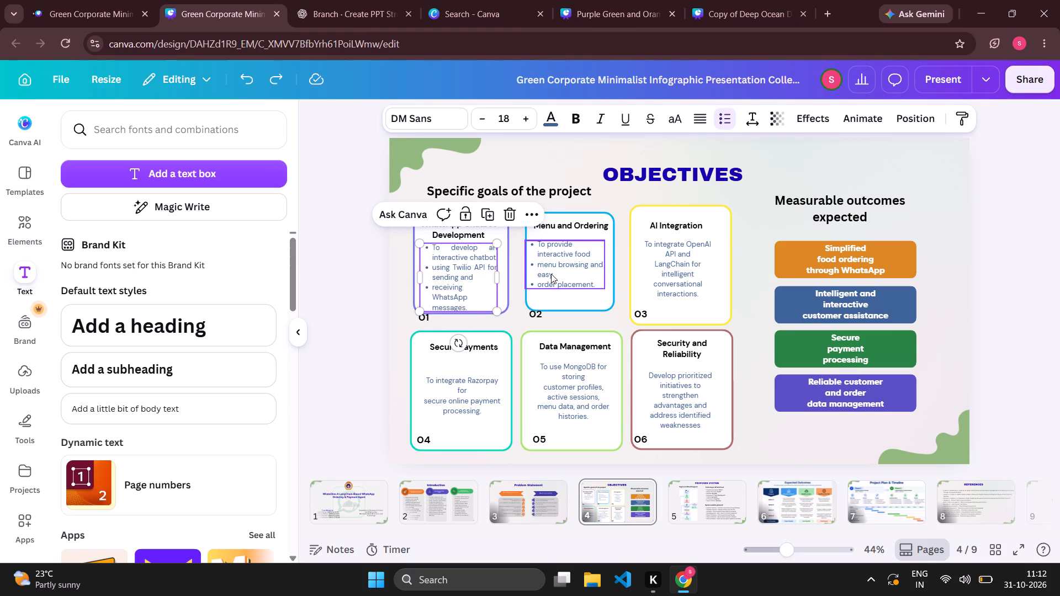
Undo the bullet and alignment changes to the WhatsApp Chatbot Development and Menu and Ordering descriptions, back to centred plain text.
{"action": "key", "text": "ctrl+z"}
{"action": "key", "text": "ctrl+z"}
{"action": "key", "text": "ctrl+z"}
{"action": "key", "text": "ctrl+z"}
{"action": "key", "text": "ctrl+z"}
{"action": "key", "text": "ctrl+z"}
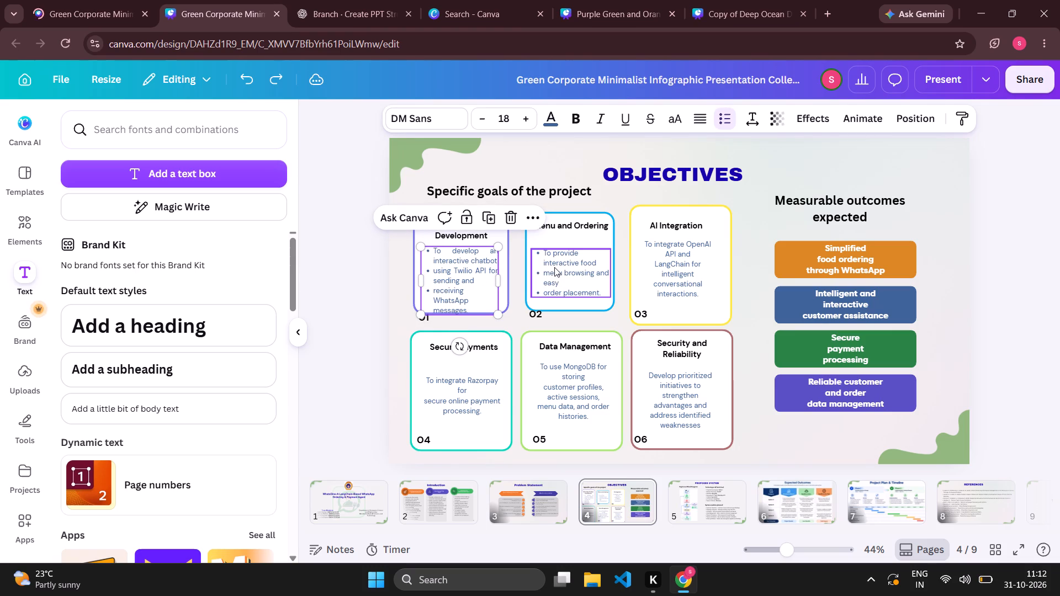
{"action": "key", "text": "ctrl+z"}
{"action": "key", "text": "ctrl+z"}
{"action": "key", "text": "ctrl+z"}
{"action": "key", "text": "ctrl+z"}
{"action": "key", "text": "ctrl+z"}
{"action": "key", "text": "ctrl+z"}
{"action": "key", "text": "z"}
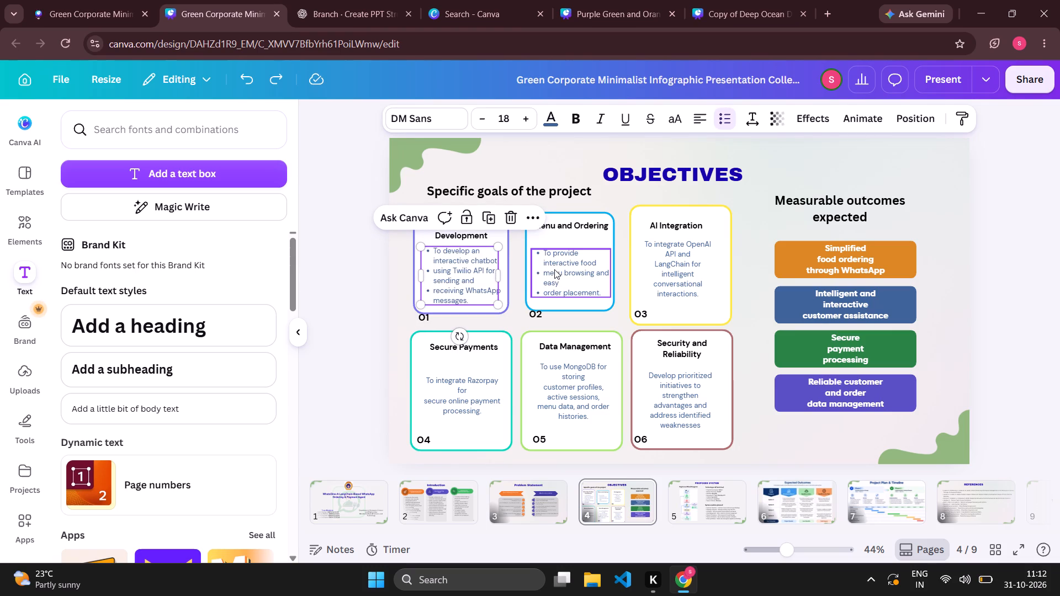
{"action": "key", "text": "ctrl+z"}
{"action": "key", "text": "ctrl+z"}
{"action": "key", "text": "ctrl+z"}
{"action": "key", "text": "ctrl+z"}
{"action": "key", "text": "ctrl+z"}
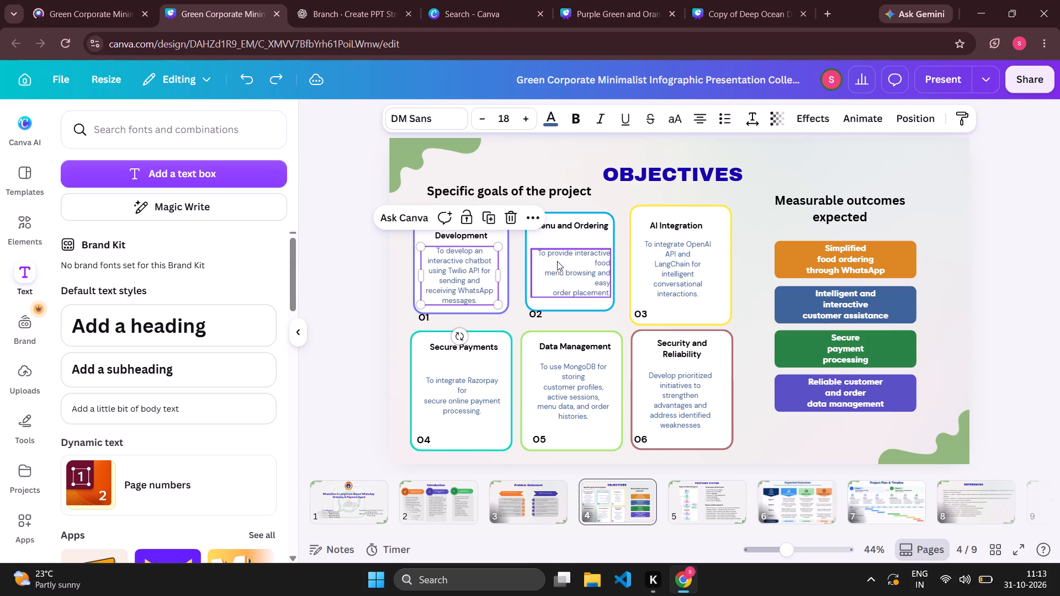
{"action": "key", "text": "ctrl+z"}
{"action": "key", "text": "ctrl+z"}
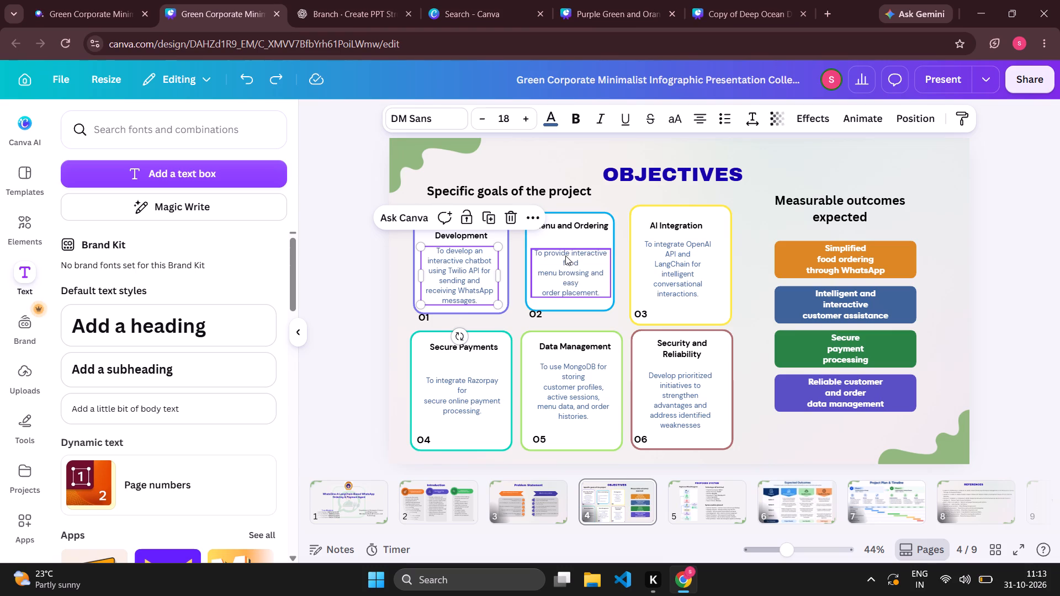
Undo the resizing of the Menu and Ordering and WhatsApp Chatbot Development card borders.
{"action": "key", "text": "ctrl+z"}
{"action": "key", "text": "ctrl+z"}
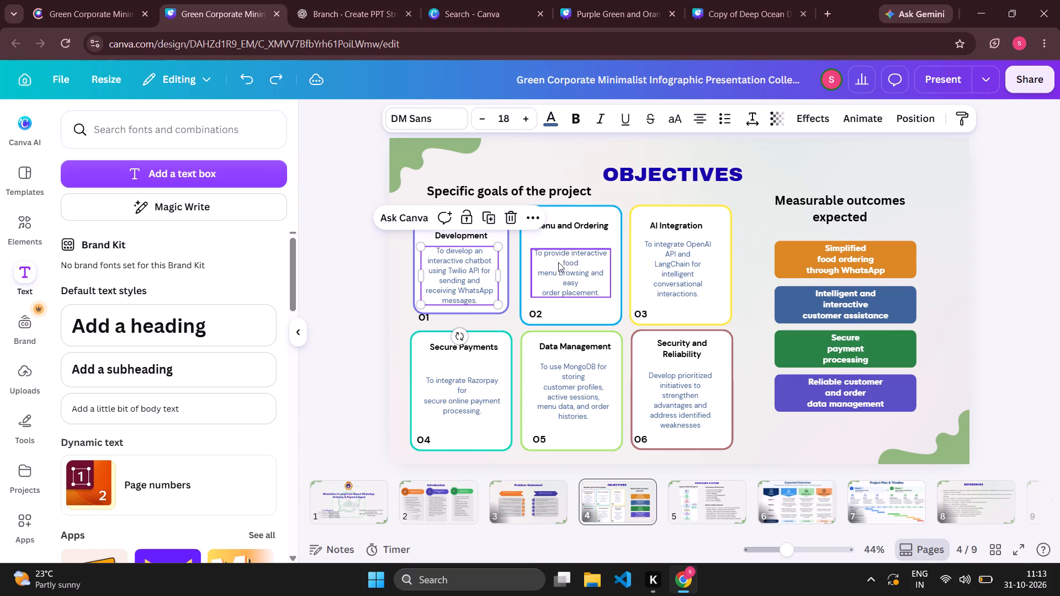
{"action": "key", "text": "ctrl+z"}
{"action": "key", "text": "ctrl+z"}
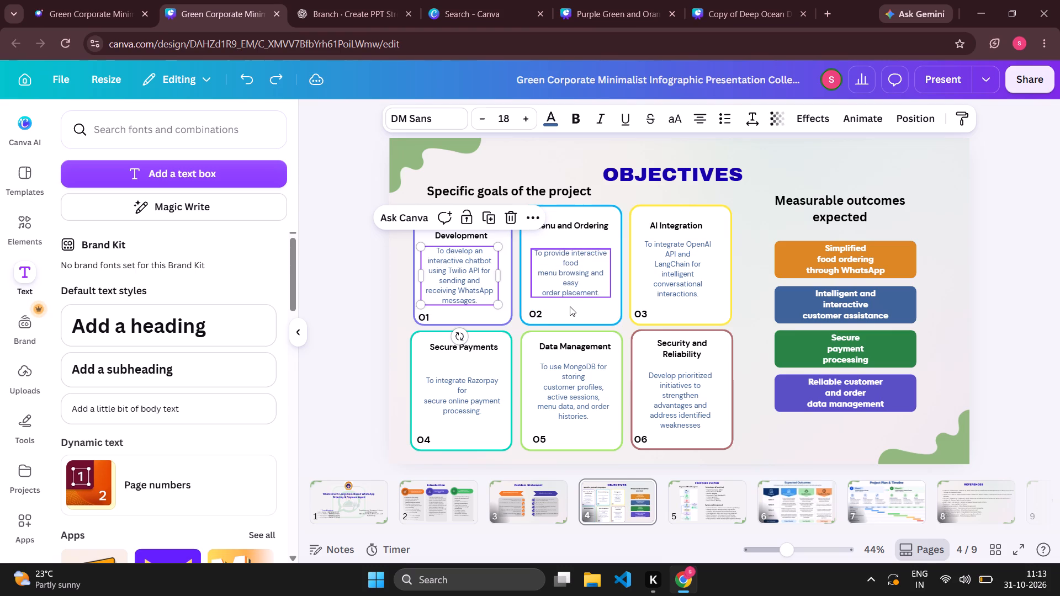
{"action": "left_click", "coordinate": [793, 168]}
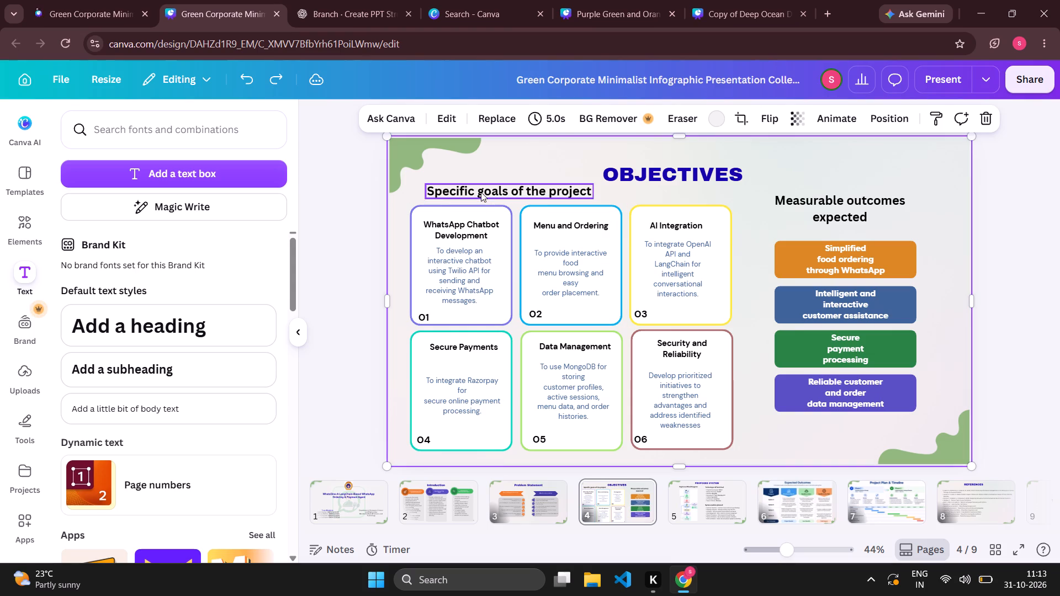
Shift the "Specific goals of the project" subheading toward the first card's outer edge and raise "Measurable outcomes expected" slightly.
{"action": "left_click_drag", "start_coordinate": [481, 190], "coordinate": [469, 190]}
{"action": "left_click_drag", "start_coordinate": [812, 195], "coordinate": [813, 188]}
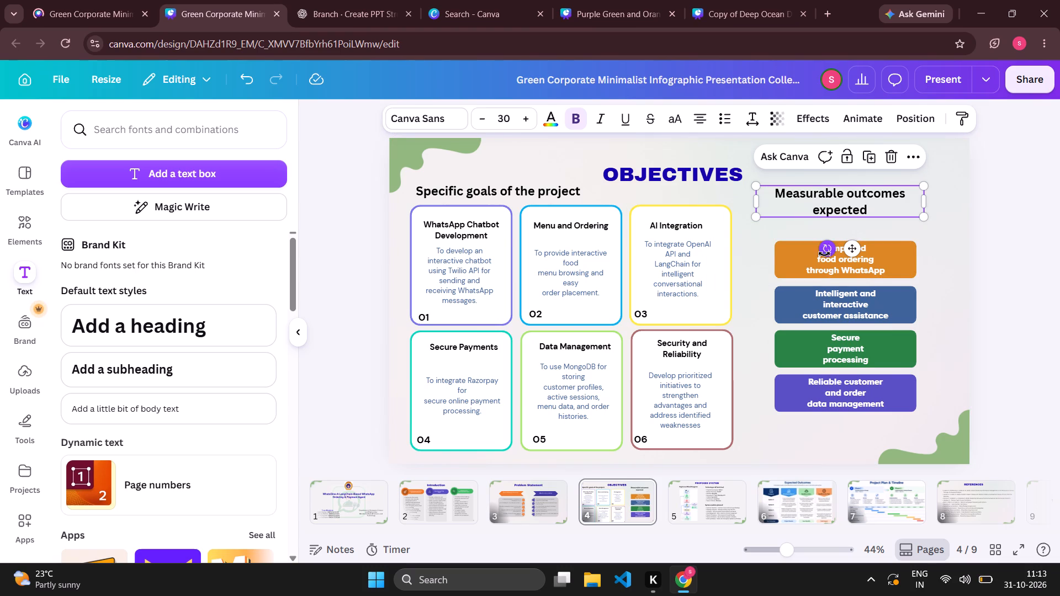
Spread the outcome bars vertically by raising the orange and blue bars and lowering the purple one.
{"action": "left_click_drag", "start_coordinate": [805, 266], "coordinate": [802, 252]}
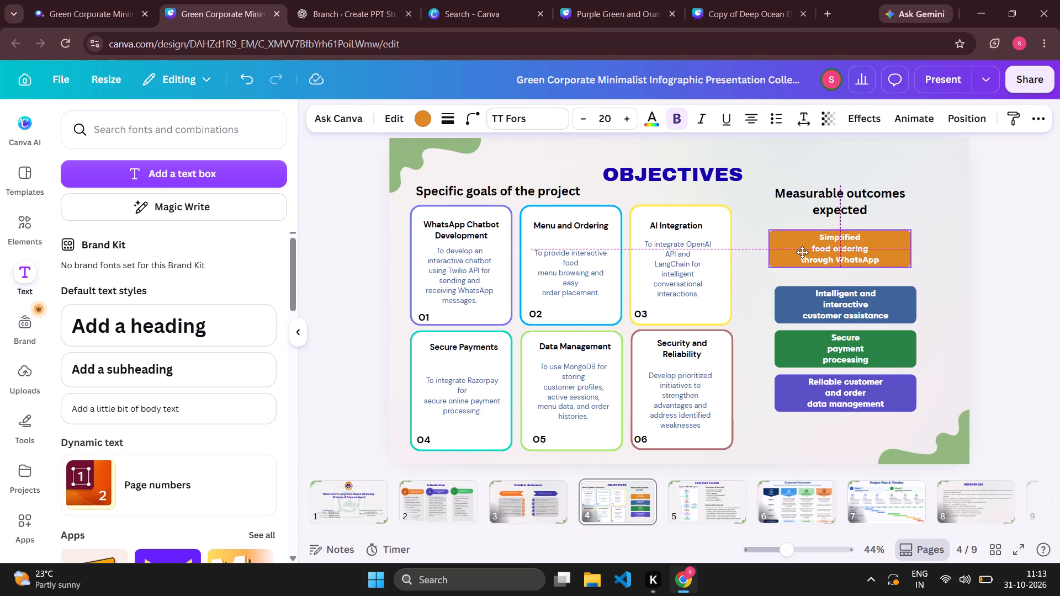
{"action": "left_click_drag", "start_coordinate": [802, 252], "coordinate": [804, 252]}
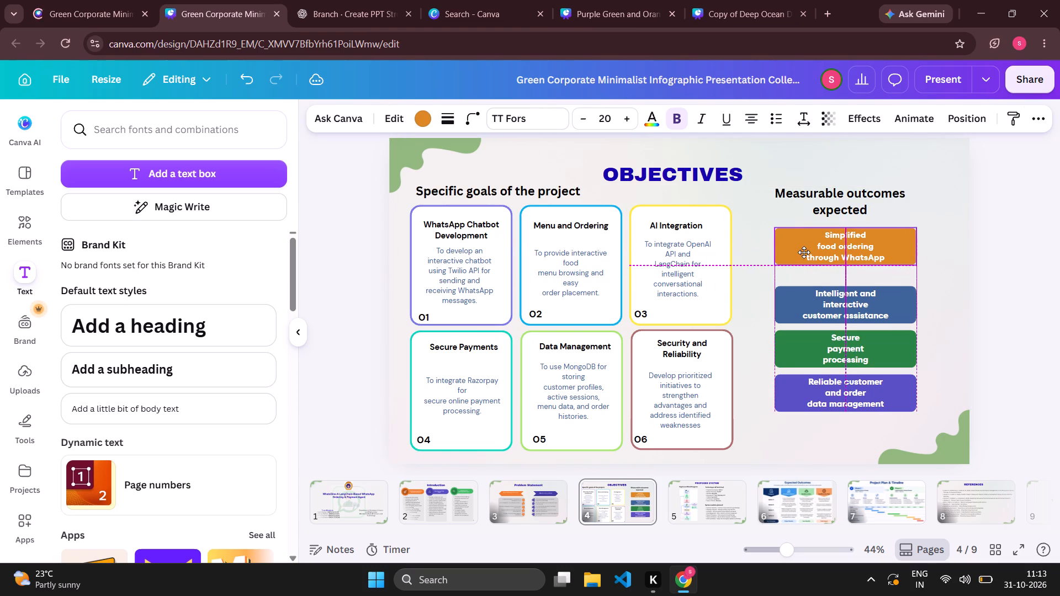
{"action": "left_click_drag", "start_coordinate": [804, 252], "coordinate": [804, 251]}
{"action": "left_click_drag", "start_coordinate": [801, 296], "coordinate": [801, 290]}
{"action": "left_click", "coordinate": [800, 337]}
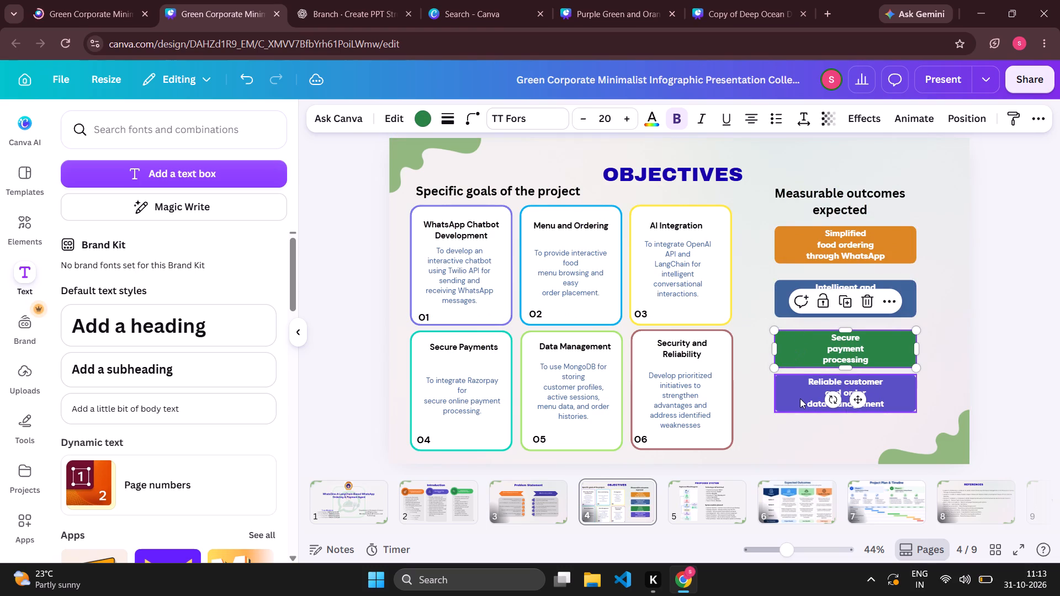
{"action": "left_click_drag", "start_coordinate": [800, 398], "coordinate": [801, 405]}
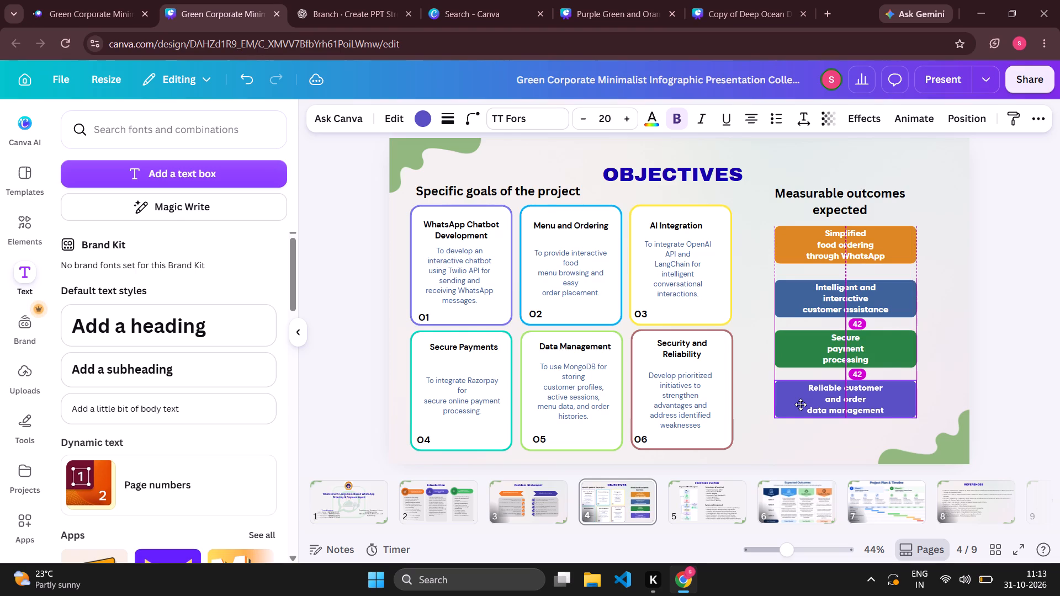
{"action": "left_click_drag", "start_coordinate": [801, 405], "coordinate": [801, 403]}
{"action": "left_click", "coordinate": [940, 281]}
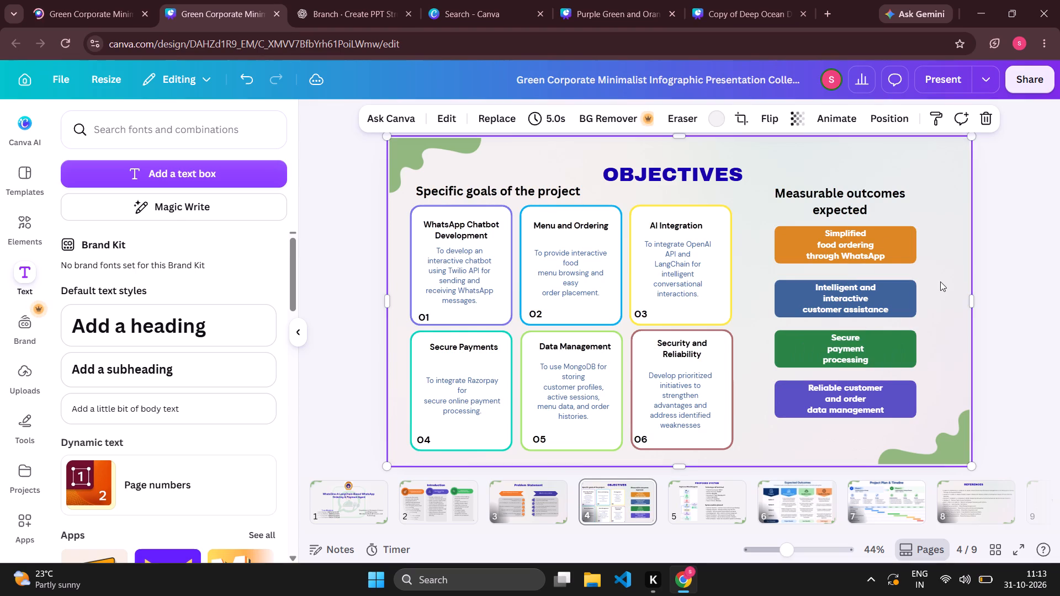
Widen the "Measurable outcomes expected" text box so the subheading fits on one line.
{"action": "left_click", "coordinate": [825, 210]}
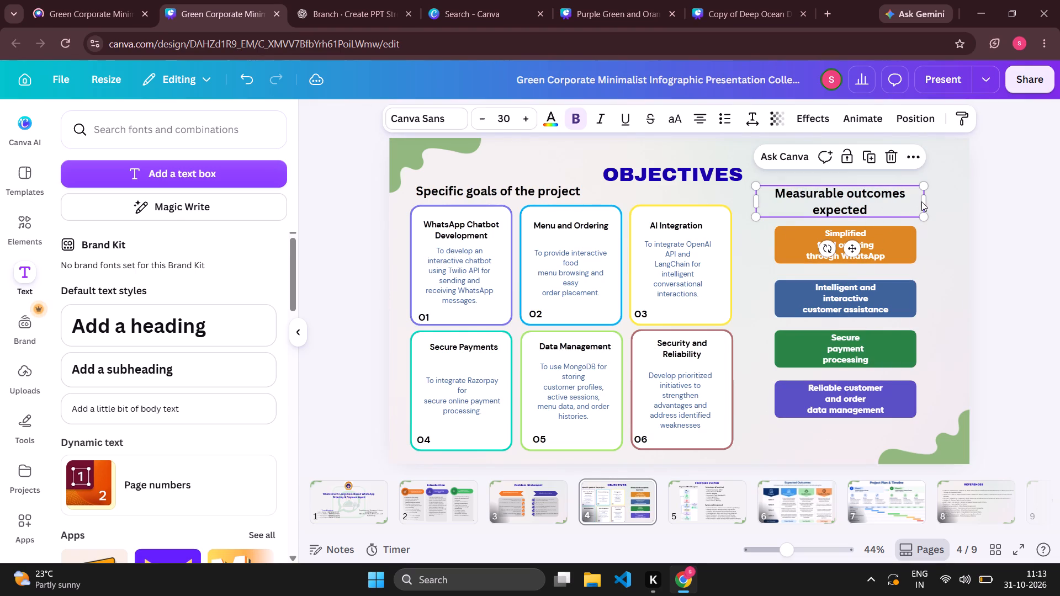
{"action": "left_click_drag", "start_coordinate": [921, 201], "coordinate": [883, 201]}
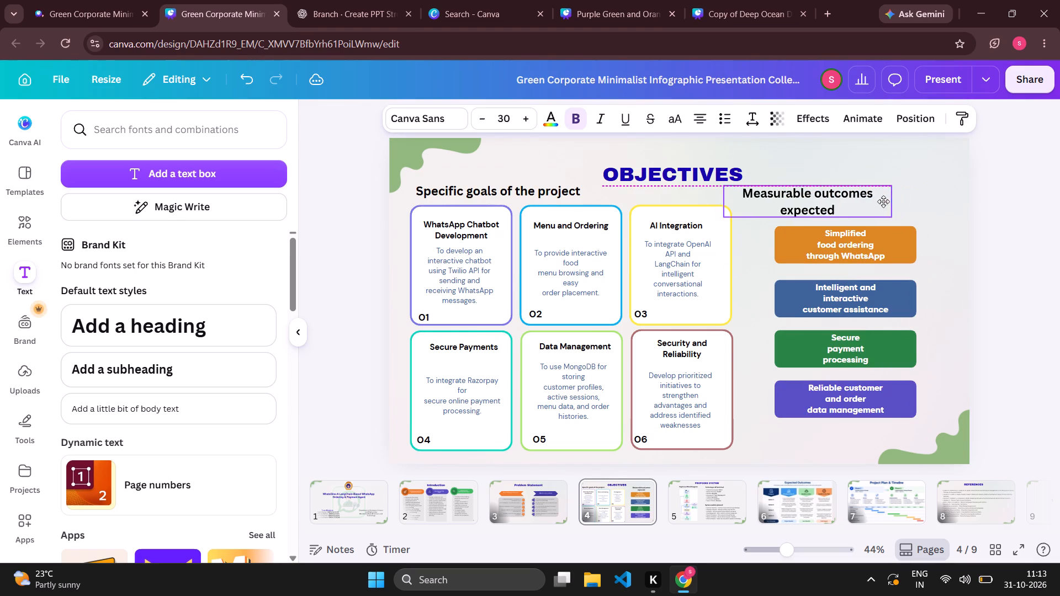
{"action": "left_click_drag", "start_coordinate": [883, 201], "coordinate": [907, 207]}
{"action": "left_click", "coordinate": [907, 207]}
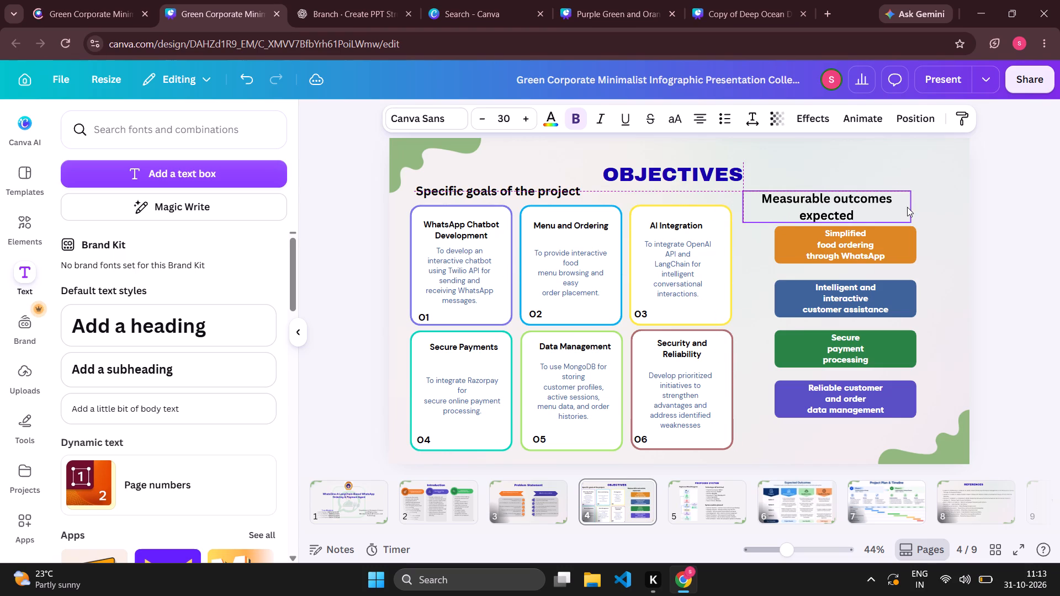
{"action": "left_click_drag", "start_coordinate": [919, 205], "coordinate": [929, 207]}
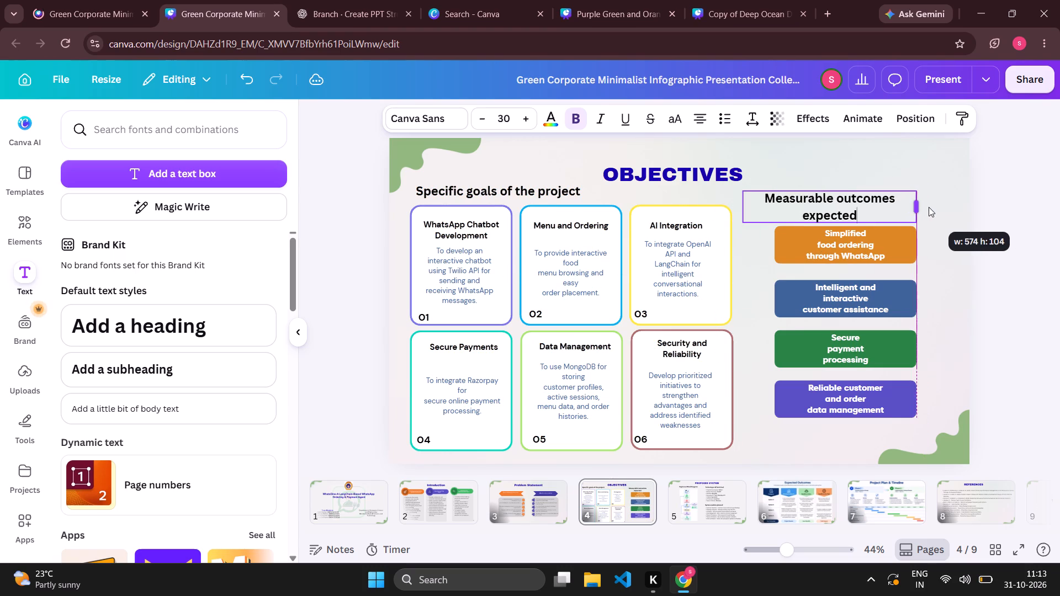
{"action": "left_click_drag", "start_coordinate": [929, 207], "coordinate": [931, 207]}
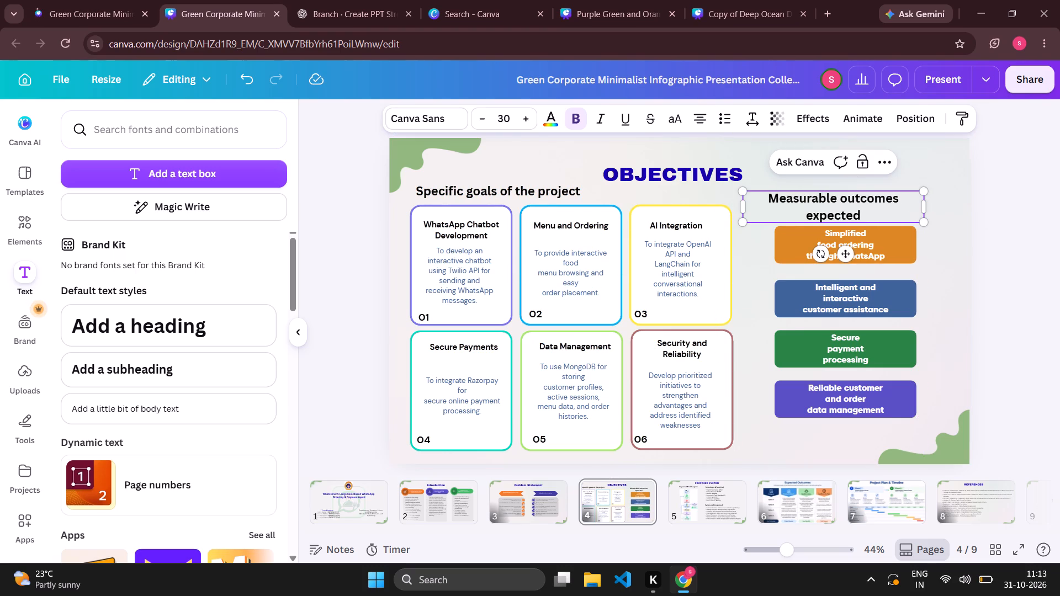
{"action": "left_click", "coordinate": [929, 211]}
{"action": "left_click_drag", "start_coordinate": [929, 211], "coordinate": [937, 212]}
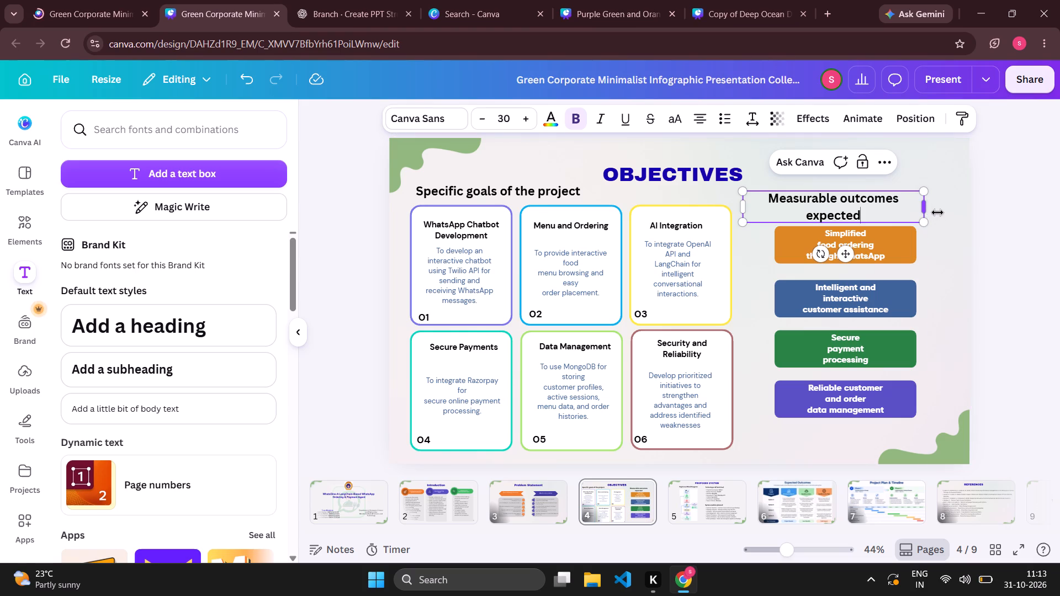
{"action": "left_click_drag", "start_coordinate": [937, 212], "coordinate": [947, 212]}
{"action": "left_click_drag", "start_coordinate": [896, 199], "coordinate": [926, 199]}
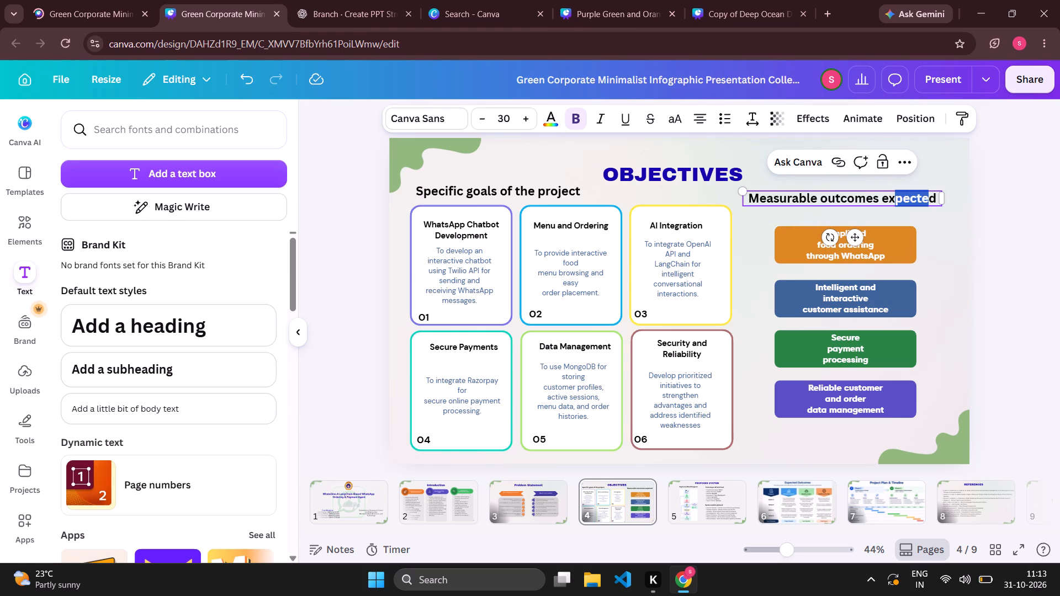
{"action": "left_click", "coordinate": [949, 244]}
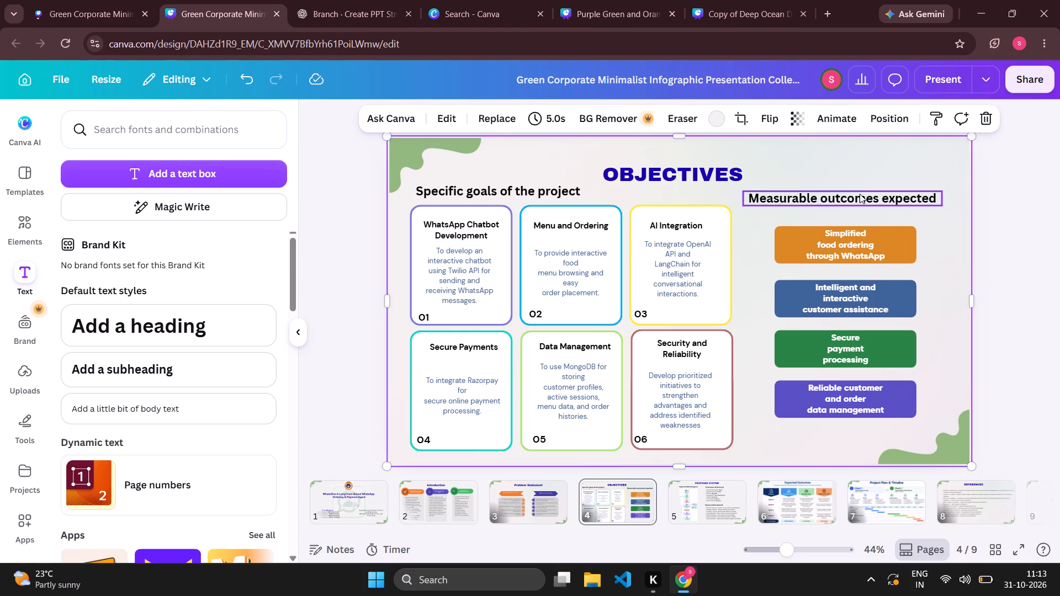
Move the one-line "Measurable outcomes expected" subheading slightly toward the slide's outer edge, above the outcome bars.
{"action": "left_click_drag", "start_coordinate": [860, 194], "coordinate": [873, 193]}
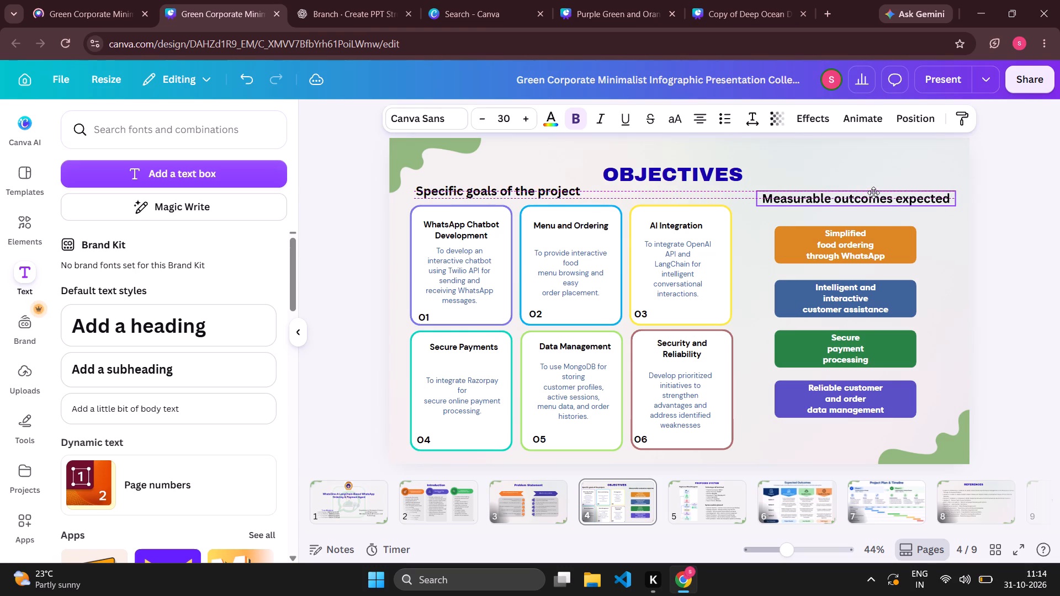
{"action": "left_click_drag", "start_coordinate": [873, 193], "coordinate": [873, 191]}
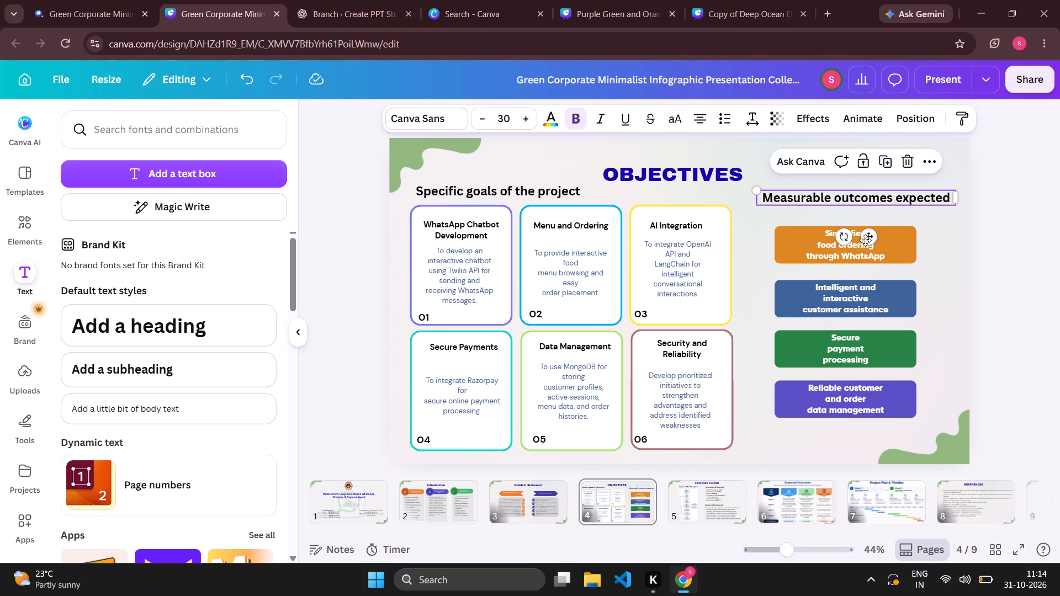
Shift the orange and blue outcome bars sideways to sit more centrally beneath the "Measurable outcomes expected" subheading.
{"action": "left_click_drag", "start_coordinate": [891, 254], "coordinate": [902, 252]}
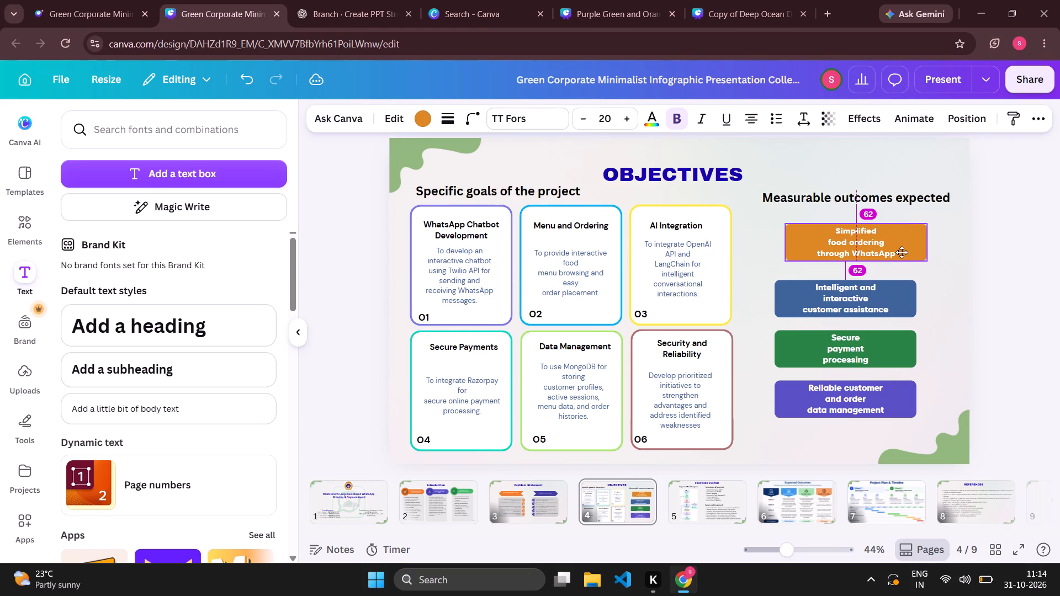
{"action": "left_click_drag", "start_coordinate": [902, 252], "coordinate": [900, 250]}
{"action": "left_click_drag", "start_coordinate": [890, 289], "coordinate": [899, 290]}
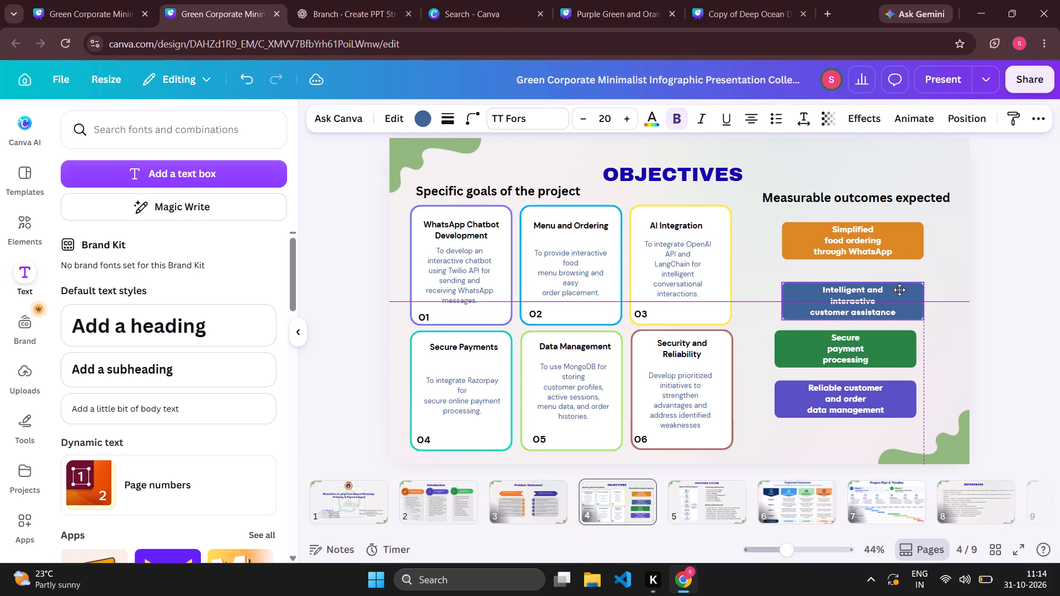
Align the blue, green and purple outcome bars under the orange bar, evening out their vertical spacing.
{"action": "left_click_drag", "start_coordinate": [899, 290], "coordinate": [899, 289]}
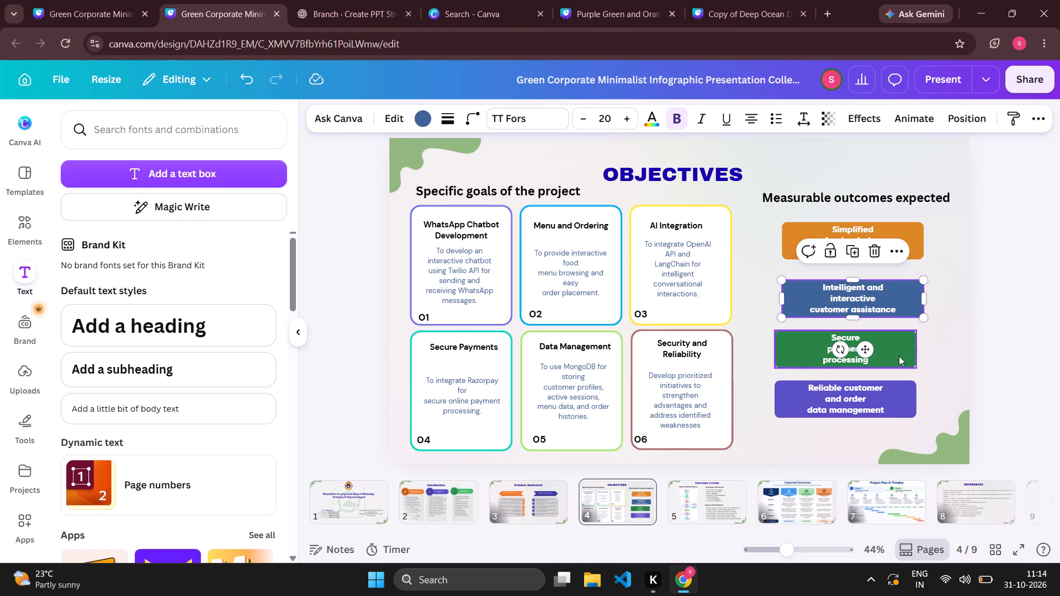
{"action": "left_click_drag", "start_coordinate": [899, 356], "coordinate": [904, 355]}
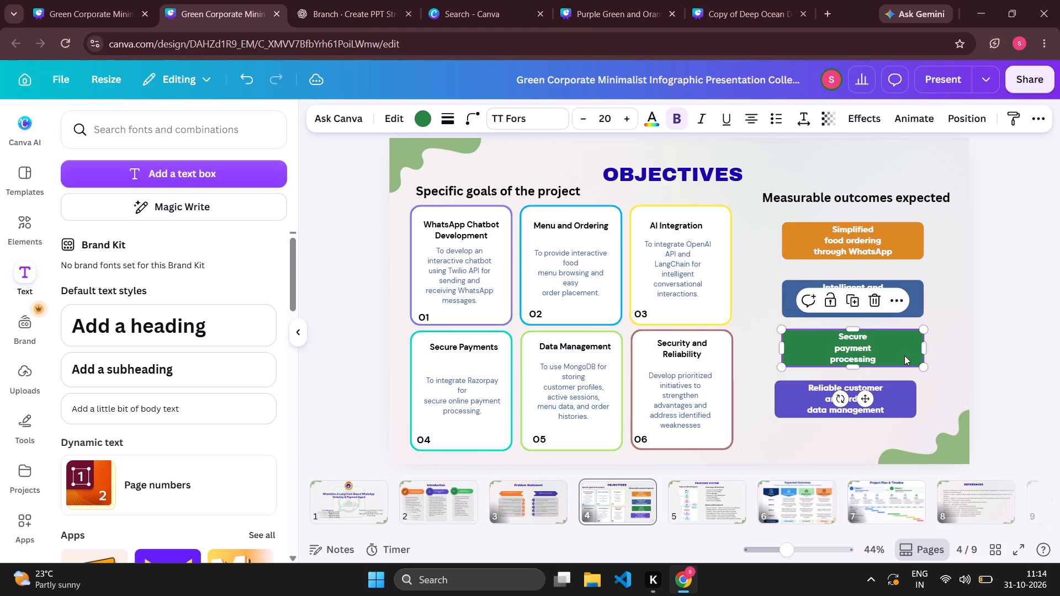
{"action": "left_click", "coordinate": [899, 391]}
{"action": "left_click_drag", "start_coordinate": [899, 391], "coordinate": [907, 393]}
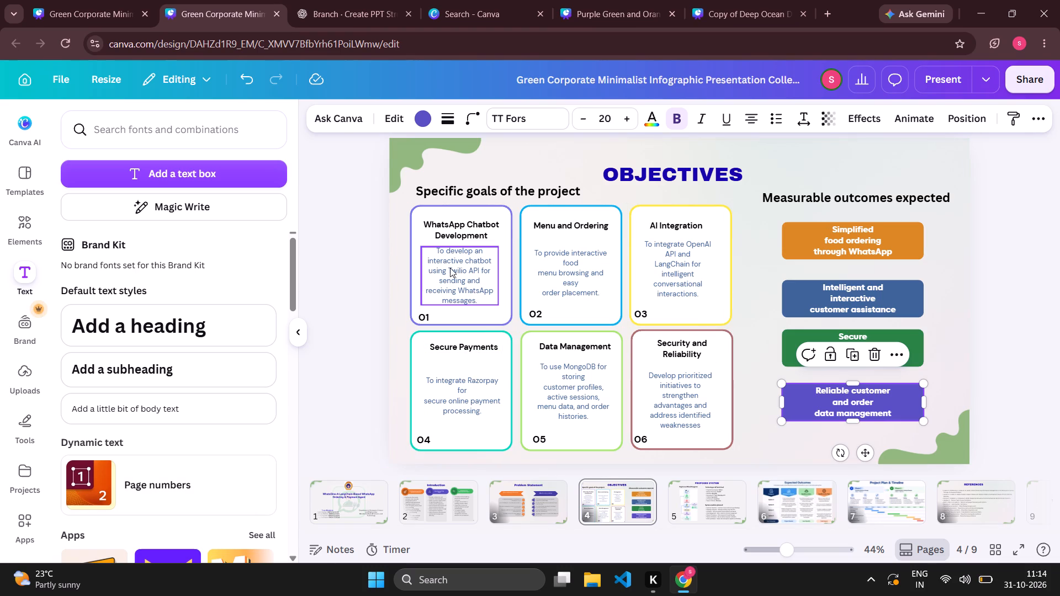
Shorten the three top-row goal card outlines together from both their top and bottom edges to a height of about 319.
{"action": "double_click", "coordinate": [412, 210]}
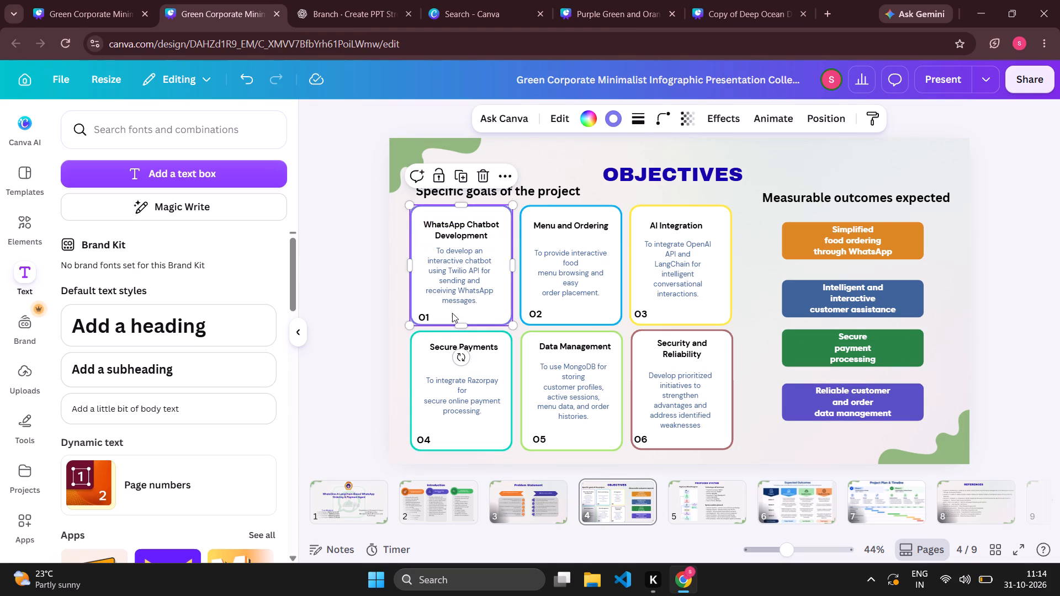
{"action": "left_click", "coordinate": [461, 326]}
{"action": "left_click", "coordinate": [571, 320], "text": "shift"}
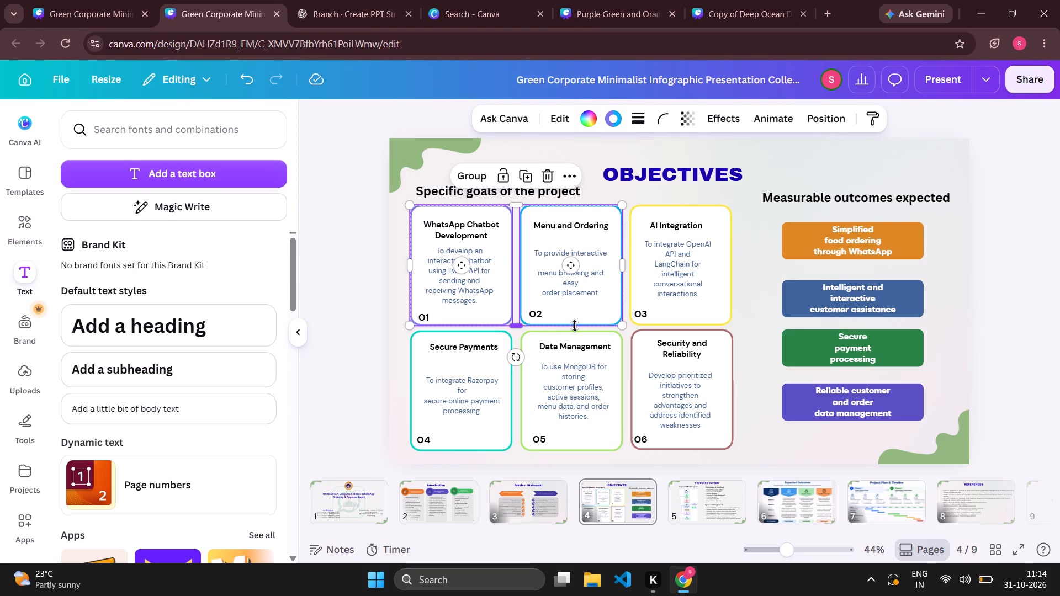
{"action": "left_click", "coordinate": [660, 322], "text": "shift"}
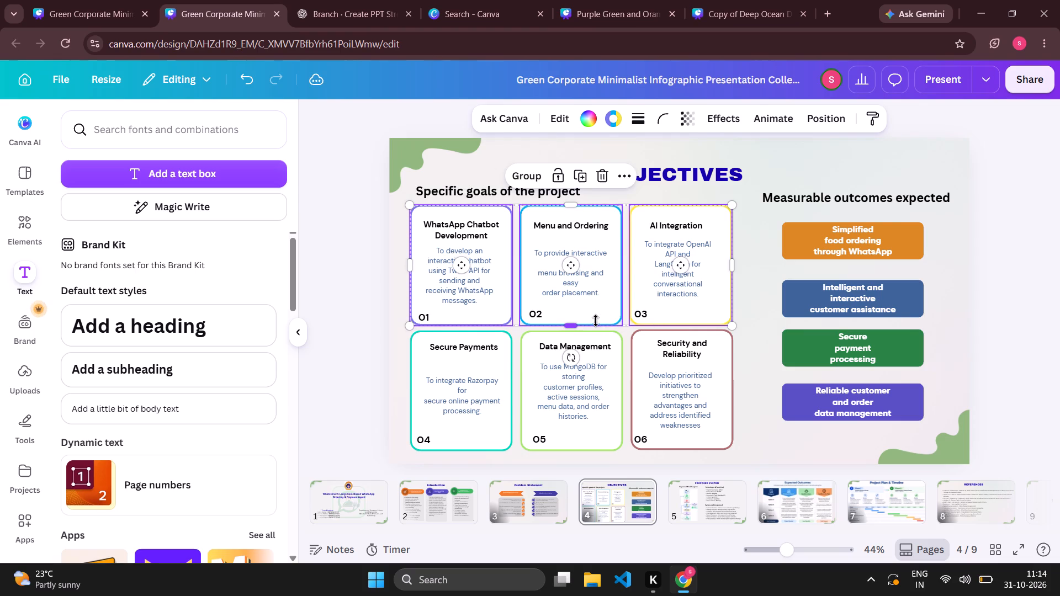
{"action": "left_click_drag", "start_coordinate": [574, 323], "coordinate": [574, 311]}
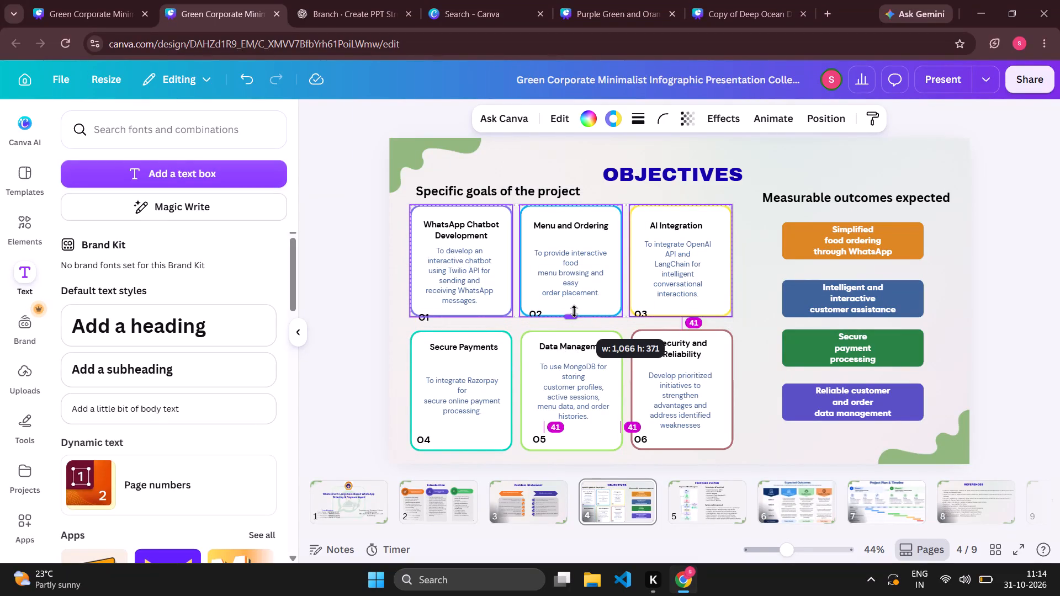
{"action": "left_click_drag", "start_coordinate": [574, 311], "coordinate": [575, 305]}
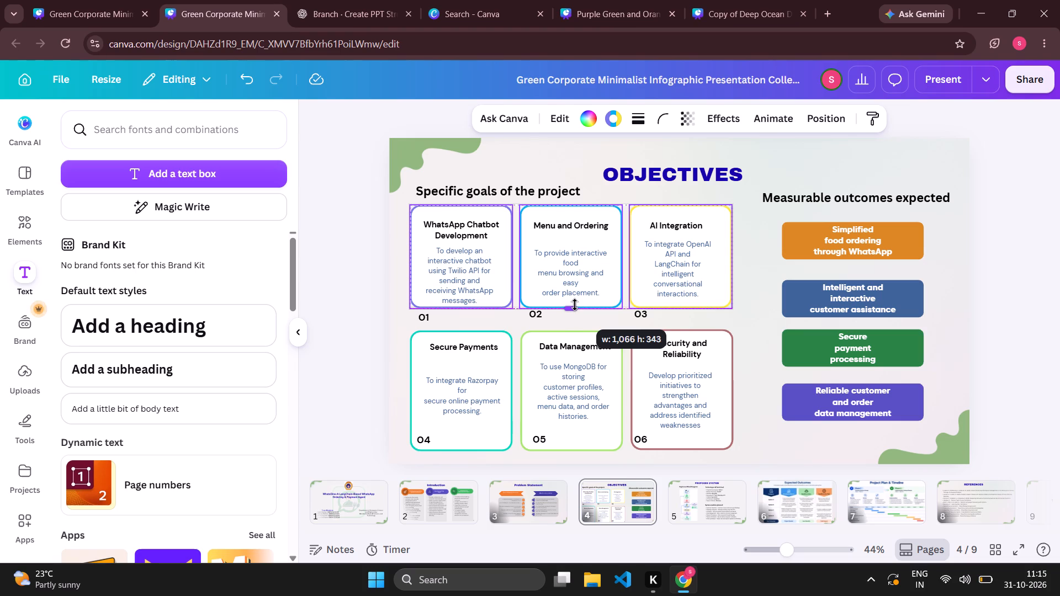
{"action": "left_click_drag", "start_coordinate": [570, 209], "coordinate": [570, 210]}
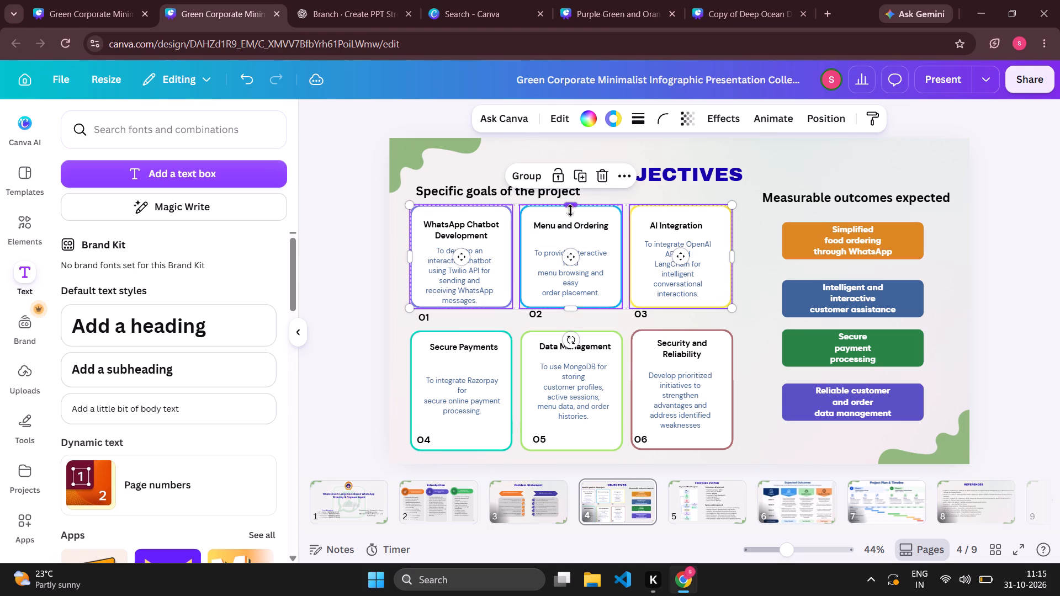
{"action": "left_click_drag", "start_coordinate": [570, 210], "coordinate": [571, 219]}
{"action": "left_click", "coordinate": [568, 305]}
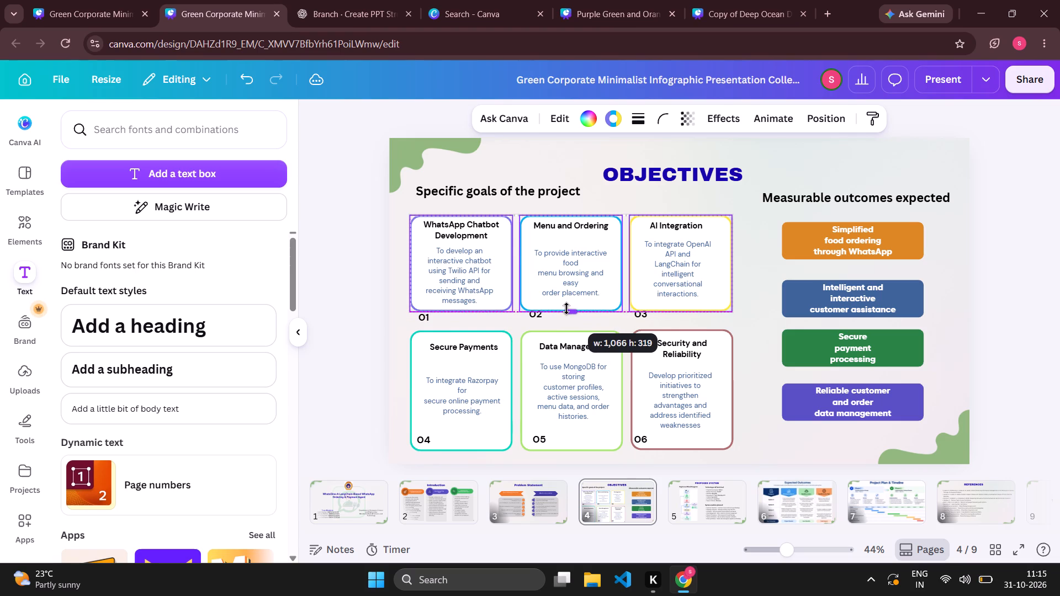
{"action": "left_click", "coordinate": [474, 318]}
Move the number labels 01, 02 and 03 up together so they sit inside the shortened top-row cards.
{"action": "left_click", "coordinate": [427, 317]}
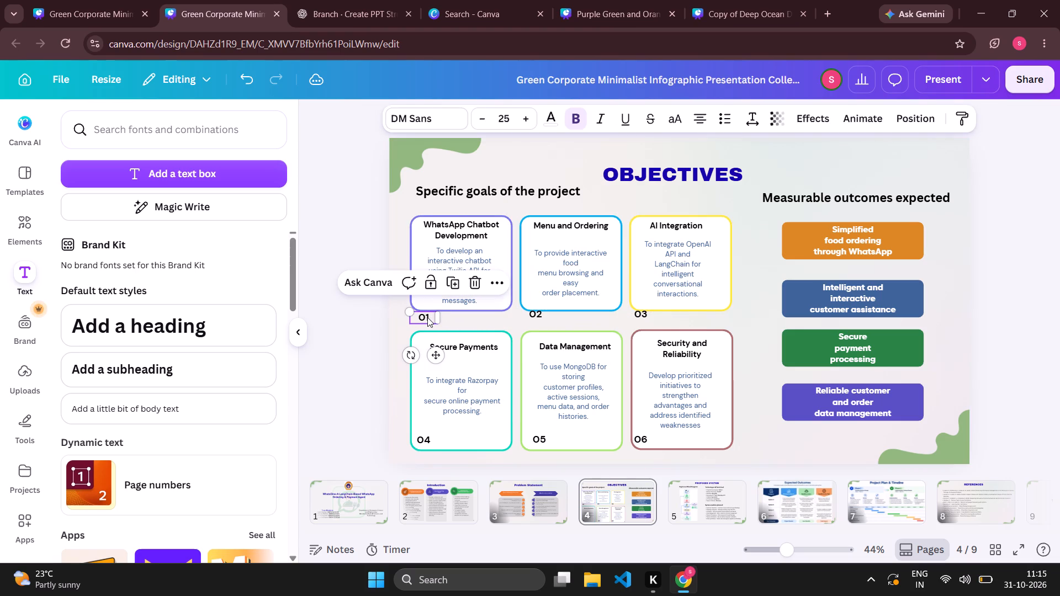
{"action": "left_click", "coordinate": [539, 313], "text": "shift"}
{"action": "left_click", "coordinate": [639, 316], "text": "shift"}
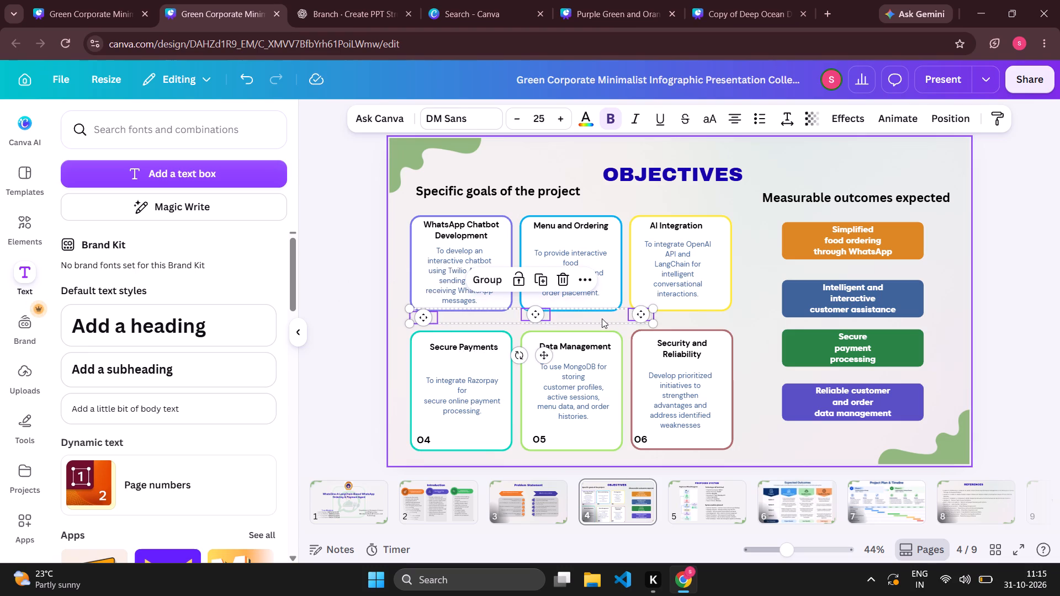
{"action": "key", "text": "Up"}
{"action": "key", "text": "Up"}
{"action": "key", "text": "Up"}
{"action": "key", "text": "Up"}
{"action": "key", "text": "Up"}
{"action": "key", "text": "Up"}
{"action": "key", "text": "Up"}
{"action": "key", "text": "Up"}
{"action": "key", "text": "Up"}
{"action": "key", "text": "Up"}
{"action": "key", "text": "Up"}
{"action": "key", "text": "Up"}
{"action": "key", "text": "Up"}
{"action": "key", "text": "Up"}
{"action": "key", "text": "Up"}
{"action": "key", "text": "Up"}
{"action": "key", "text": "Up"}
{"action": "key", "text": "Up"}
{"action": "key", "text": "Up"}
{"action": "key", "text": "Up"}
{"action": "key", "text": "Up"}
{"action": "key", "text": "Up"}
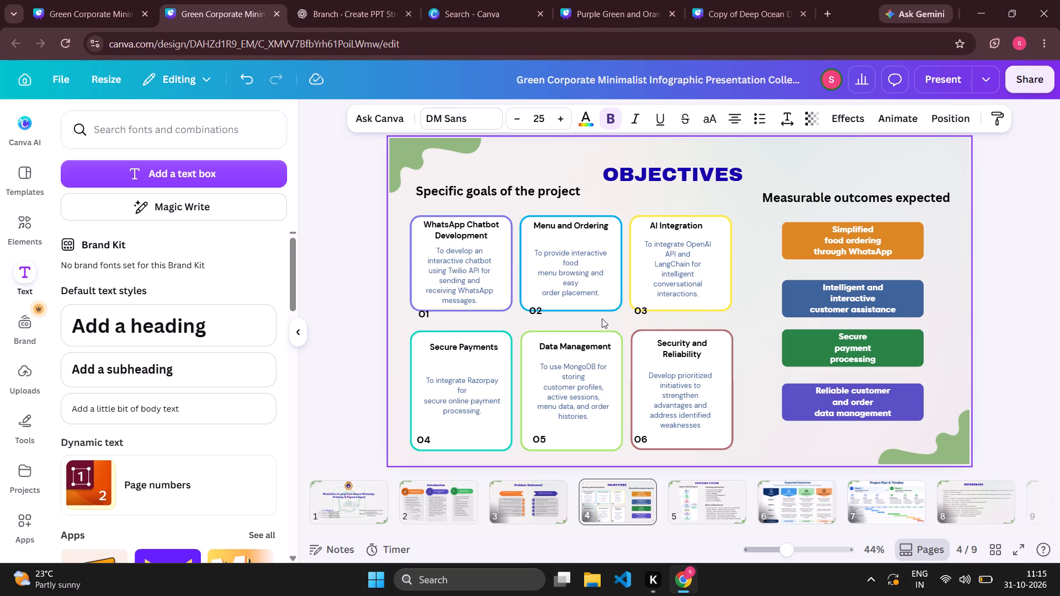
{"action": "key", "text": "Up"}
{"action": "key", "text": "Up"}
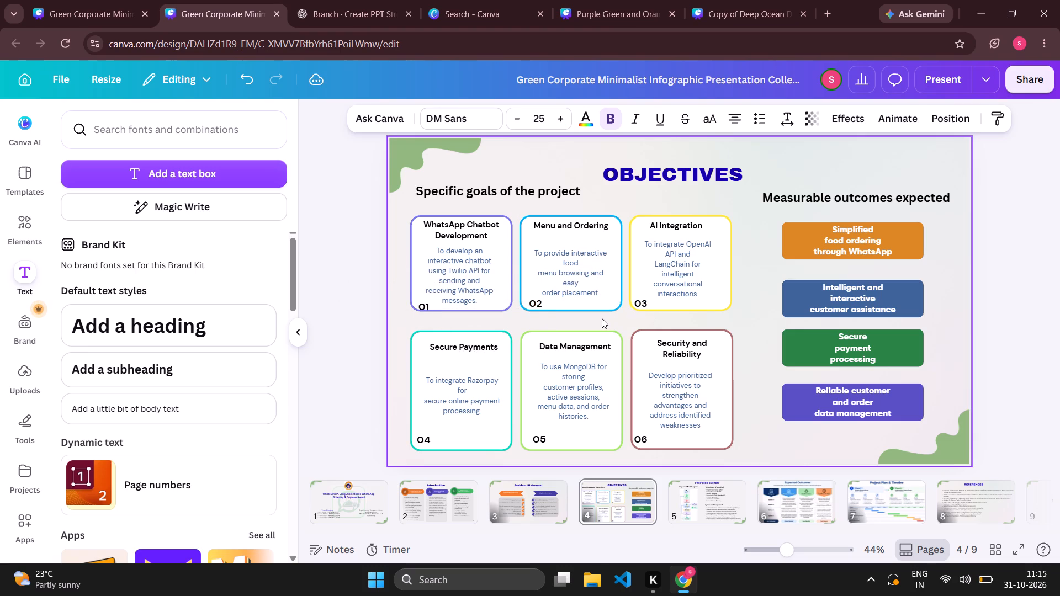
{"action": "left_click", "coordinate": [528, 321]}
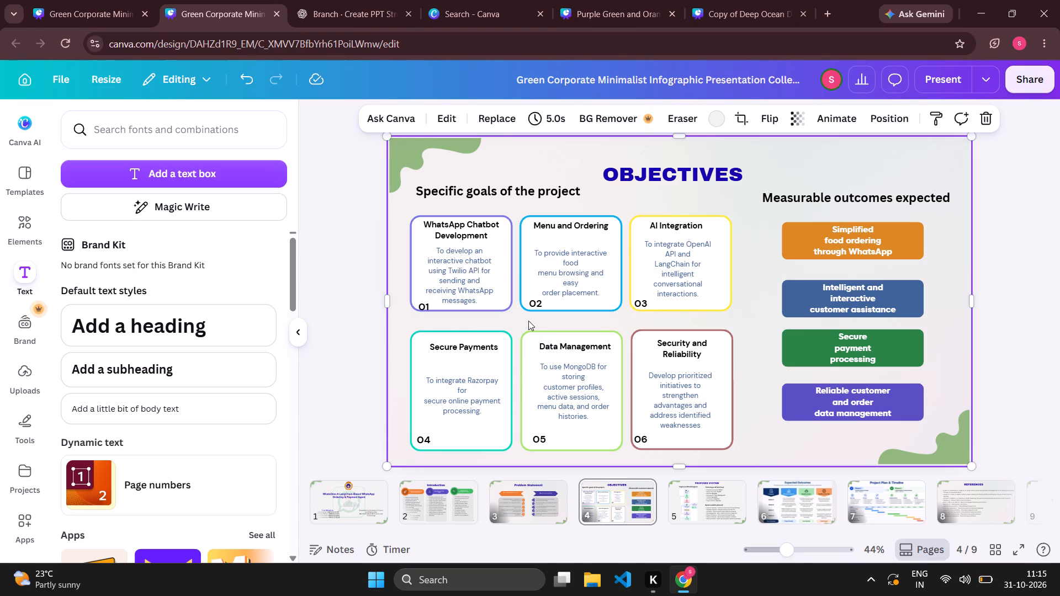
Move the "Menu and Ordering" description slightly up within its shortened card.
{"action": "left_click_drag", "start_coordinate": [577, 253], "coordinate": [575, 246]}
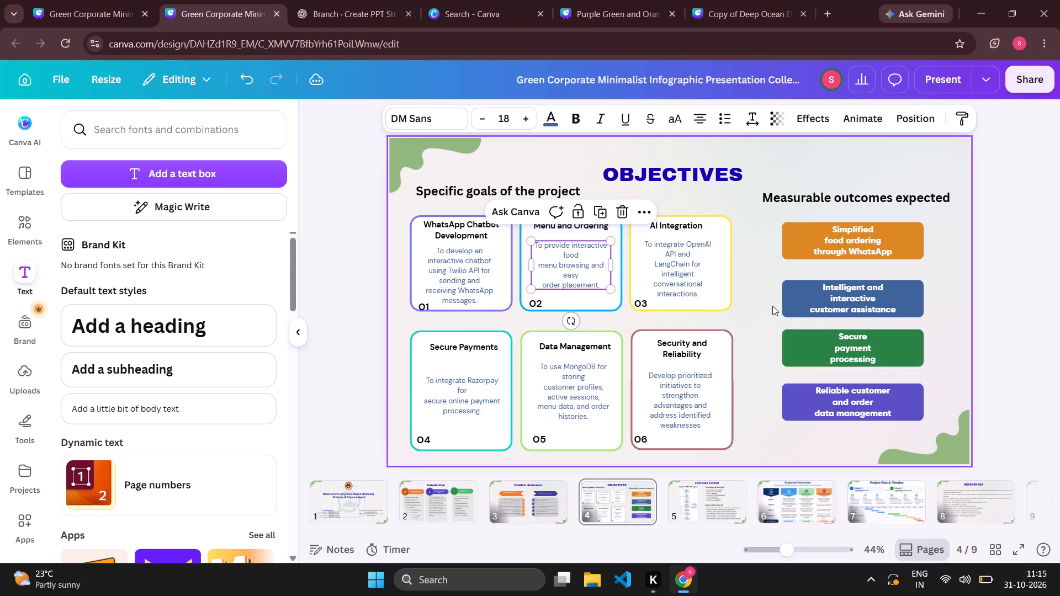
{"action": "left_click", "coordinate": [772, 306]}
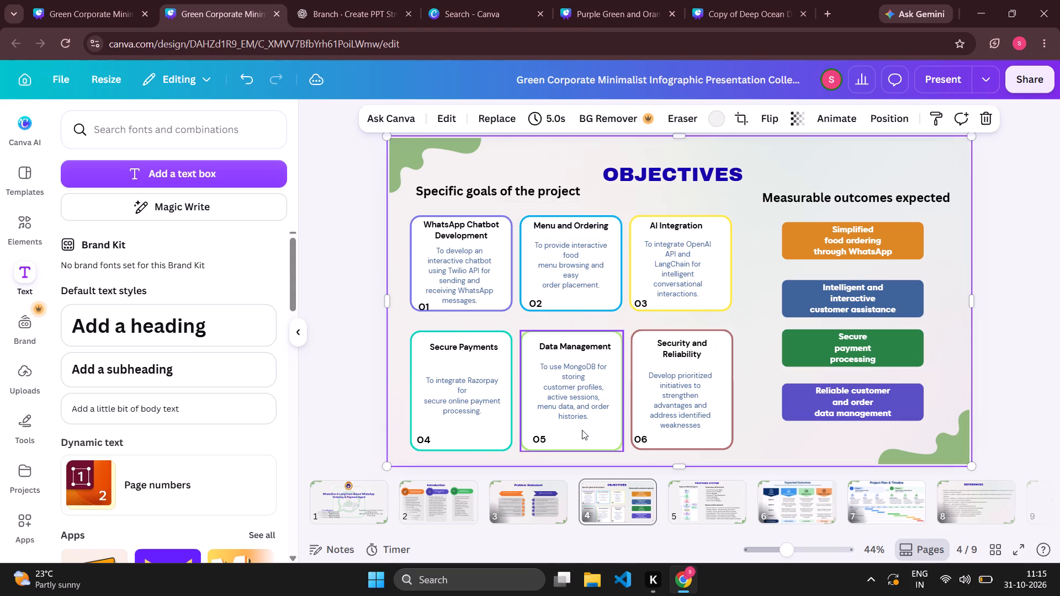
Shorten the frames of the three lower goal cards together from both bottom and top, to a height of about 336.
{"action": "double_click", "coordinate": [492, 452]}
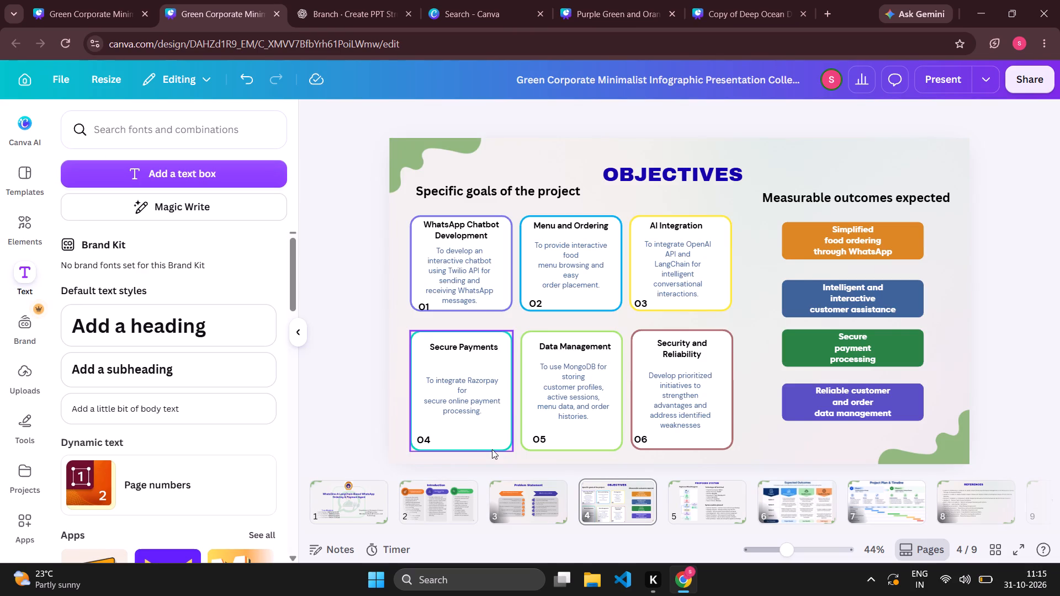
{"action": "left_click", "coordinate": [461, 450], "text": "shift"}
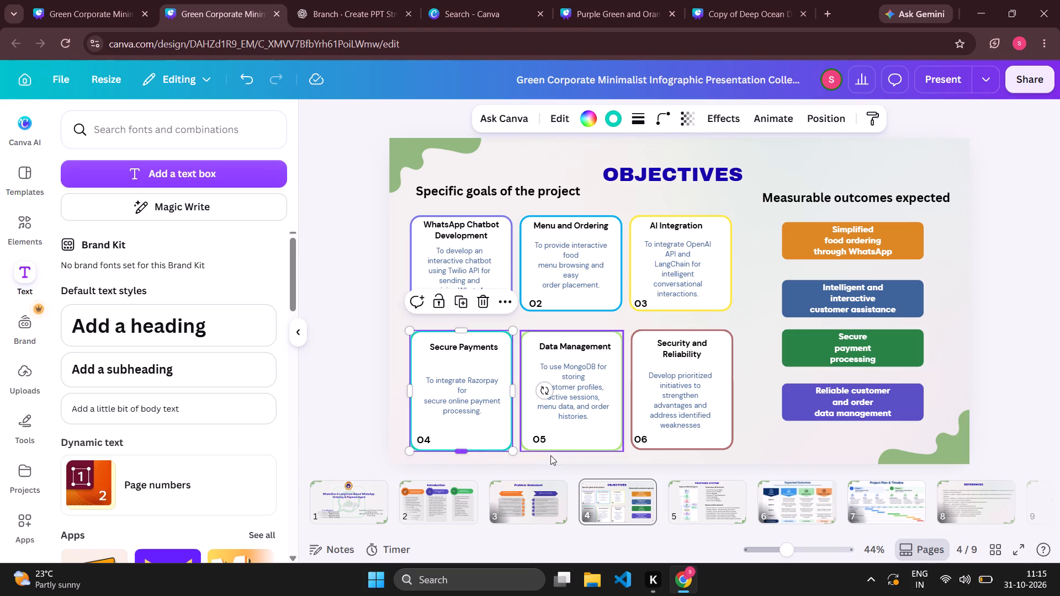
{"action": "left_click", "coordinate": [570, 451], "text": "shift"}
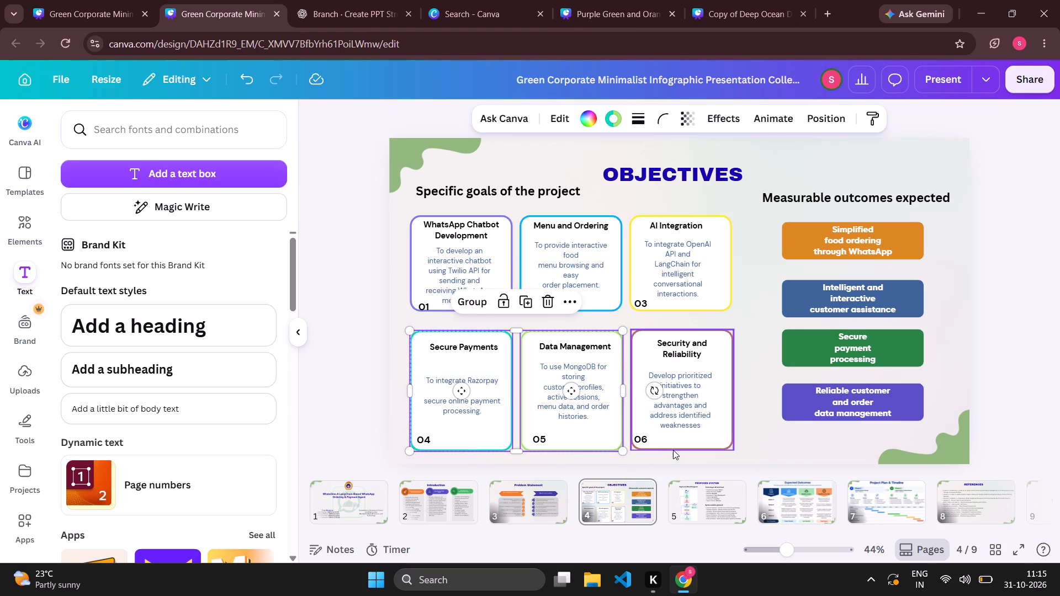
{"action": "left_click", "coordinate": [676, 450], "text": "shift"}
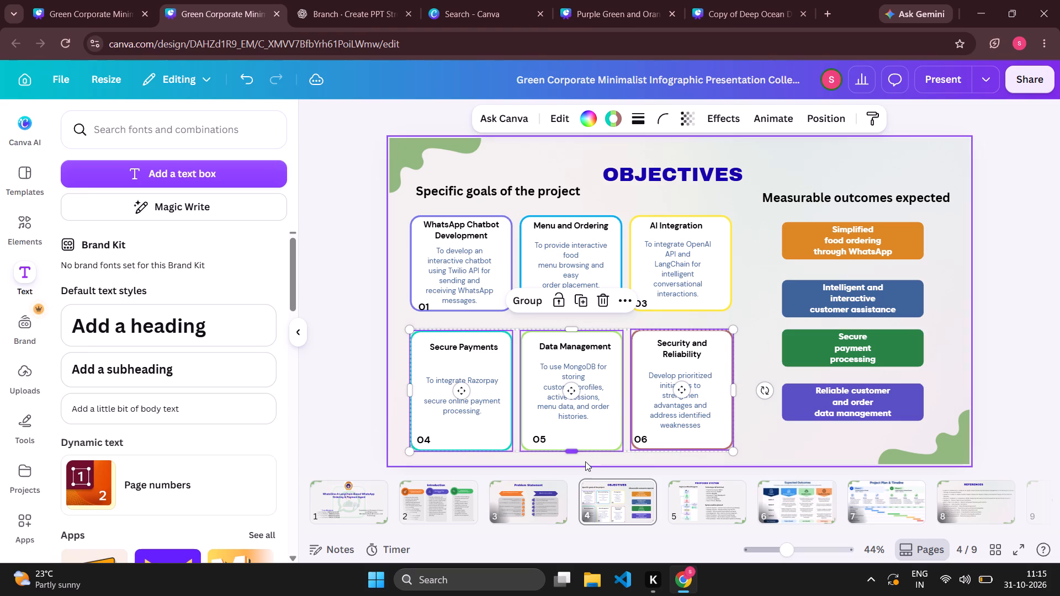
{"action": "left_click_drag", "start_coordinate": [573, 451], "coordinate": [570, 436]}
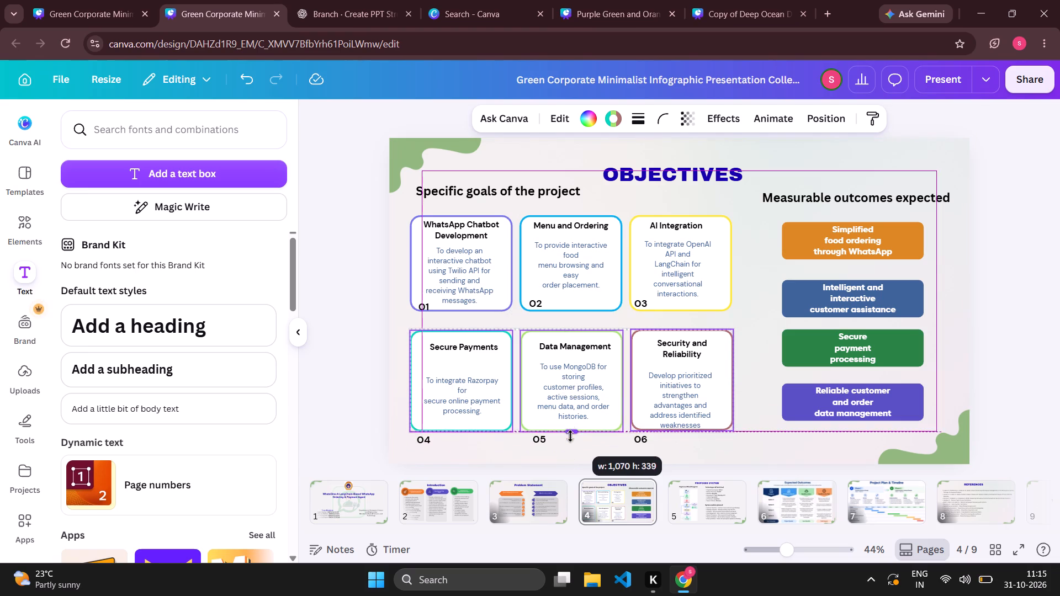
{"action": "left_click_drag", "start_coordinate": [570, 436], "coordinate": [569, 437]}
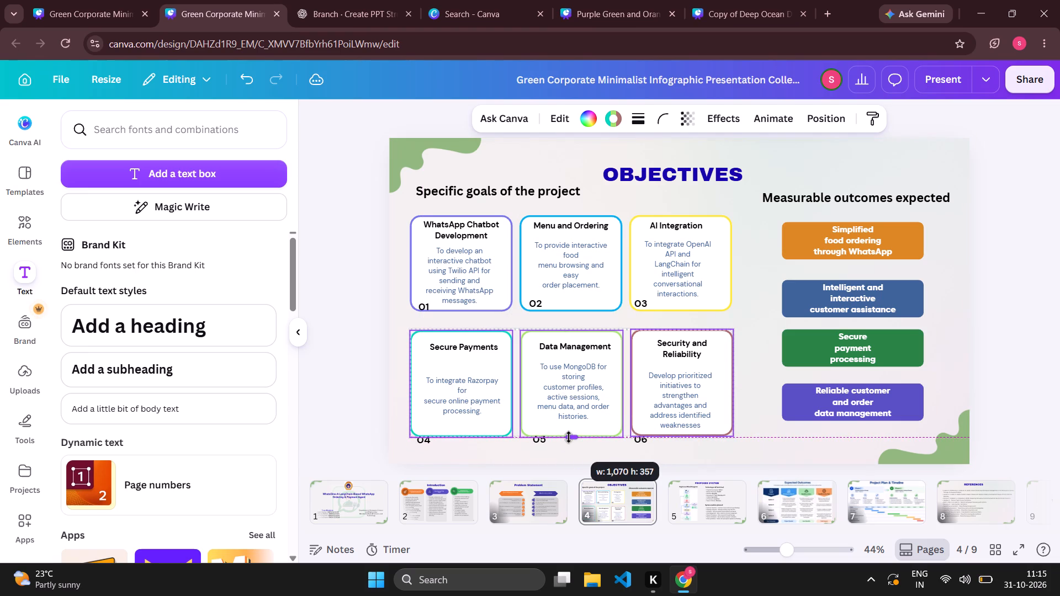
{"action": "left_click_drag", "start_coordinate": [571, 331], "coordinate": [560, 338]}
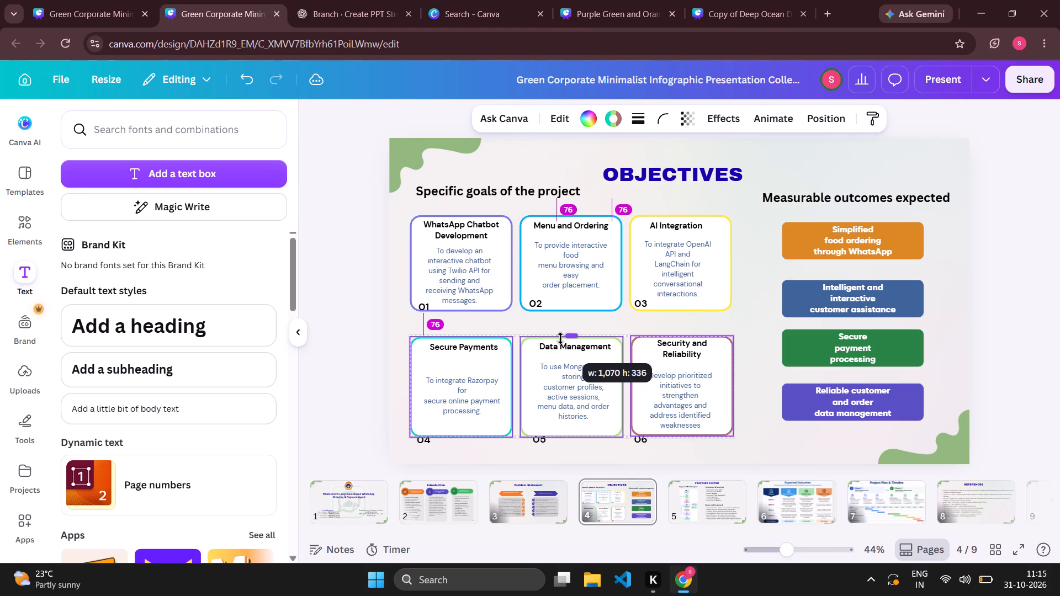
{"action": "left_click_drag", "start_coordinate": [560, 338], "coordinate": [558, 339]}
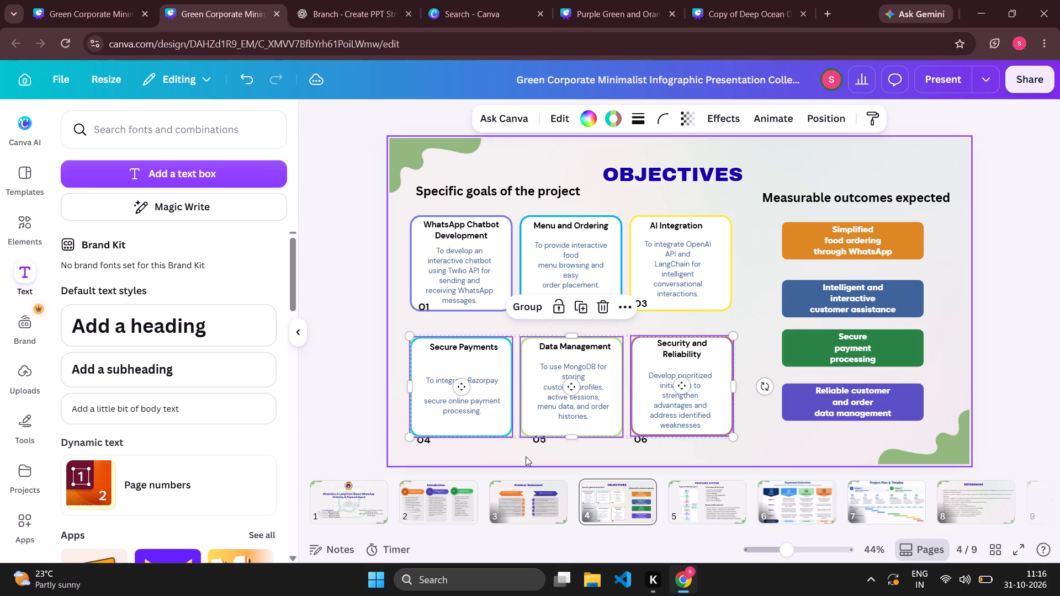
{"action": "left_click", "coordinate": [526, 456]}
Raise the numbers 04, 05 and 06 together so they sit inside the bottom edges of their cards.
{"action": "left_click", "coordinate": [431, 441]}
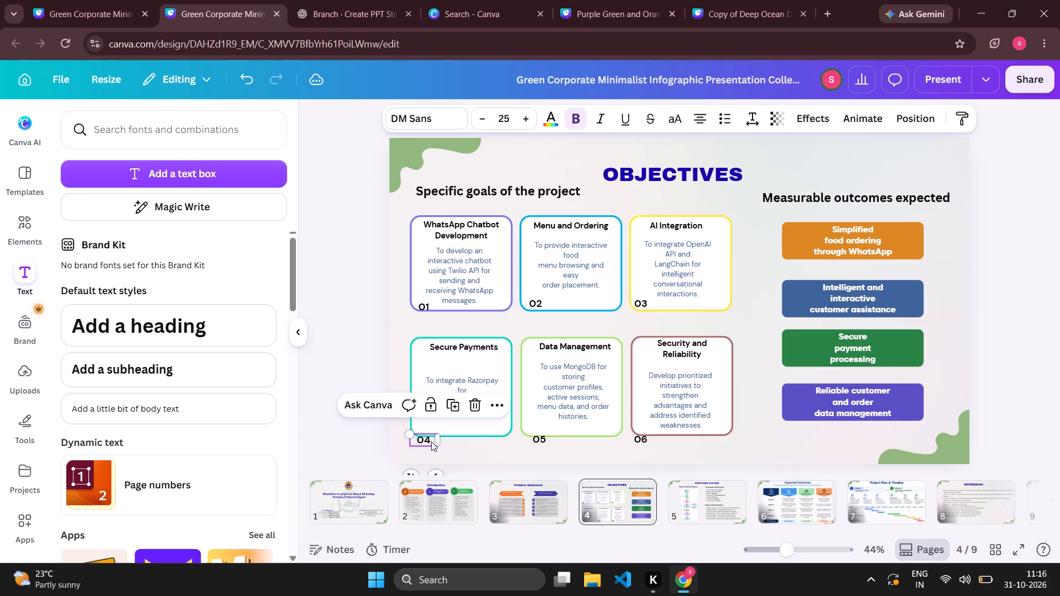
{"action": "left_click", "coordinate": [538, 438], "text": "shift"}
{"action": "left_click", "coordinate": [638, 441], "text": "shift"}
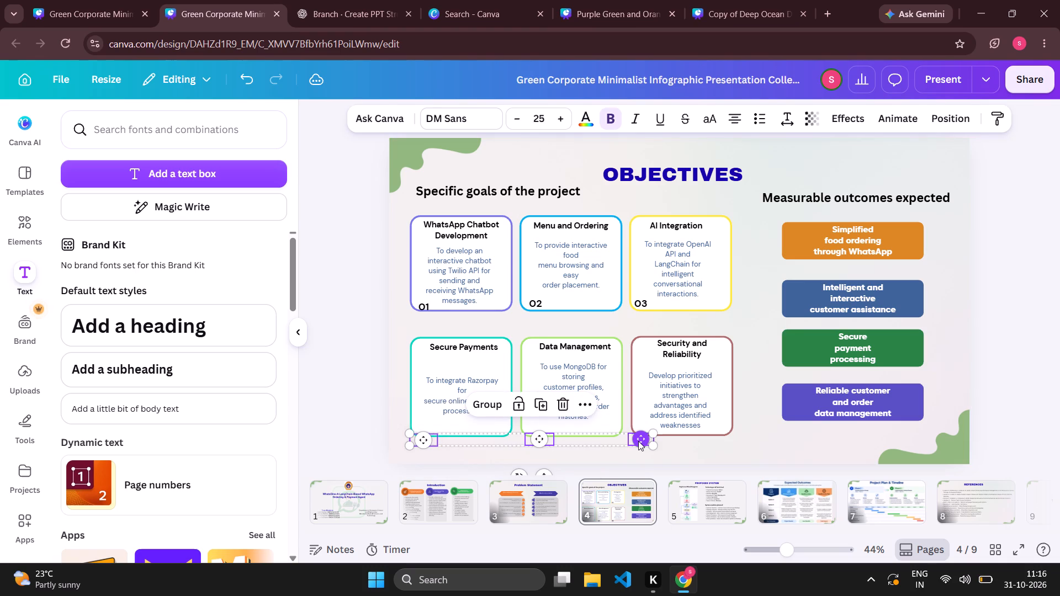
{"action": "key", "text": "Up"}
{"action": "key", "text": "Up"}
{"action": "key", "text": "Up"}
{"action": "key", "text": "Up"}
{"action": "key", "text": "Up"}
{"action": "key", "text": "Up"}
{"action": "key", "text": "Up"}
{"action": "key", "text": "Up"}
{"action": "key", "text": "Up"}
{"action": "key", "text": "Up"}
{"action": "key", "text": "Up"}
{"action": "key", "text": "Up"}
{"action": "key", "text": "Up"}
{"action": "key", "text": "Up"}
{"action": "key", "text": "Up"}
{"action": "key", "text": "Up"}
{"action": "key", "text": "Up"}
{"action": "key", "text": "Up"}
{"action": "key", "text": "Up"}
{"action": "key", "text": "Up"}
{"action": "key", "text": "Up"}
{"action": "key", "text": "Up"}
{"action": "key", "text": "Up"}
{"action": "key", "text": "Up"}
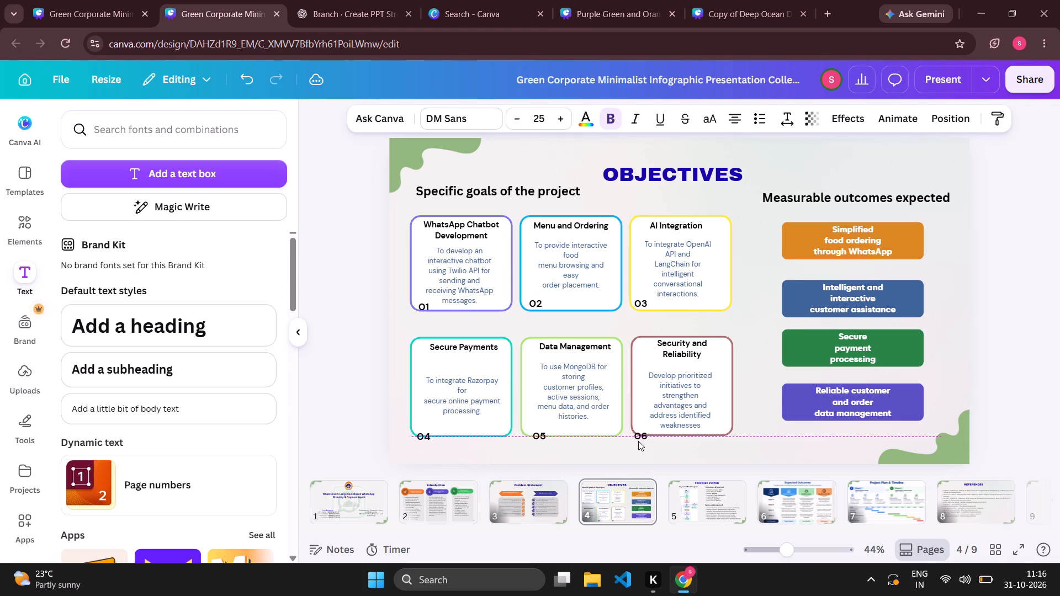
{"action": "key", "text": "Up"}
{"action": "key", "text": "Up"}
{"action": "key", "text": "Up"}
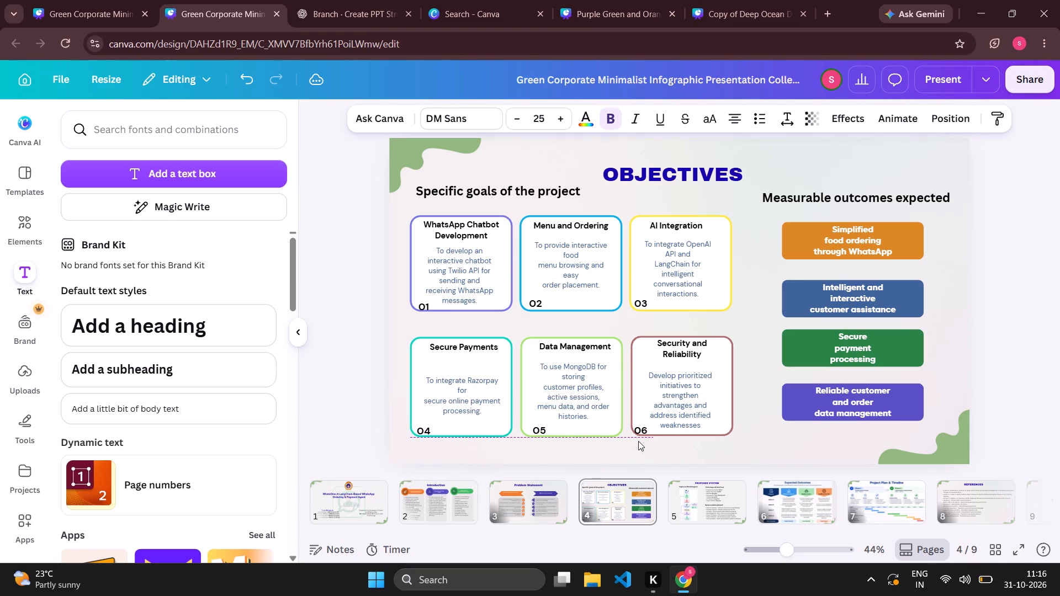
{"action": "left_click", "coordinate": [556, 455]}
Nudge the "Secure Payments" description up closer to its card title.
{"action": "left_click", "coordinate": [474, 390]}
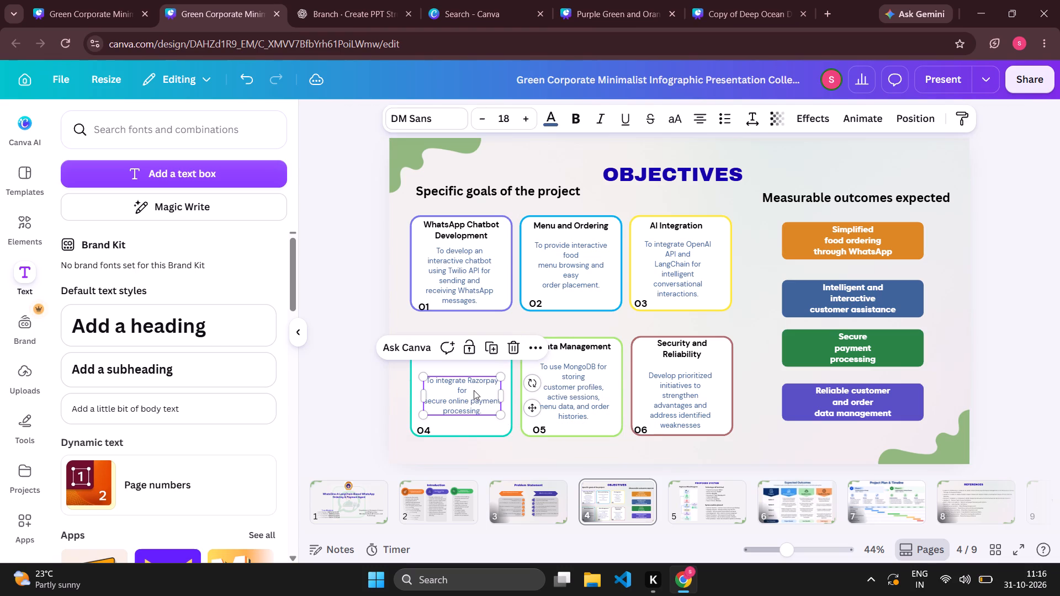
{"action": "key", "text": "Up"}
{"action": "key", "text": "Up"}
{"action": "key", "text": "Up"}
{"action": "key", "text": "Up"}
{"action": "key", "text": "Up"}
{"action": "key", "text": "Up"}
{"action": "key", "text": "Up"}
{"action": "key", "text": "Up"}
{"action": "key", "text": "Up"}
{"action": "key", "text": "Up"}
{"action": "key", "text": "Up"}
{"action": "key", "text": "Up"}
{"action": "key", "text": "Up"}
{"action": "key", "text": "Up"}
{"action": "key", "text": "Up"}
{"action": "key", "text": "Up"}
{"action": "key", "text": "Up"}
{"action": "key", "text": "Up"}
{"action": "key", "text": "Up"}
{"action": "key", "text": "Up"}
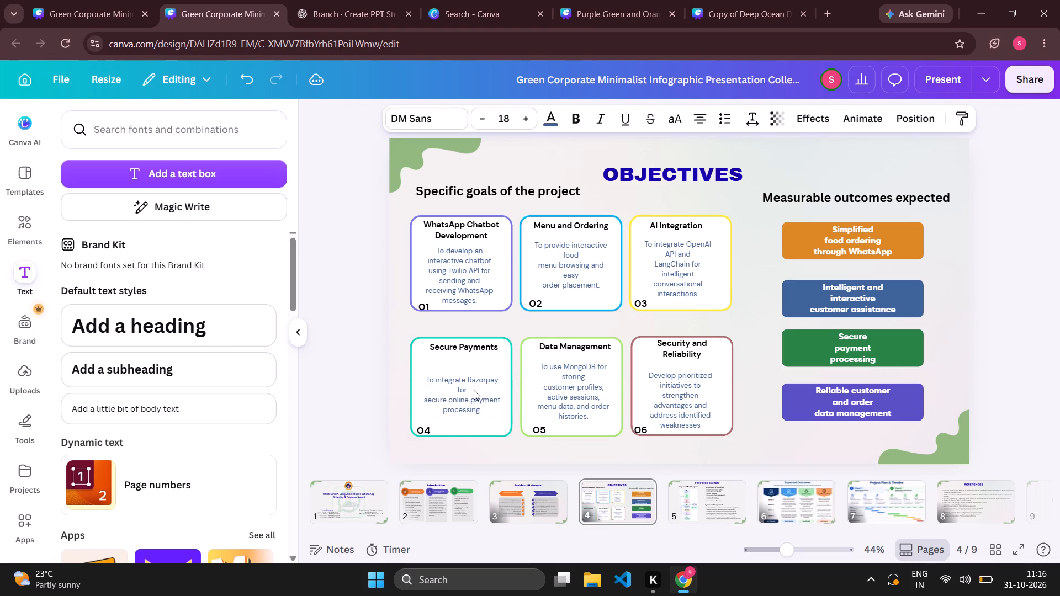
{"action": "key", "text": "Up"}
{"action": "key", "text": "Up"}
{"action": "key", "text": "Up"}
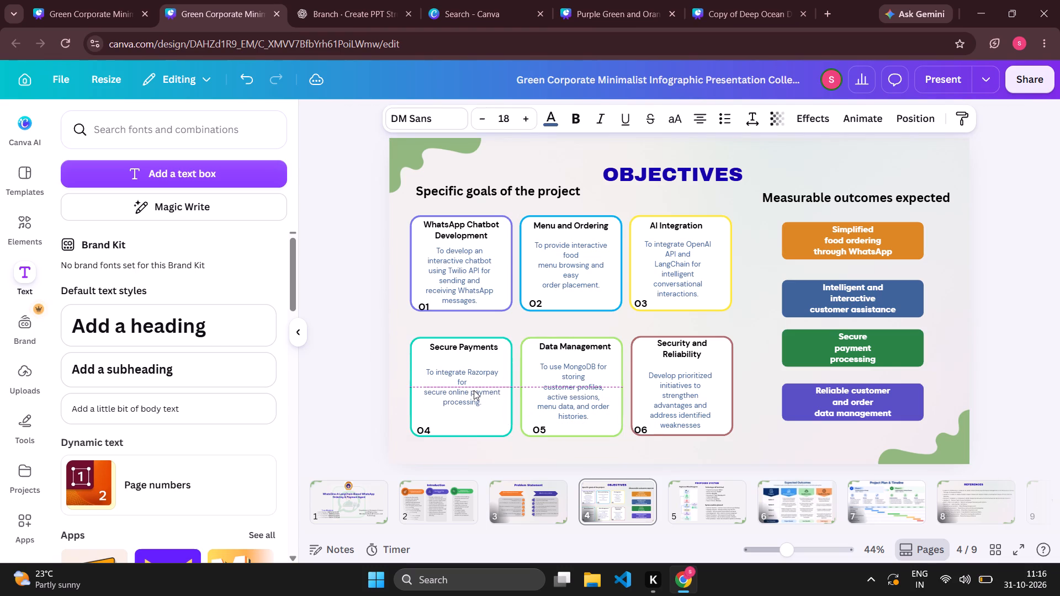
{"action": "key", "text": "Up"}
{"action": "key", "text": "Up"}
{"action": "key", "text": "Up"}
{"action": "key", "text": "Up"}
{"action": "key", "text": "Up"}
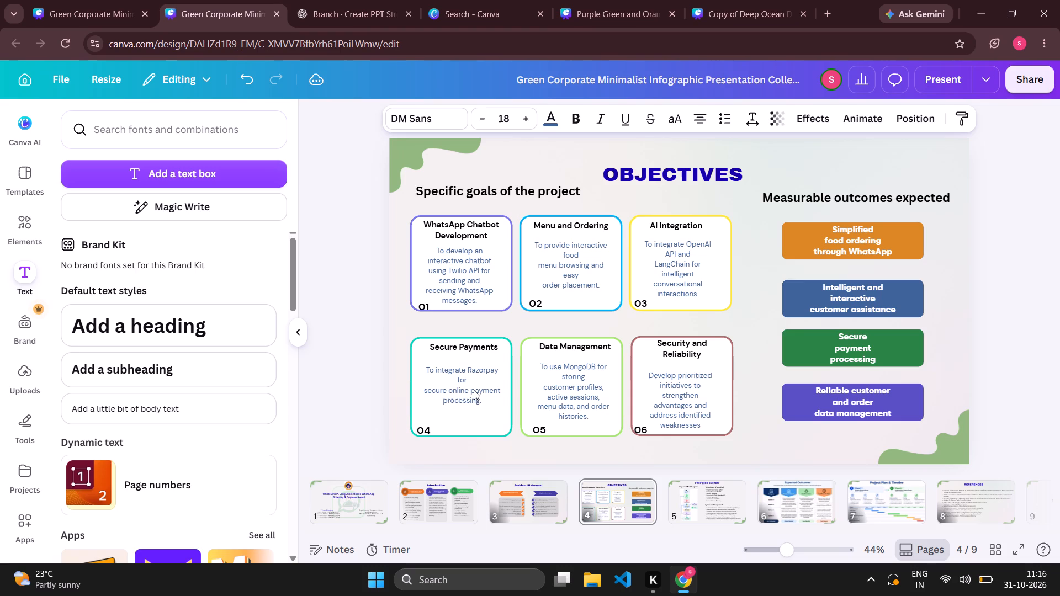
{"action": "key", "text": "Up"}
{"action": "key", "text": "Down"}
{"action": "key", "text": "Down"}
{"action": "key", "text": "Down"}
{"action": "key", "text": "Down"}
{"action": "key", "text": "Down"}
{"action": "key", "text": "Down"}
{"action": "key", "text": "Down"}
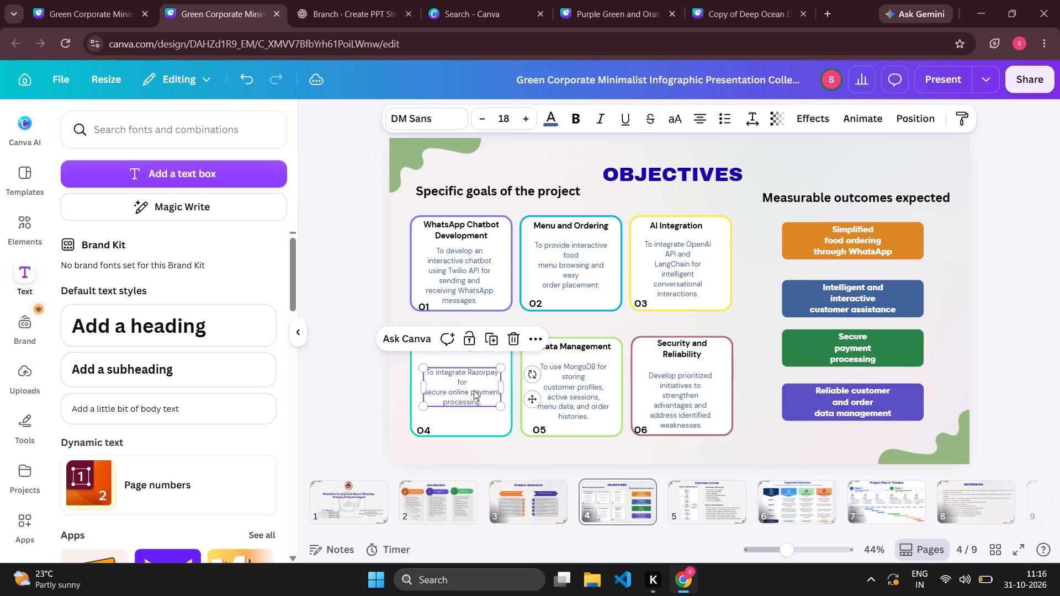
Shift the "Measurable outcomes expected" subheading slightly sideways to centre it over the outcome bars.
{"action": "left_click_drag", "start_coordinate": [808, 196], "coordinate": [802, 197]}
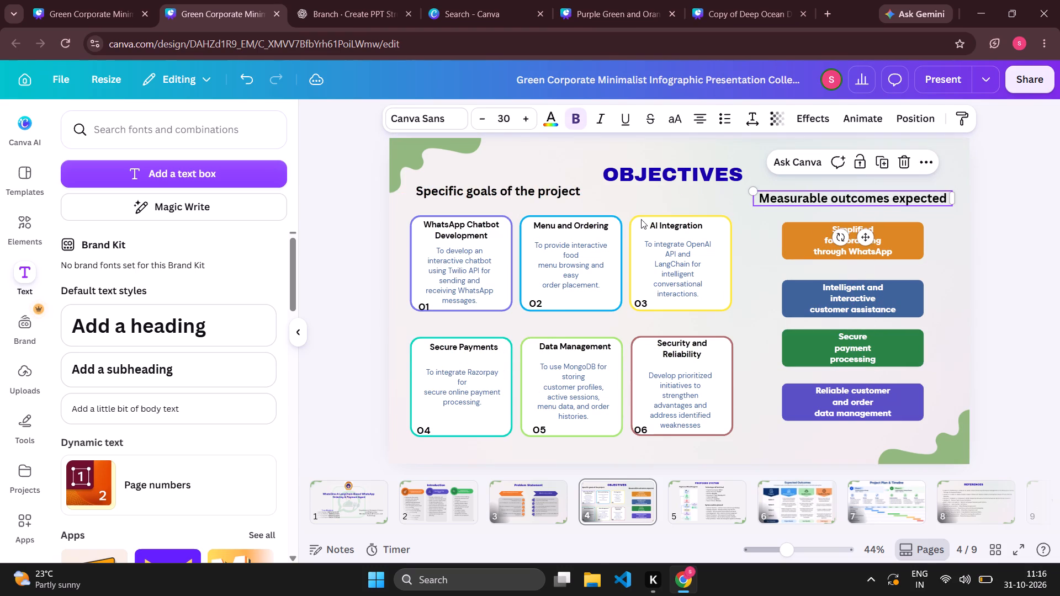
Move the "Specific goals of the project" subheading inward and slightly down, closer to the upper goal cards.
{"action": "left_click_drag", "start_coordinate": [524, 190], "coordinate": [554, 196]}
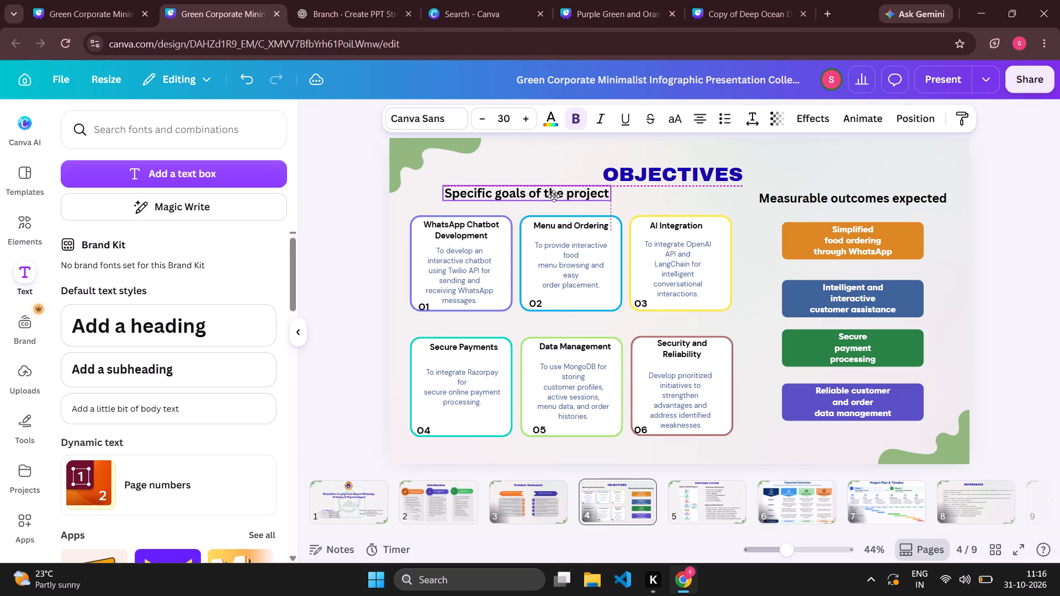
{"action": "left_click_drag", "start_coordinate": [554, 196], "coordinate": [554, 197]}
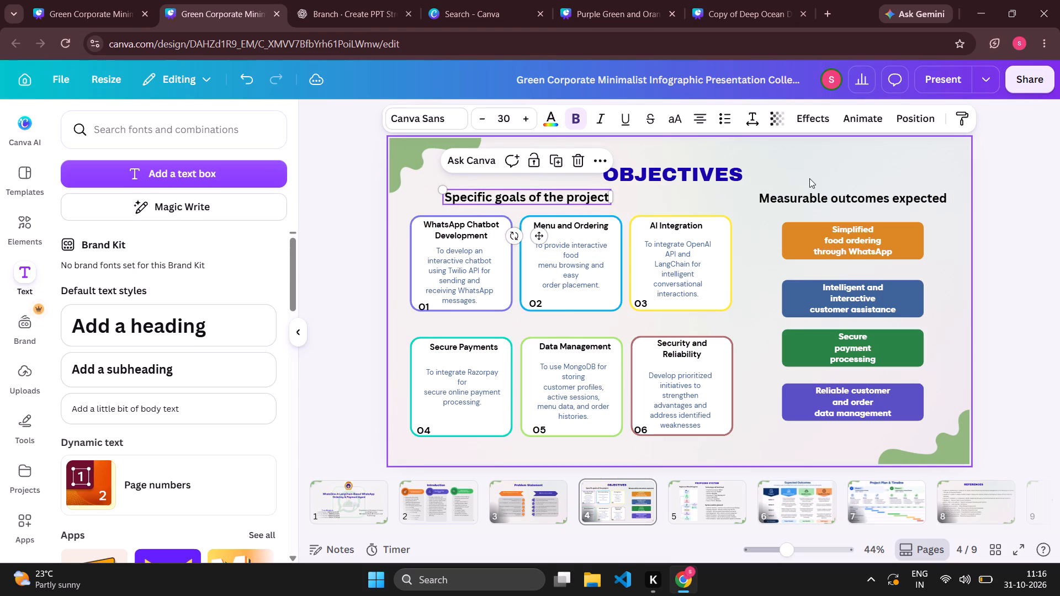
Raise the "Measurable outcomes expected" subheading slightly above the orange outcome bar.
{"action": "left_click_drag", "start_coordinate": [831, 198], "coordinate": [831, 193]}
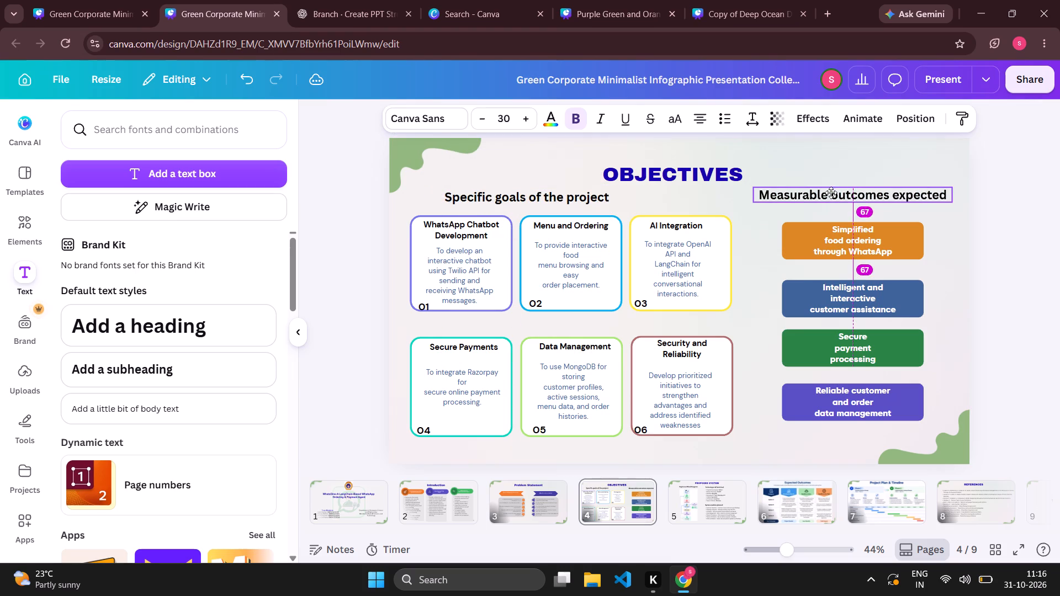
{"action": "left_click_drag", "start_coordinate": [831, 193], "coordinate": [831, 191]}
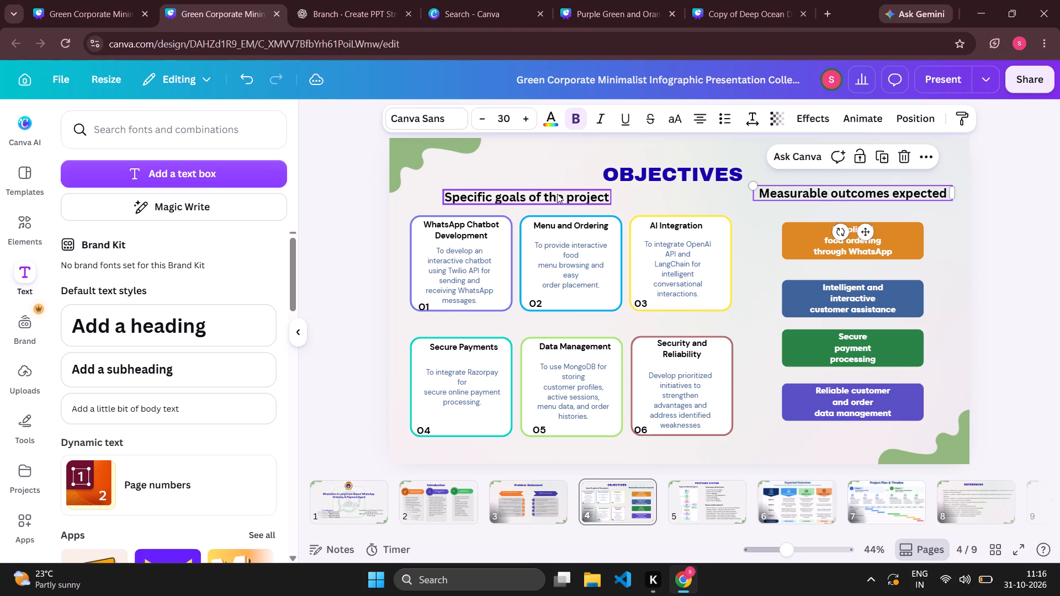
Place the "Specific goals of the project" subheading in the gap between the upper and lower rows of goal cards.
{"action": "left_click_drag", "start_coordinate": [553, 189], "coordinate": [598, 311]}
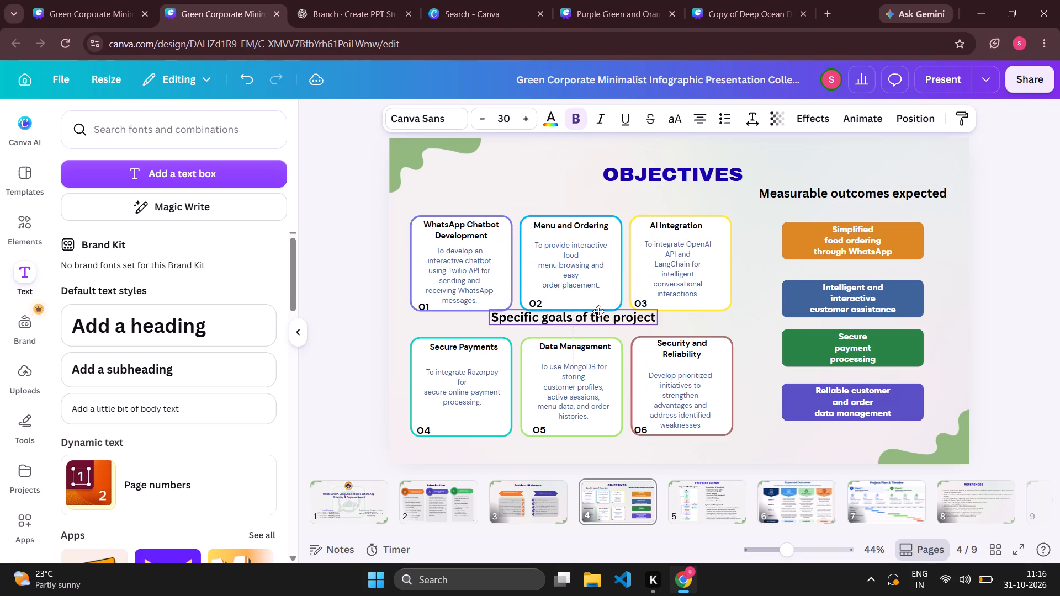
{"action": "left_click_drag", "start_coordinate": [598, 311], "coordinate": [595, 313]}
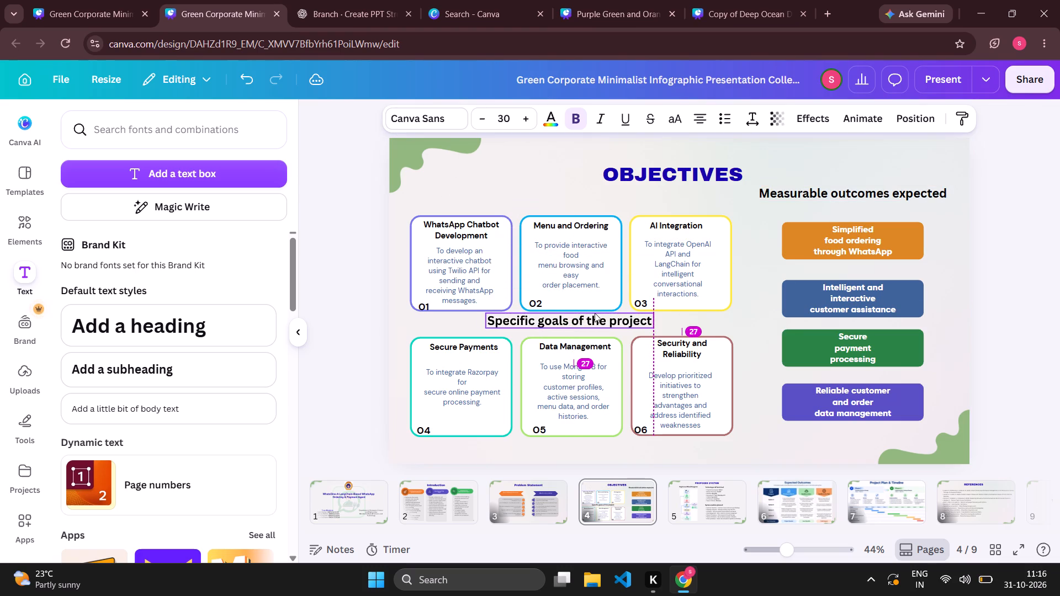
{"action": "left_click", "coordinate": [588, 321]}
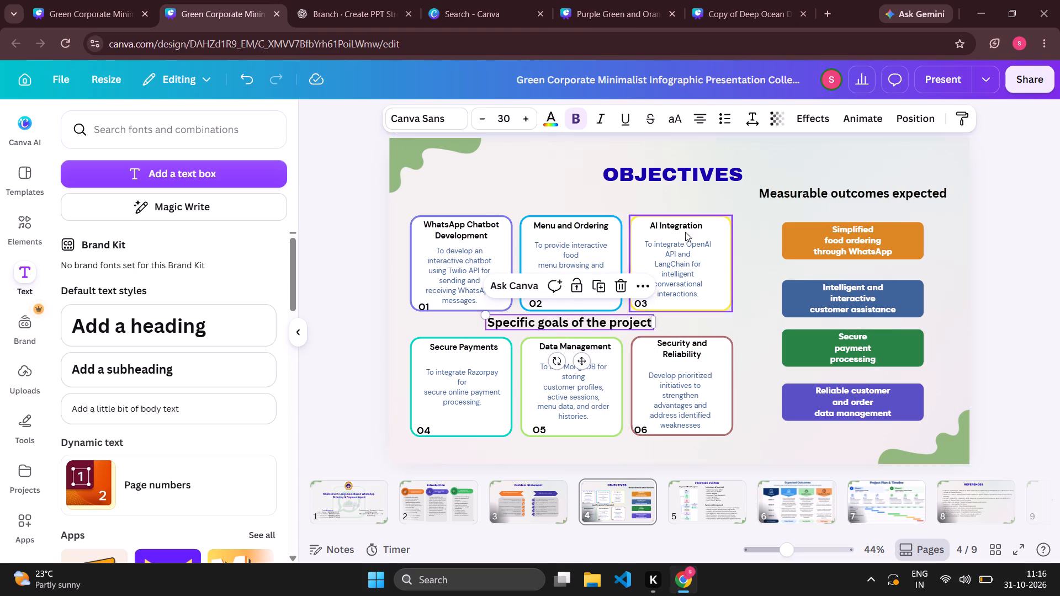
{"action": "double_click", "coordinate": [399, 209]}
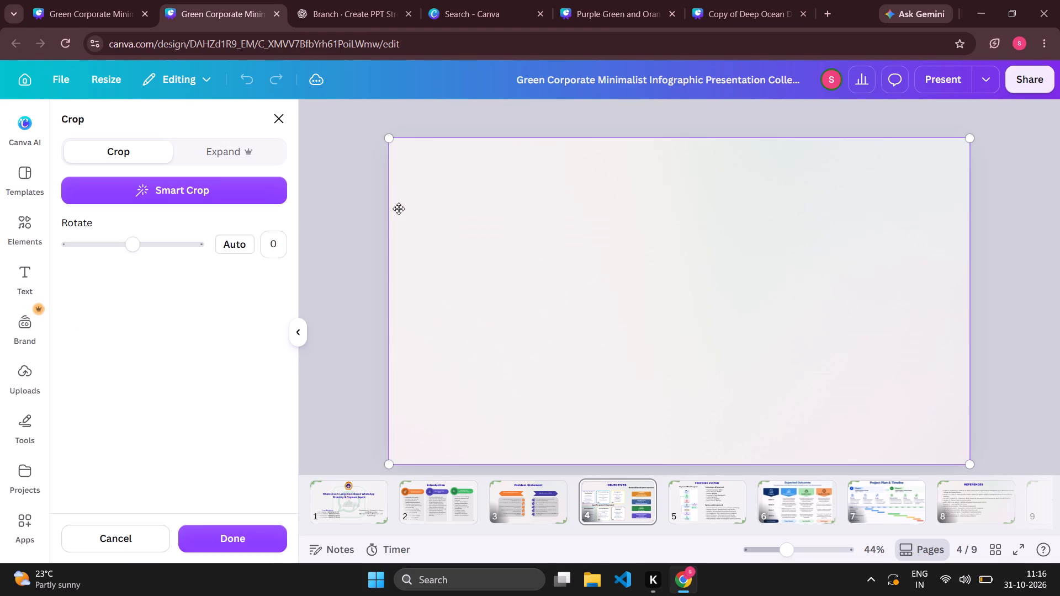
{"action": "left_click", "coordinate": [358, 213]}
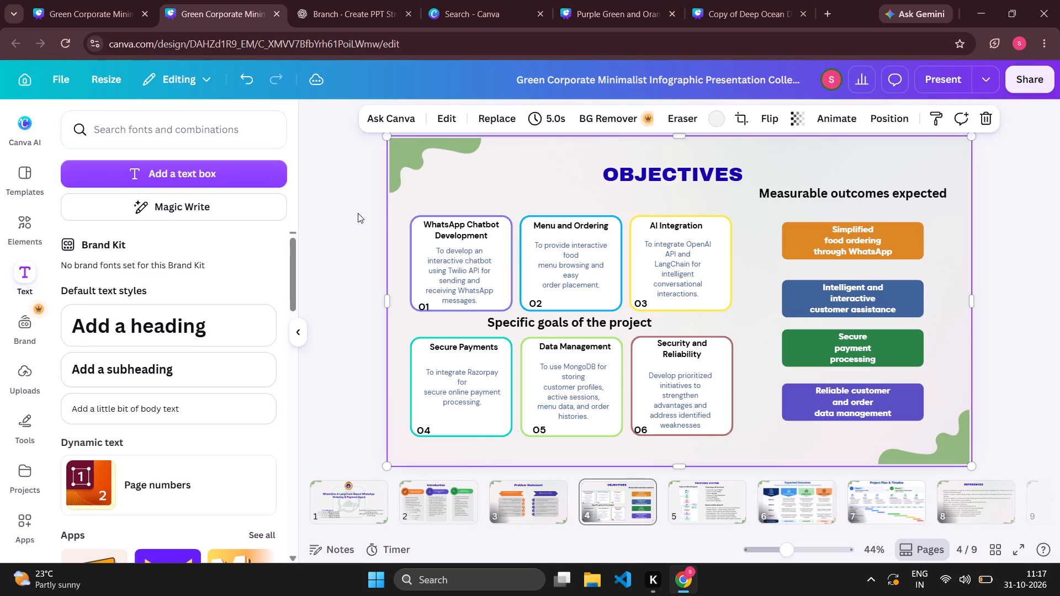
Raise the upper row of goal cards with their text to widen the gap above the "Specific goals of the project" subheading.
{"action": "left_click_drag", "start_coordinate": [399, 215], "coordinate": [617, 308]}
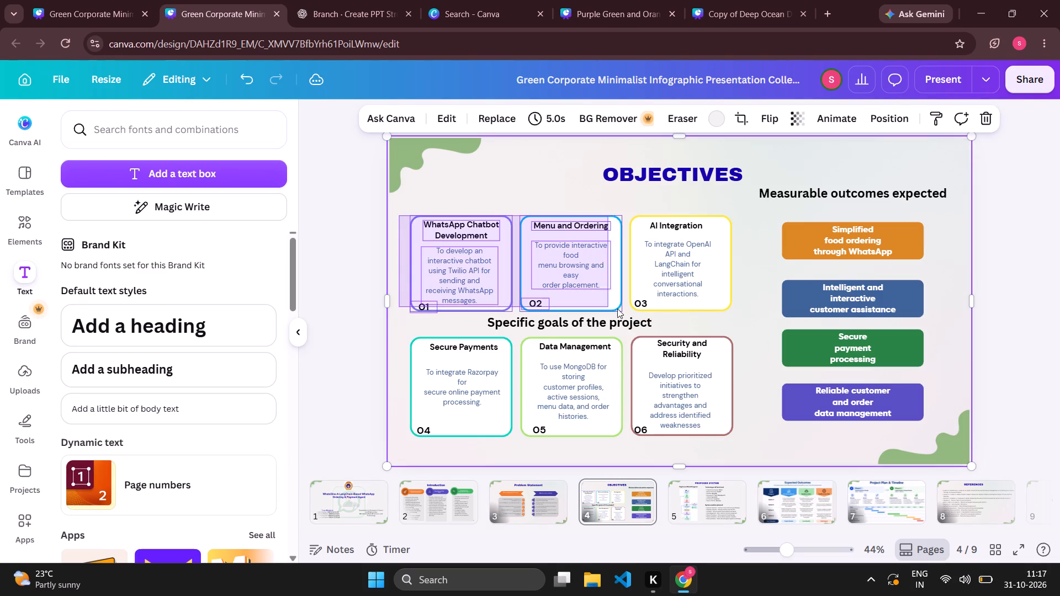
{"action": "left_click_drag", "start_coordinate": [617, 308], "coordinate": [746, 309]}
{"action": "key", "text": "Up"}
{"action": "key", "text": "Up"}
{"action": "key", "text": "Up"}
{"action": "key", "text": "Up"}
{"action": "key", "text": "Up"}
{"action": "key", "text": "Up"}
{"action": "key", "text": "Up"}
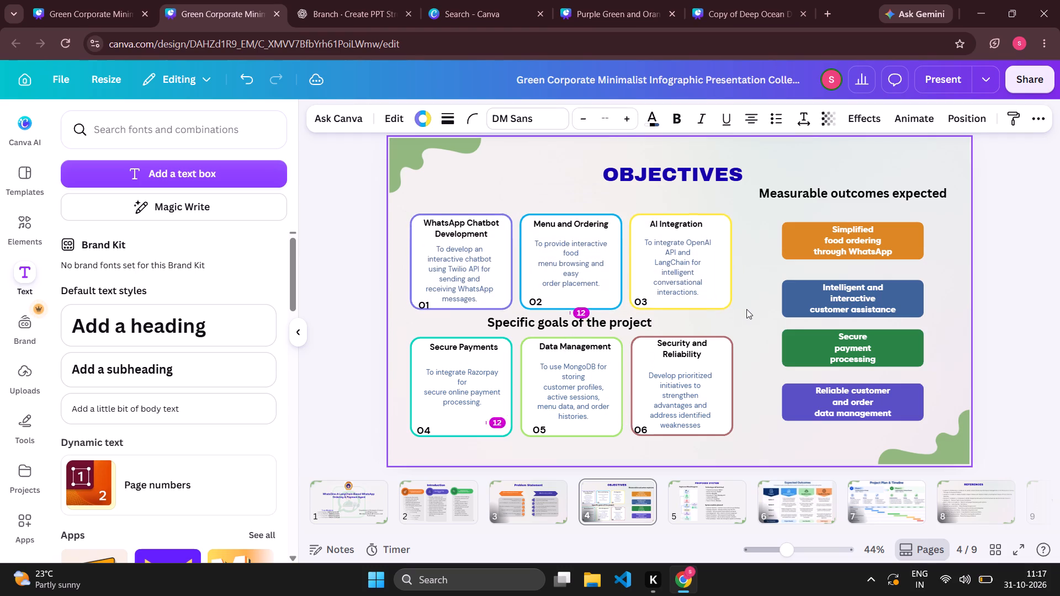
{"action": "key", "text": "Up"}
{"action": "key", "text": "Up"}
{"action": "key", "text": "Up"}
{"action": "key", "text": "Up"}
{"action": "key", "text": "Up"}
{"action": "key", "text": "Up"}
{"action": "key", "text": "Up"}
{"action": "key", "text": "Up"}
{"action": "key", "text": "Up"}
{"action": "key", "text": "Up"}
{"action": "key", "text": "Up"}
{"action": "key", "text": "Up"}
{"action": "key", "text": "Up"}
{"action": "key", "text": "Up"}
{"action": "key", "text": "Up"}
{"action": "key", "text": "Up"}
{"action": "key", "text": "Up"}
{"action": "key", "text": "Up"}
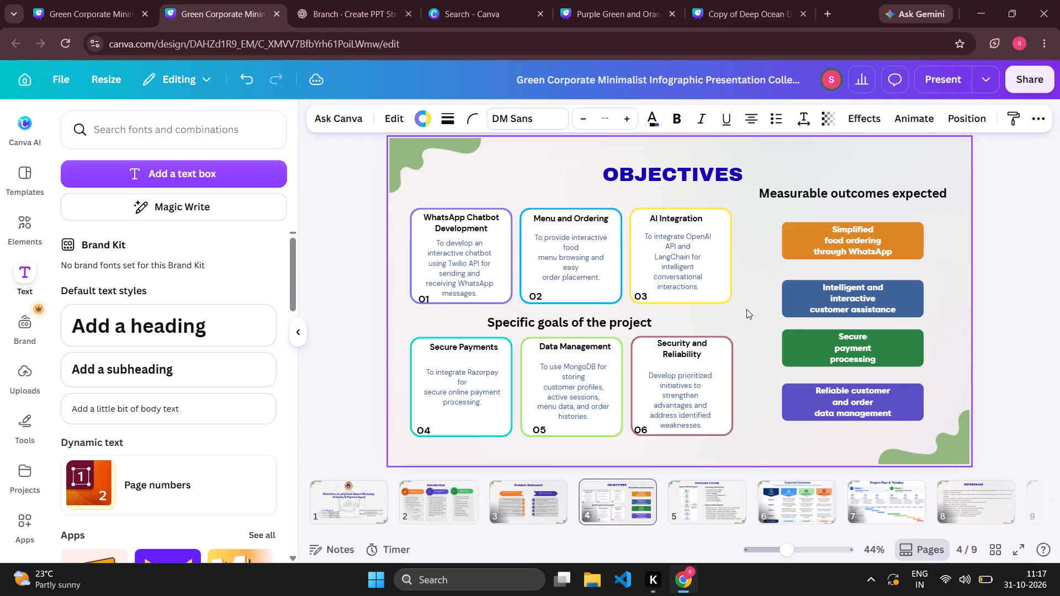
{"action": "key", "text": "Up"}
{"action": "key", "text": "Up"}
{"action": "key", "text": "Up"}
{"action": "key", "text": "Up"}
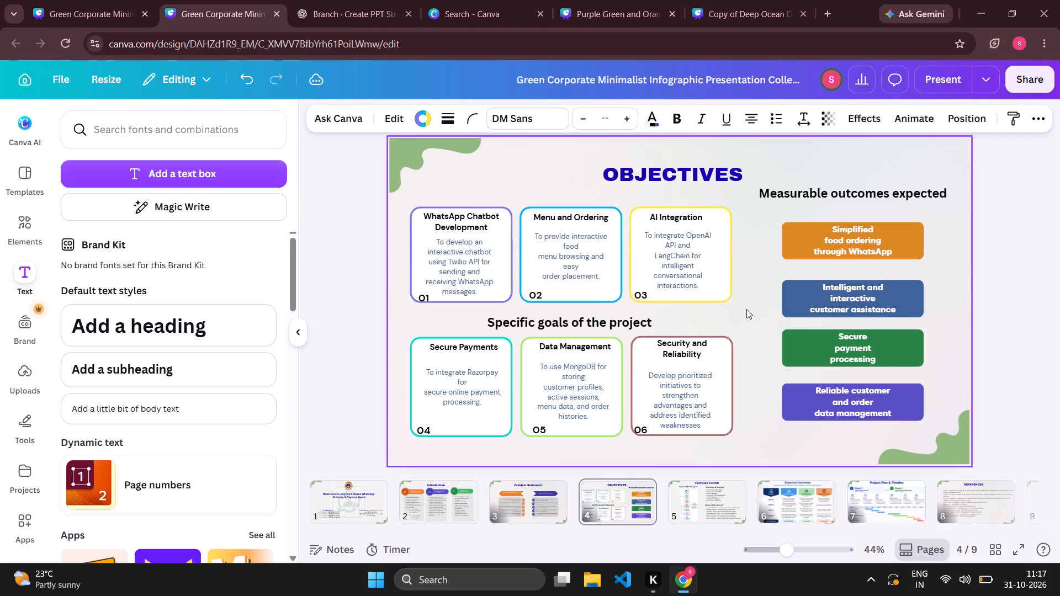
{"action": "left_click", "coordinate": [710, 315]}
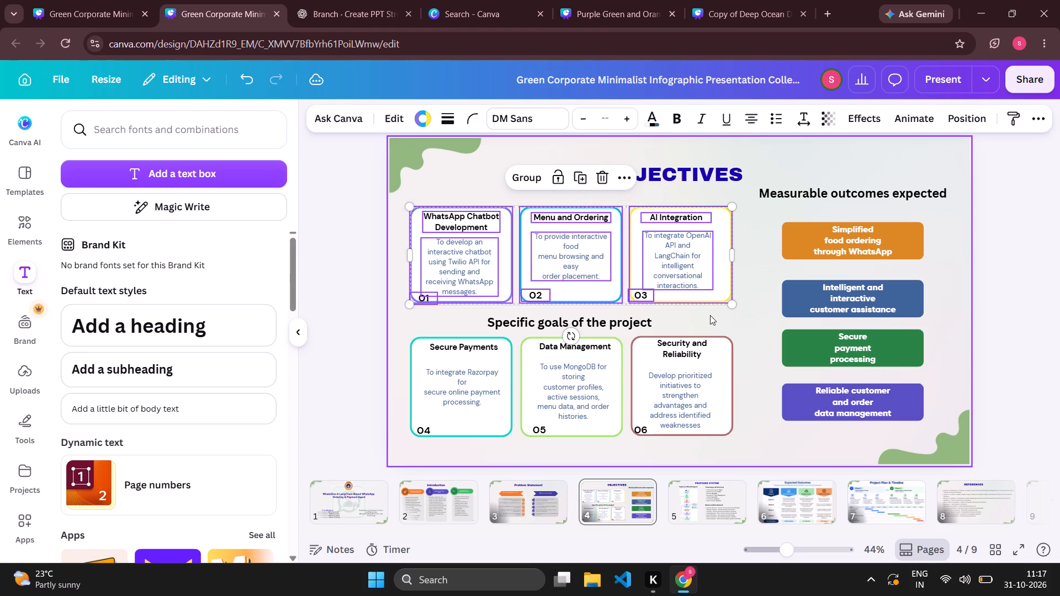
Nudge the "Specific goals of the project" subheading slightly up to centre it between the two rows of goal cards.
{"action": "left_click", "coordinate": [659, 323]}
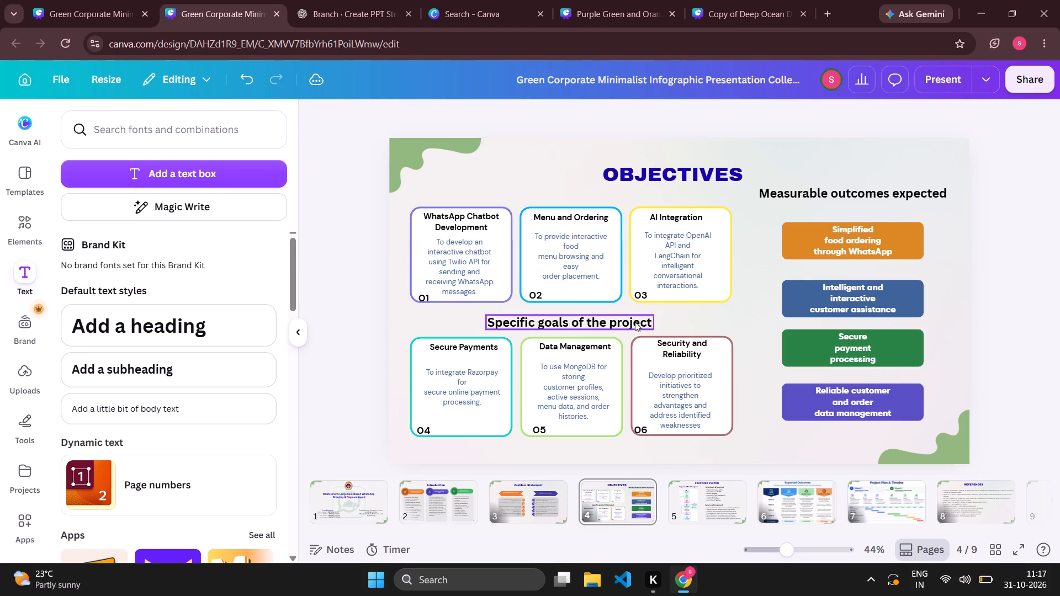
{"action": "left_click", "coordinate": [635, 322]}
{"action": "key", "text": "Up"}
{"action": "key", "text": "Up"}
{"action": "key", "text": "Up"}
{"action": "key", "text": "Up"}
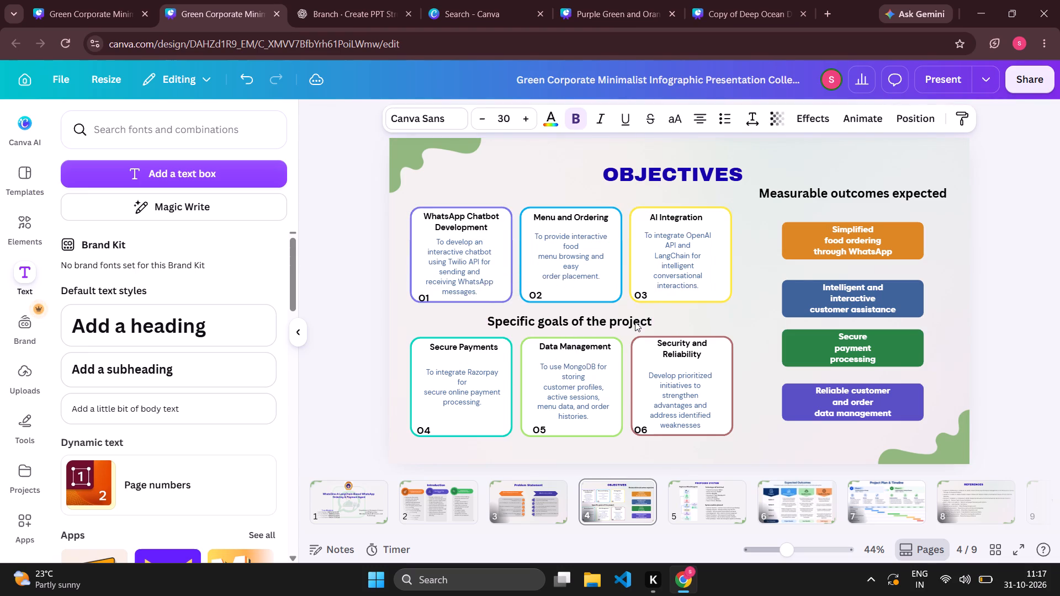
{"action": "key", "text": "Up"}
{"action": "key", "text": "Up"}
{"action": "key", "text": "Up"}
{"action": "key", "text": "Up"}
{"action": "key", "text": "Up"}
{"action": "key", "text": "Up"}
{"action": "key", "text": "Up"}
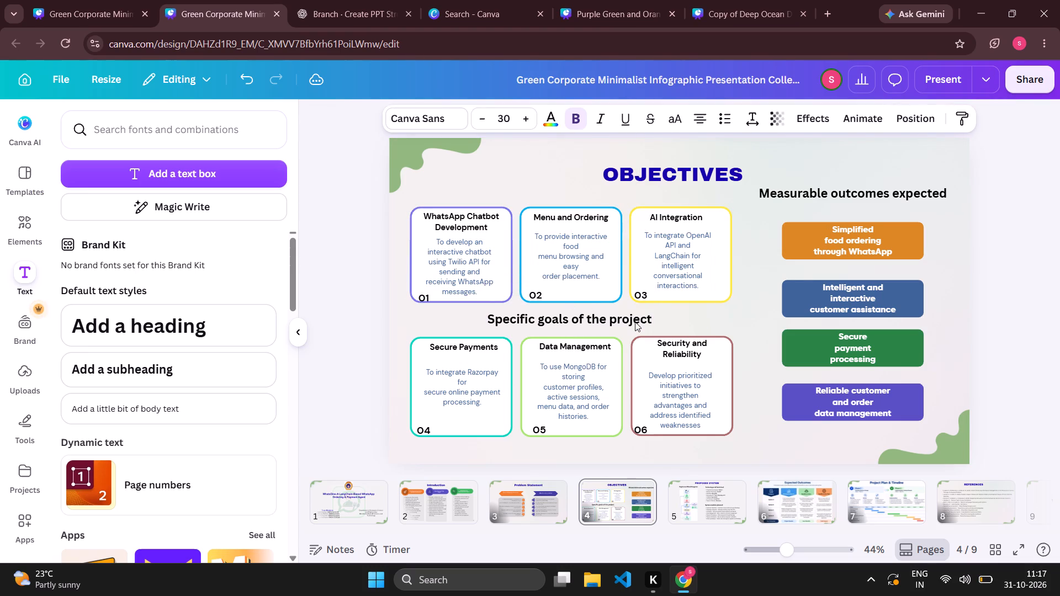
{"action": "key", "text": "Up"}
{"action": "key", "text": "Up"}
{"action": "key", "text": "Up"}
{"action": "key", "text": "Up"}
{"action": "key", "text": "Up"}
{"action": "key", "text": "Down"}
{"action": "key", "text": "Down"}
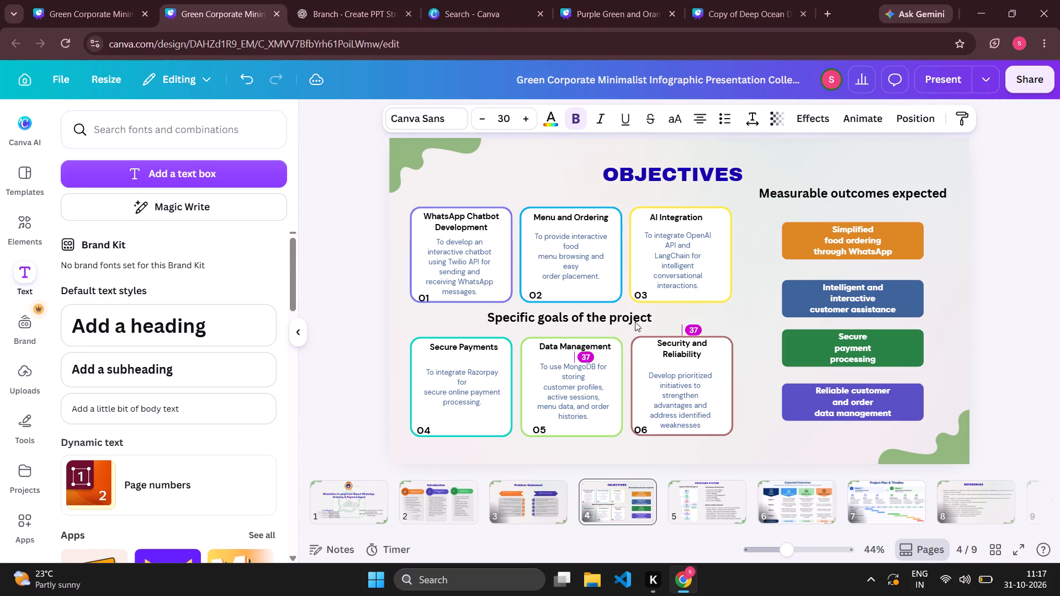
{"action": "key", "text": "Down"}
{"action": "key", "text": "Down"}
{"action": "key", "text": "Down"}
{"action": "key", "text": "Down"}
{"action": "key", "text": "Down"}
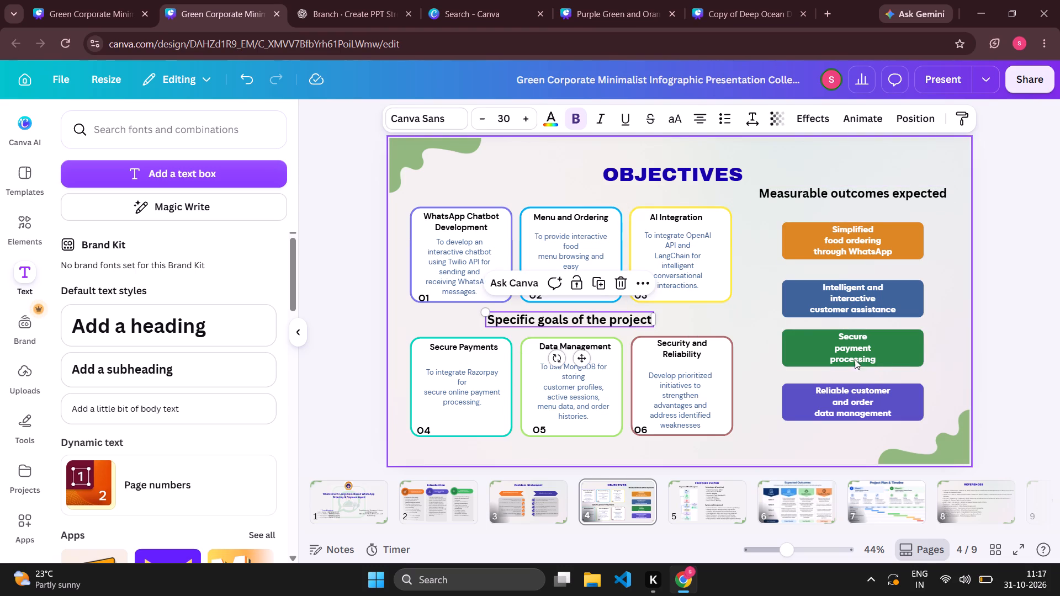
Delete the word "Measurable" from the "Measurable outcomes expected" subheading.
{"action": "left_click", "coordinate": [822, 190]}
{"action": "left_click", "coordinate": [825, 191]}
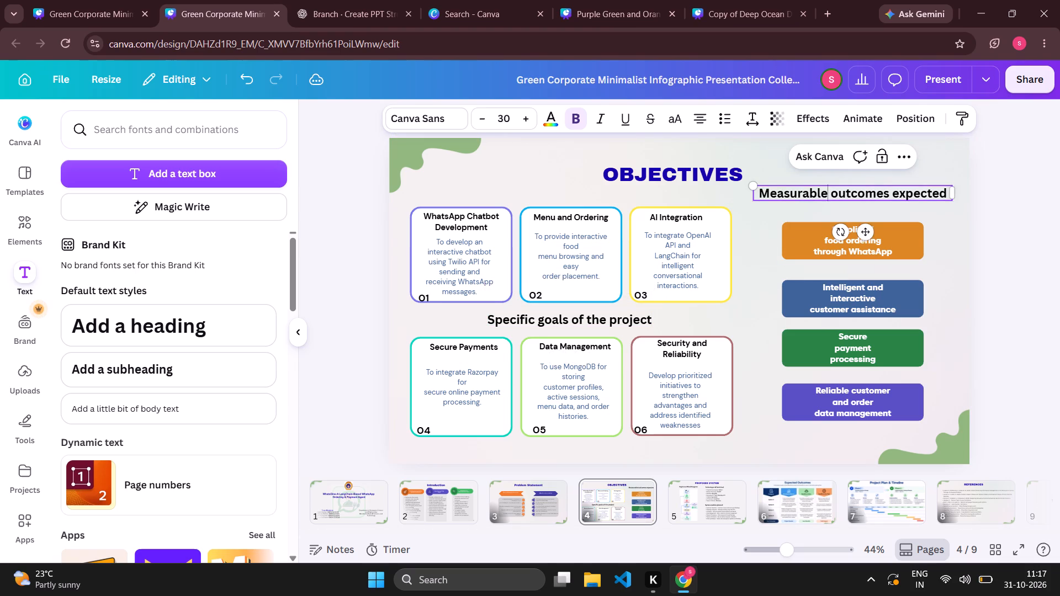
{"action": "left_click", "coordinate": [831, 191]}
{"action": "key", "text": "BackSpace"}
{"action": "key", "text": "BackSpace"}
{"action": "key", "text": "BackSpace"}
{"action": "key", "text": "BackSpace"}
{"action": "key", "text": "BackSpace"}
{"action": "key", "text": "BackSpace"}
{"action": "key", "text": "BackSpace"}
{"action": "key", "text": "BackSpace"}
{"action": "key", "text": "BackSpace"}
{"action": "key", "text": "BackSpace"}
{"action": "key", "text": "BackSpace"}
{"action": "key", "text": "BackSpace"}
{"action": "key", "text": "BackSpace"}
{"action": "key", "text": "BackSpace"}
{"action": "key", "text": "BackSpace"}
{"action": "key", "text": "BackSpace"}
{"action": "key", "text": "BackSpace"}
{"action": "key", "text": "BackSpace"}
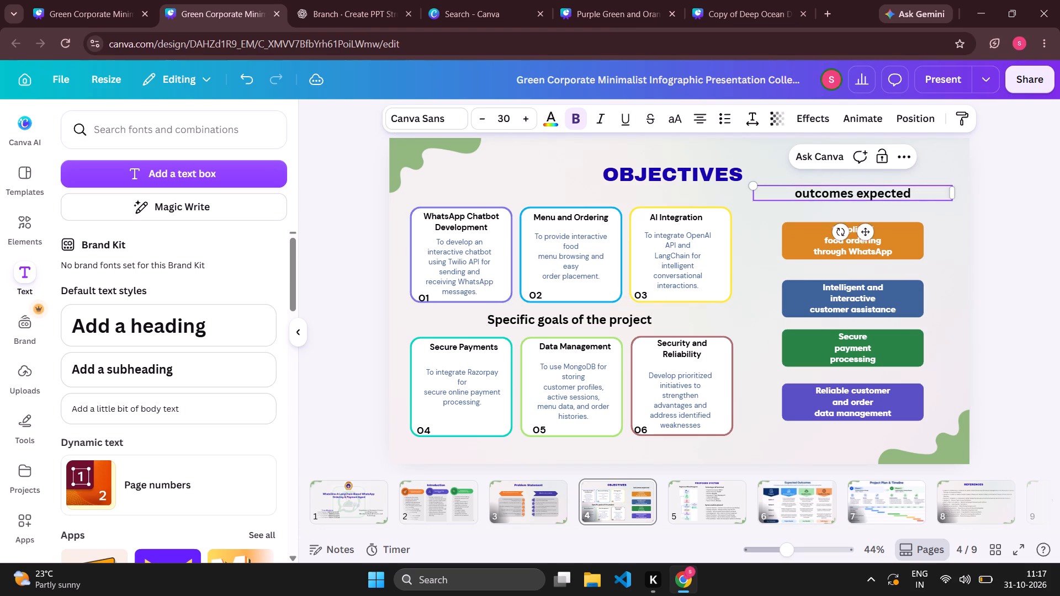
Delete the word "expected" from the "outcomes expected" subheading.
{"action": "left_click", "coordinate": [919, 200]}
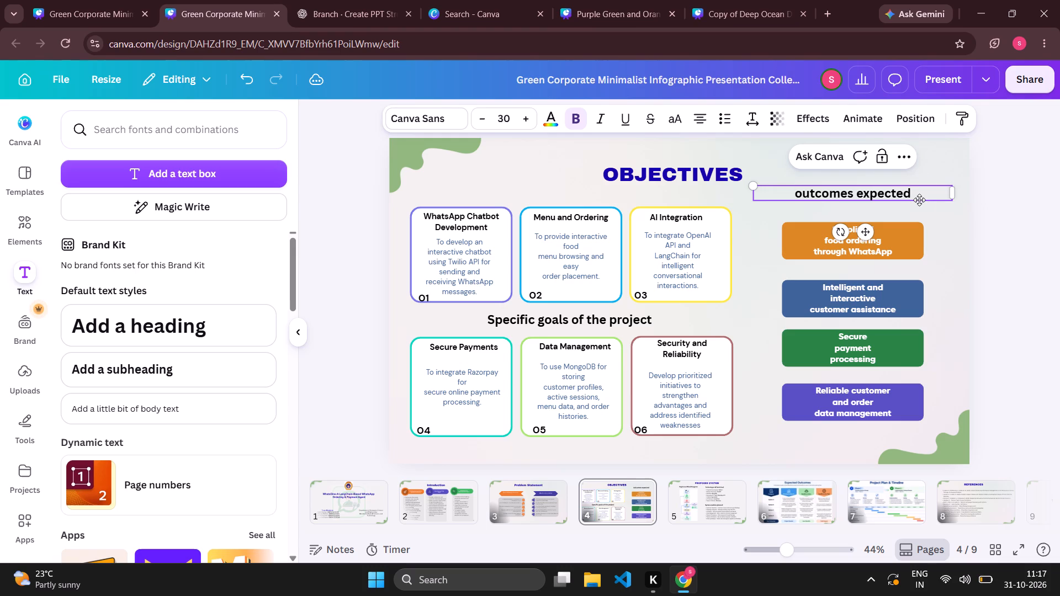
{"action": "left_click", "coordinate": [919, 199]}
{"action": "key", "text": "BackSpace"}
{"action": "key", "text": "BackSpace"}
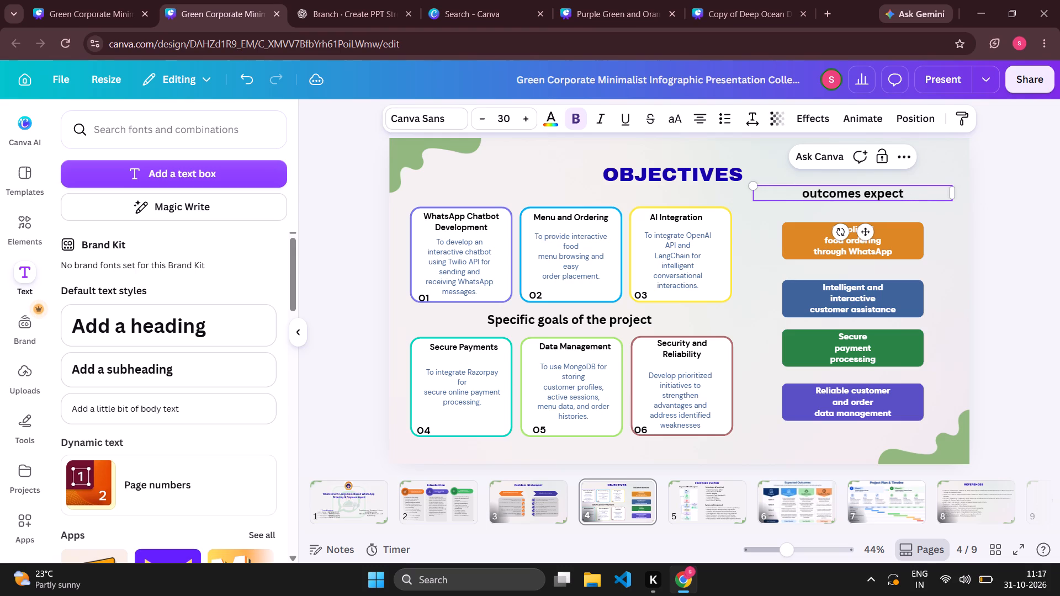
{"action": "key", "text": "BackSpace"}
{"action": "key", "text": "BackSpace"}
{"action": "key", "text": "BackSpace"}
{"action": "key", "text": "BackSpace"}
{"action": "key", "text": "BackSpace"}
{"action": "key", "text": "BackSpace"}
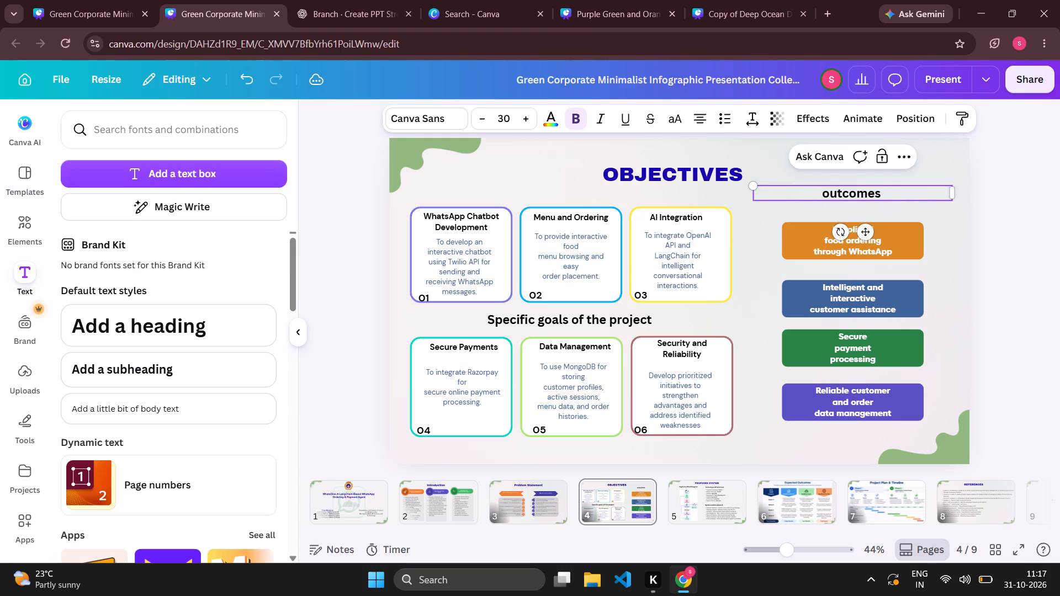
Delete the lowercase first letter of the "outcomes" subheading.
{"action": "left_click", "coordinate": [826, 196]}
{"action": "key", "text": "BackSpace"}
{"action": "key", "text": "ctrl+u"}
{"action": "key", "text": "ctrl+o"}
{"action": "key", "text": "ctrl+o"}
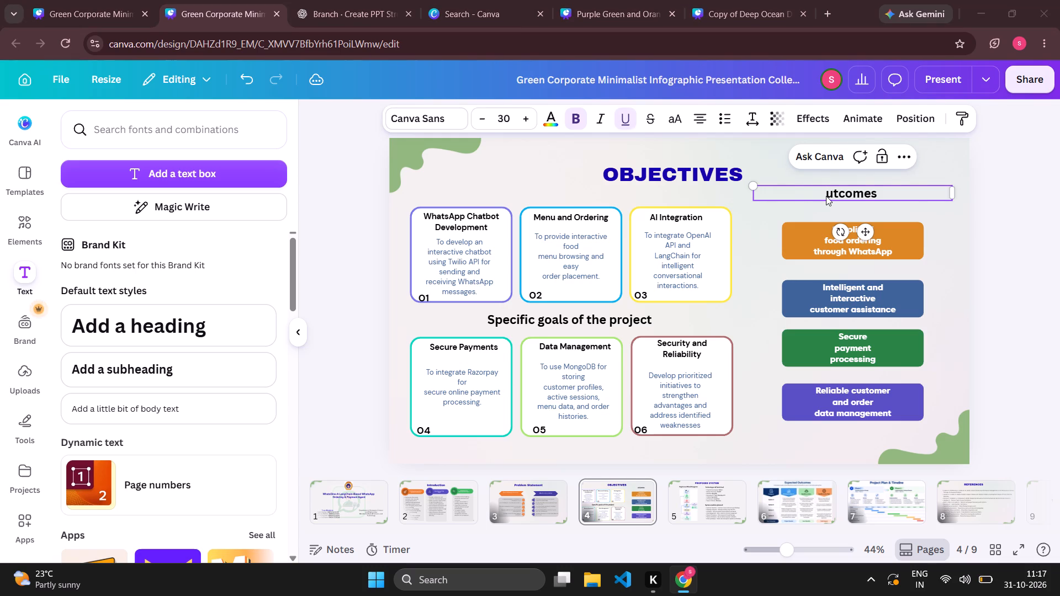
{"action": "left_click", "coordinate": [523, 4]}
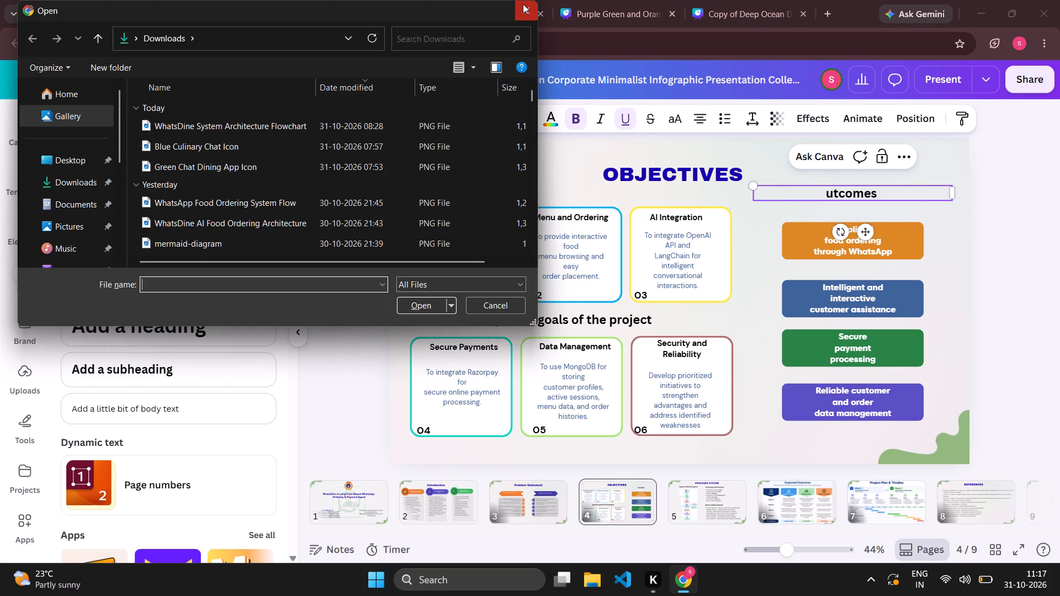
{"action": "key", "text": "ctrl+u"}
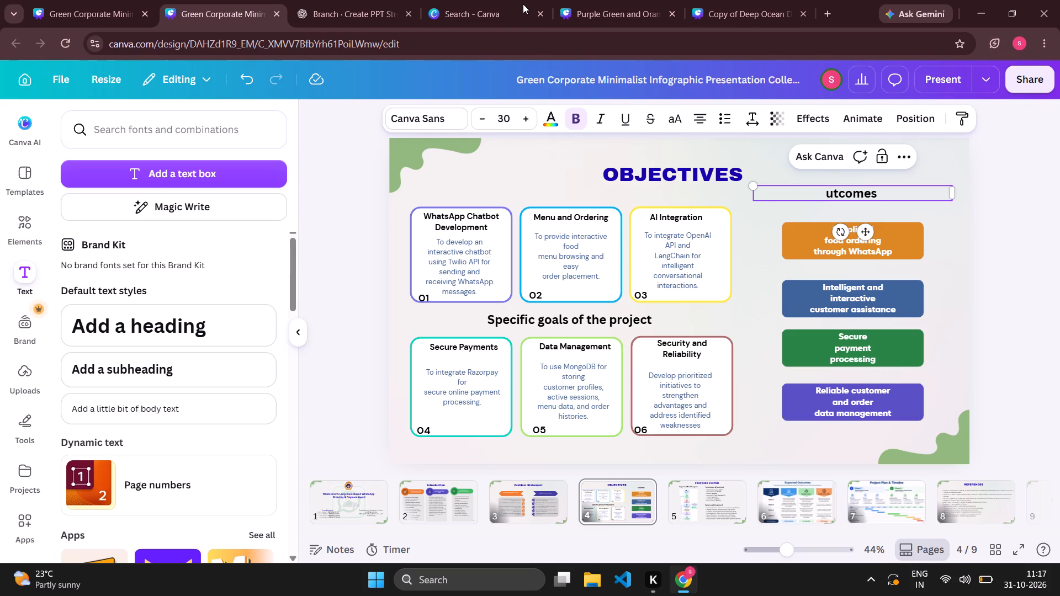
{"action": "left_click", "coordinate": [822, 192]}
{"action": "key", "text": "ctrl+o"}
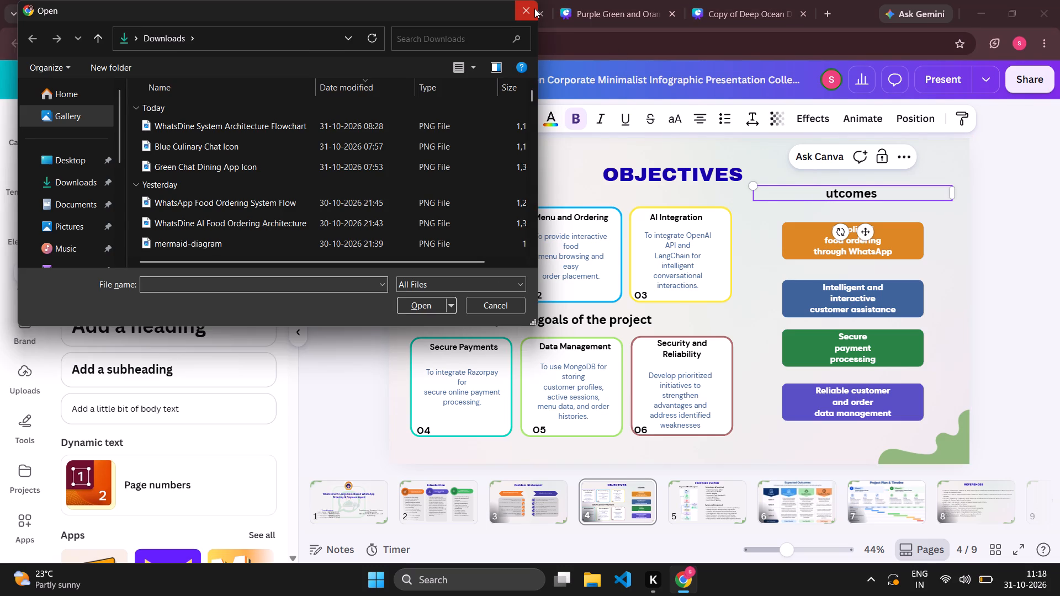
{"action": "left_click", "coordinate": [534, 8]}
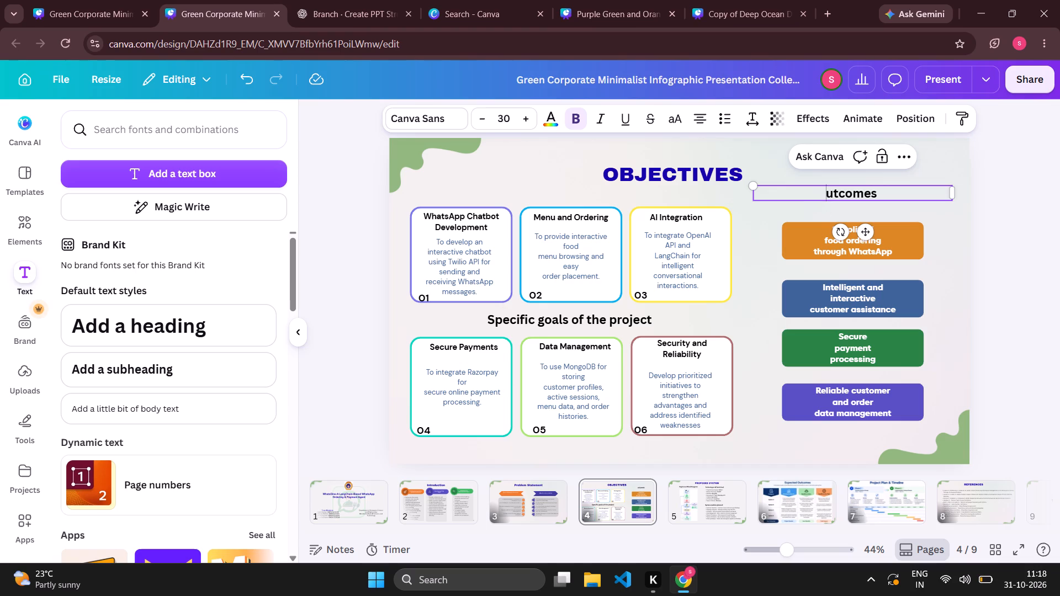
Add a capital O at the start of the subheading so it reads "Outcomes".
{"action": "left_click", "coordinate": [824, 199]}
{"action": "key", "text": "o"}
{"action": "left_click", "coordinate": [944, 259]}
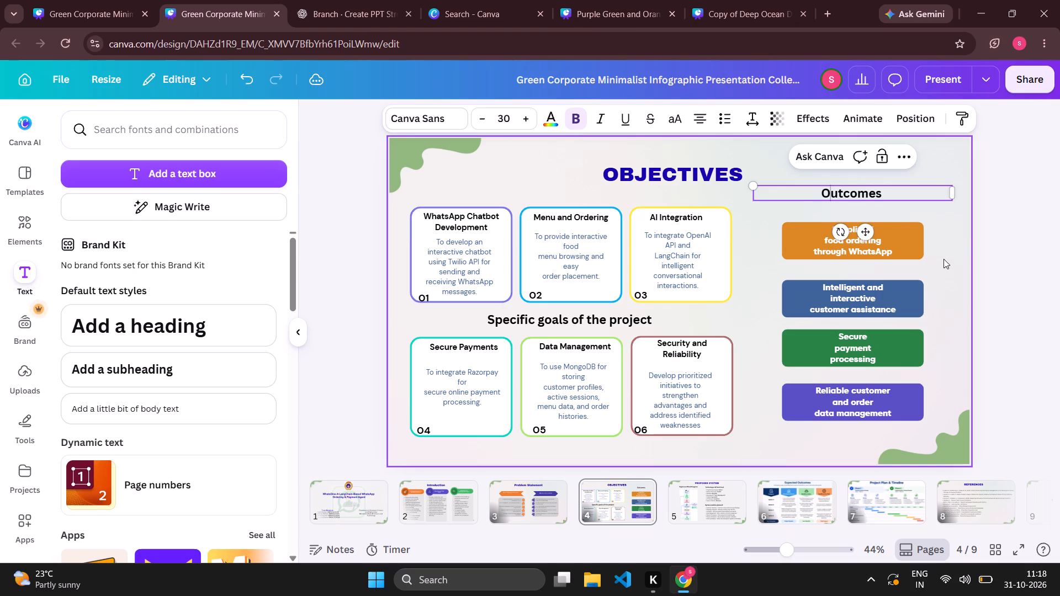
Move the "Outcomes" subheading down, closer to the orange outcome bar.
{"action": "left_click_drag", "start_coordinate": [855, 196], "coordinate": [857, 204]}
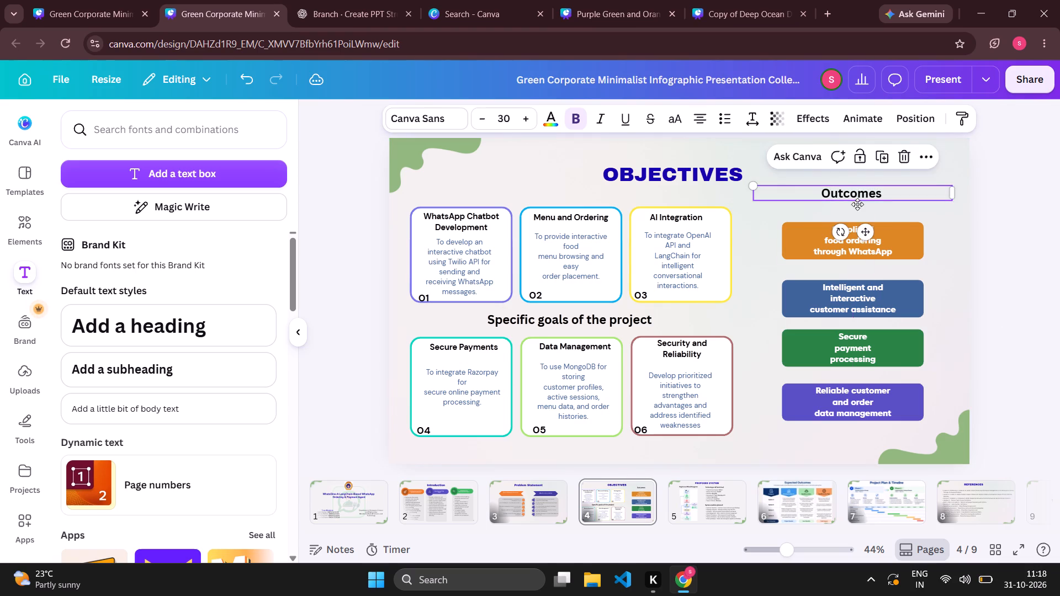
{"action": "left_click_drag", "start_coordinate": [857, 204], "coordinate": [863, 210]}
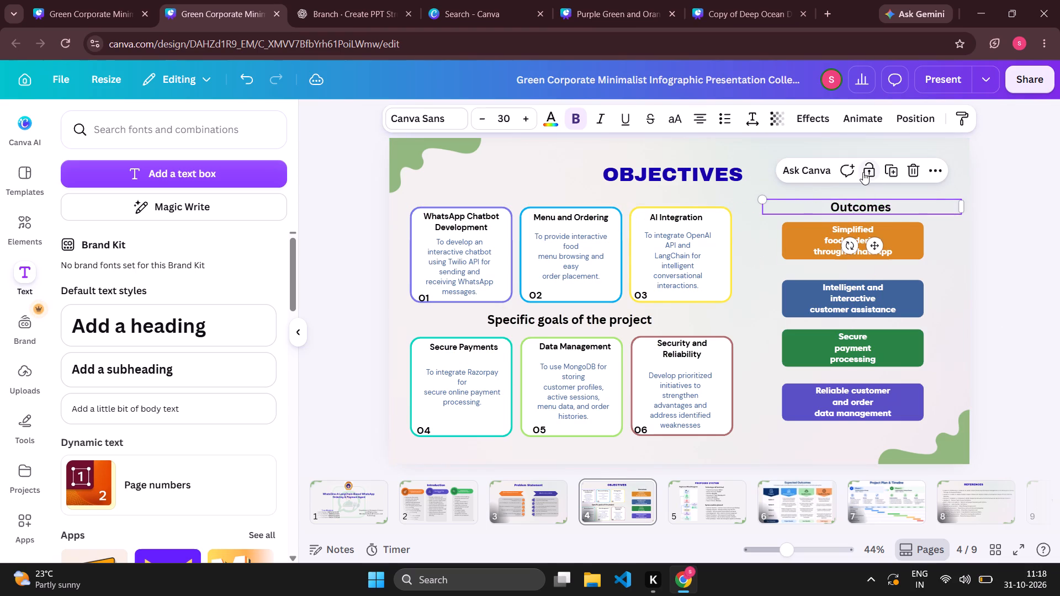
{"action": "left_click", "coordinate": [849, 148]}
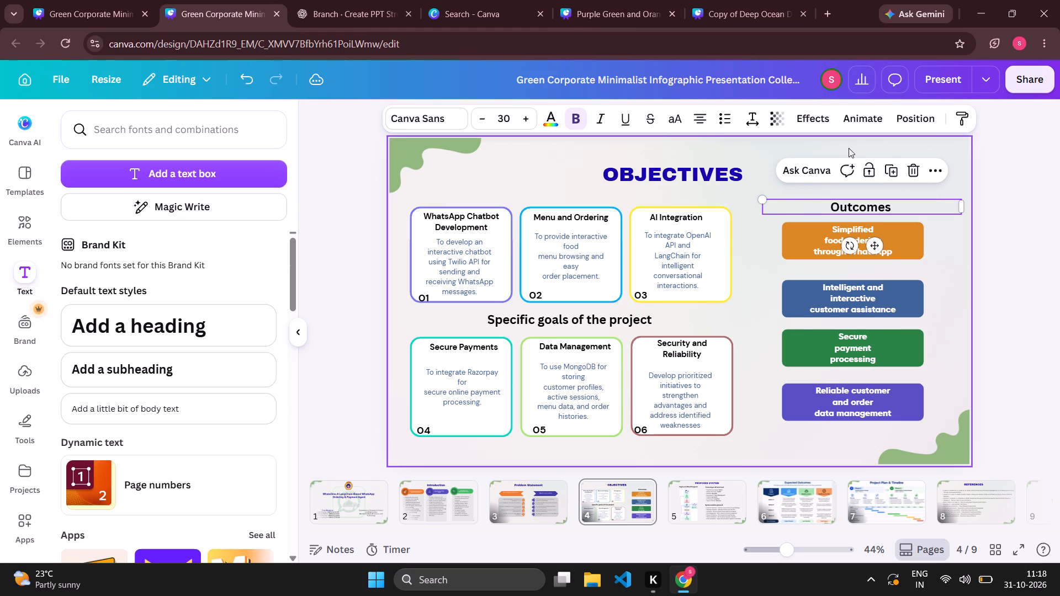
Lower the orange "Simplified food ordering through WhatsApp" bar slightly, keeping it aligned with the other outcome bars.
{"action": "left_click_drag", "start_coordinate": [846, 246], "coordinate": [851, 259]}
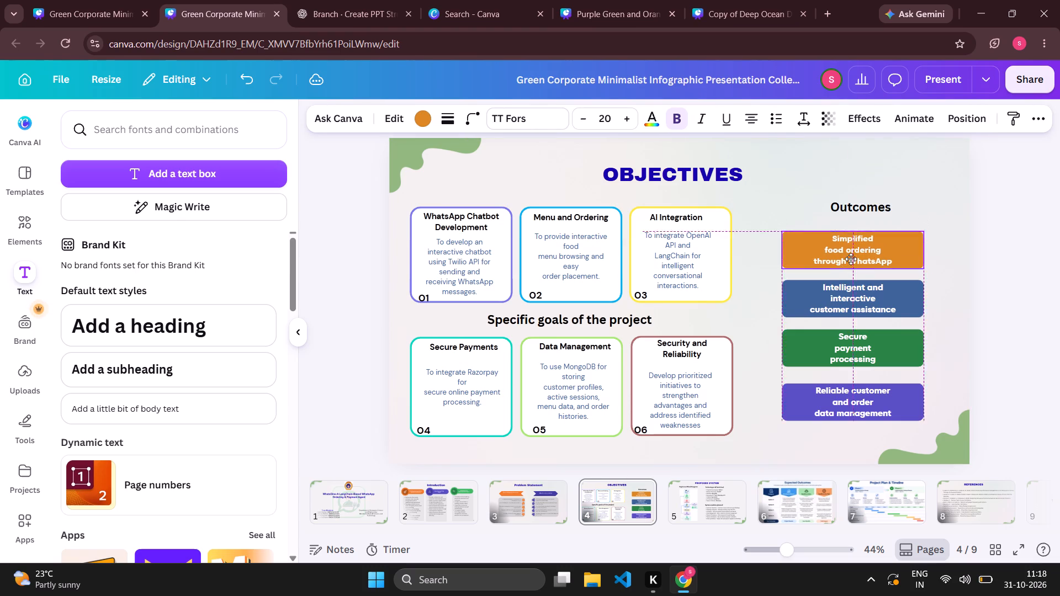
{"action": "left_click_drag", "start_coordinate": [851, 259], "coordinate": [847, 251]}
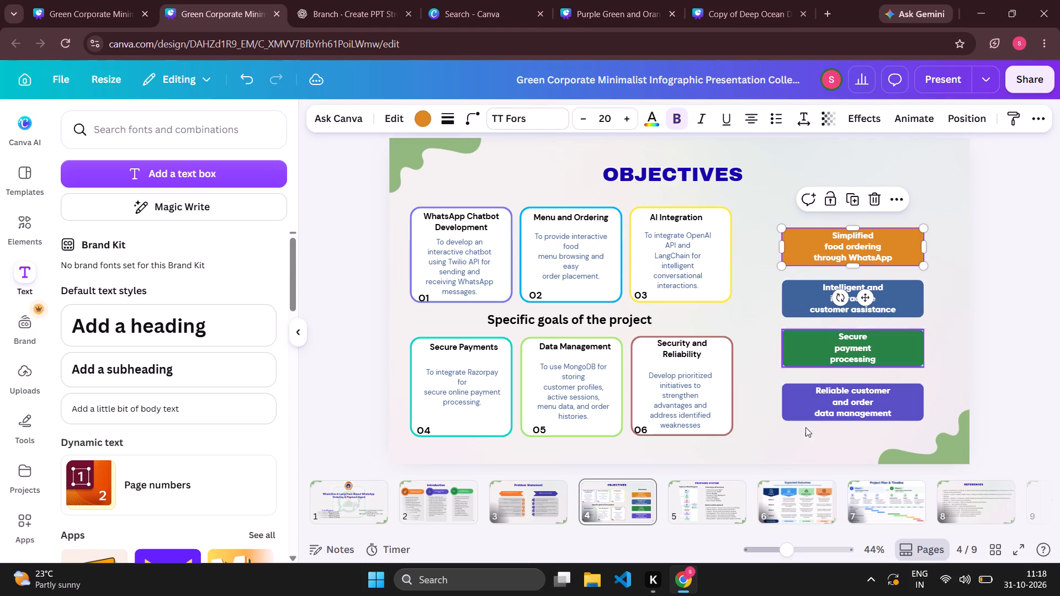
{"action": "left_click", "coordinate": [759, 175]}
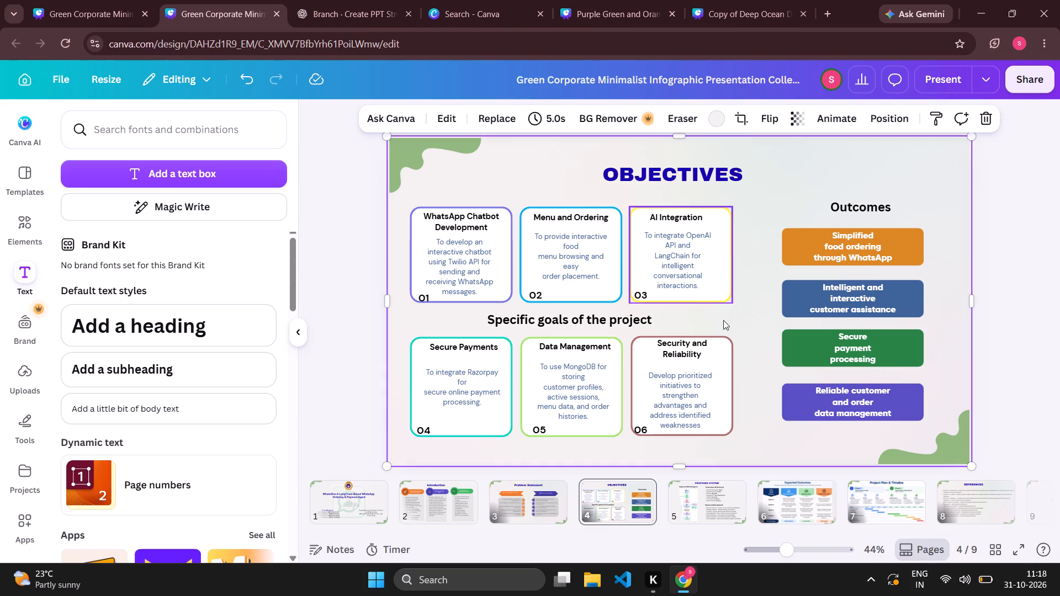
Lower the "Security and Reliability", "Data Management" and "Secure Payments" titles slightly inside their cards, aligning them with each other.
{"action": "left_click", "coordinate": [695, 355]}
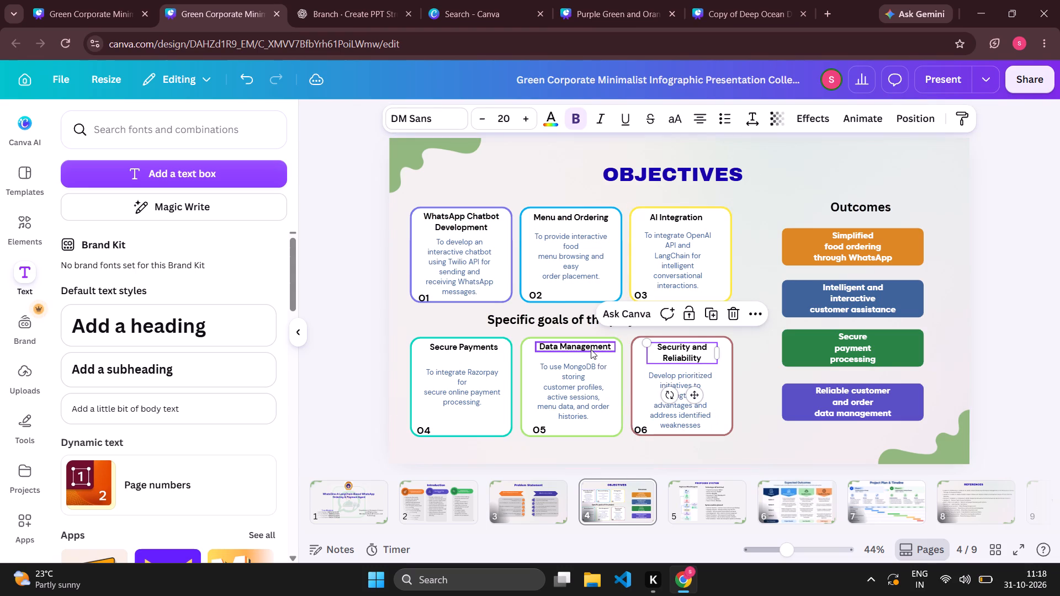
{"action": "left_click_drag", "start_coordinate": [591, 349], "coordinate": [591, 354]}
{"action": "left_click_drag", "start_coordinate": [485, 344], "coordinate": [485, 349]}
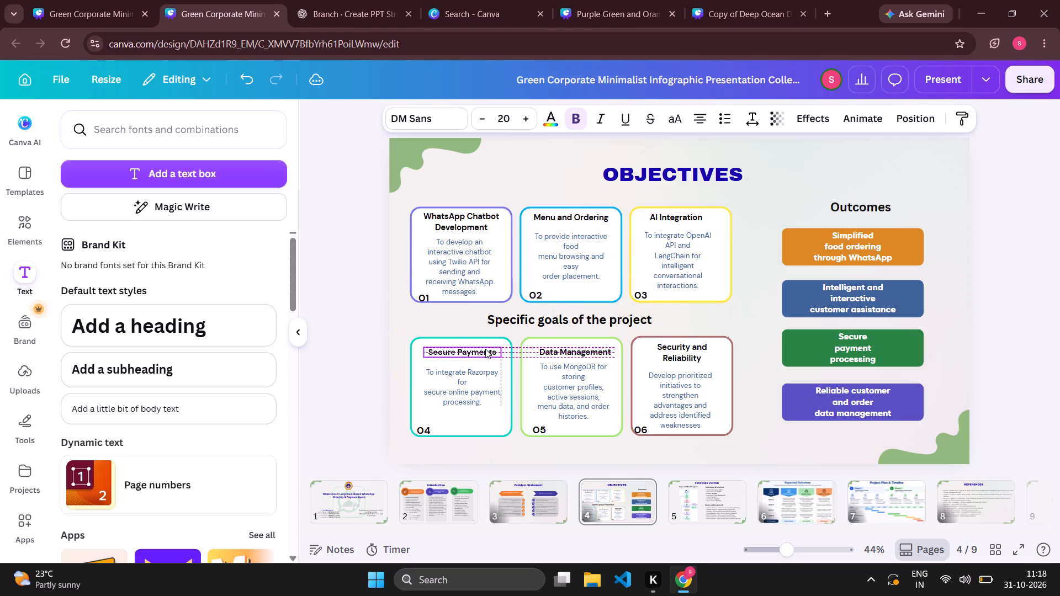
Lower the "AI Integration" and "Menu and Ordering" titles slightly inside their cards, aligning them with each other.
{"action": "left_click", "coordinate": [679, 211]}
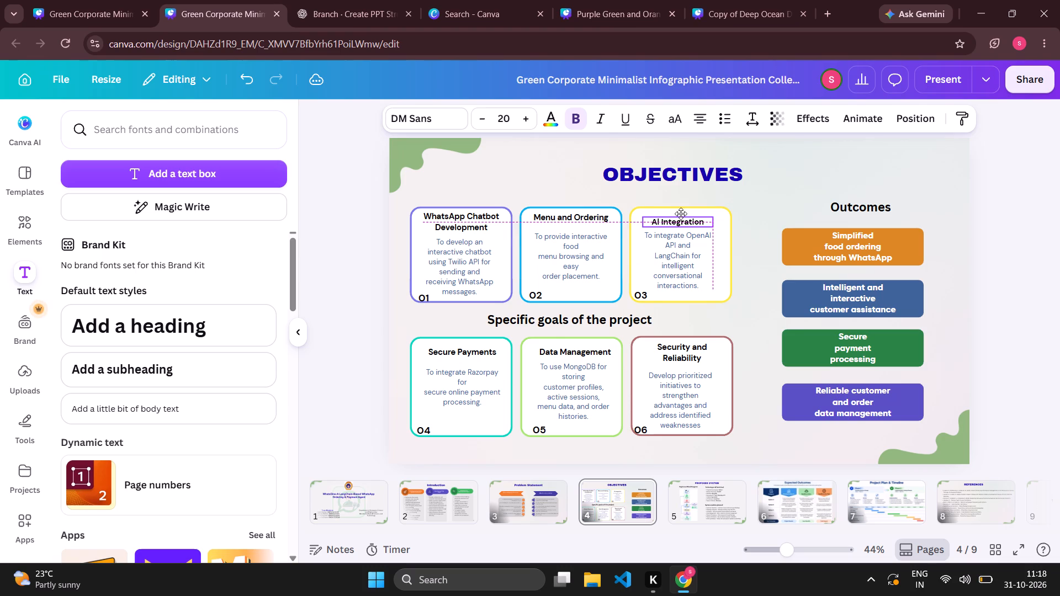
{"action": "left_click", "coordinate": [559, 218]}
{"action": "left_click", "coordinate": [559, 218]}
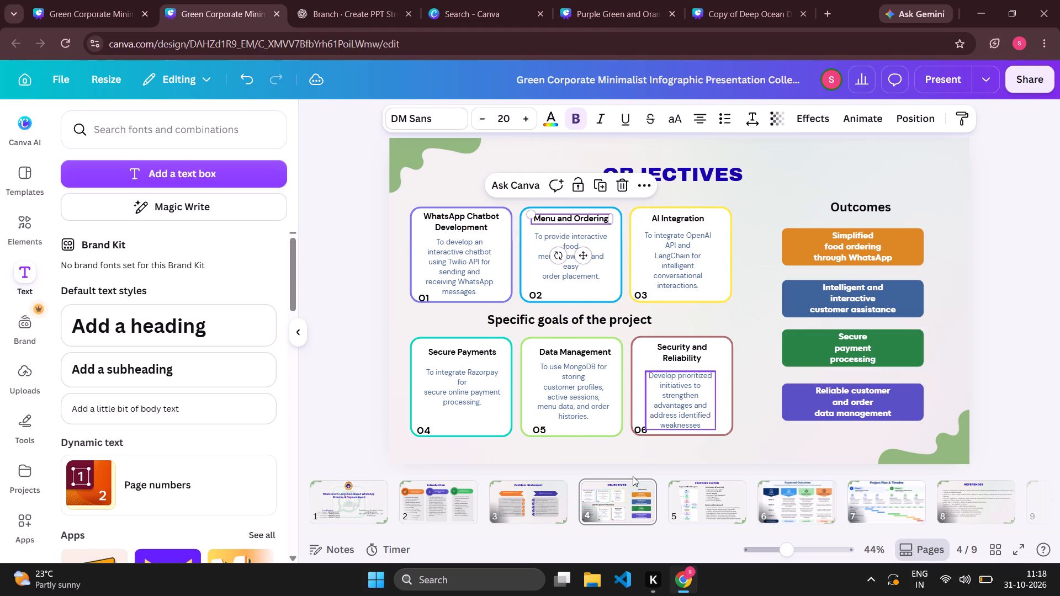
{"action": "left_click", "coordinate": [744, 331]}
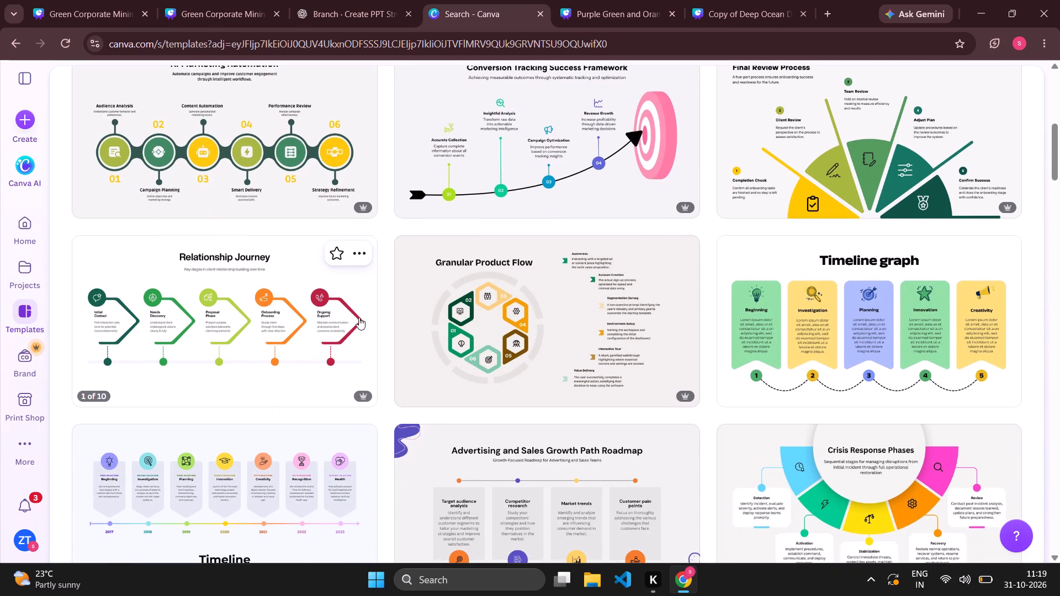
{"action": "scroll", "coordinate": [359, 317], "scroll_direction": "down", "scroll_amount": 9}
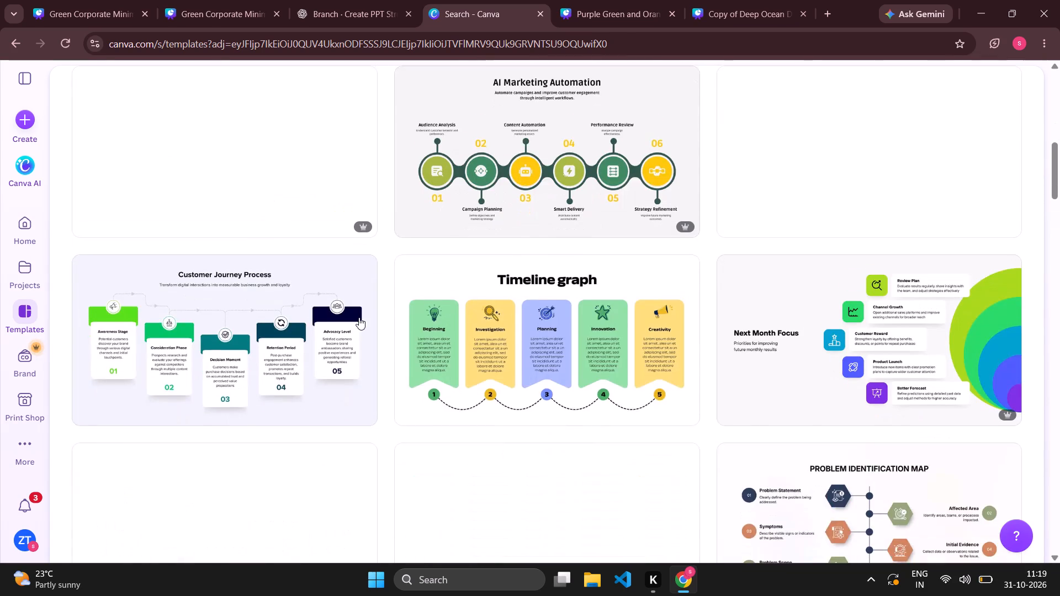
{"action": "scroll", "coordinate": [359, 317], "scroll_direction": "down", "scroll_amount": 10}
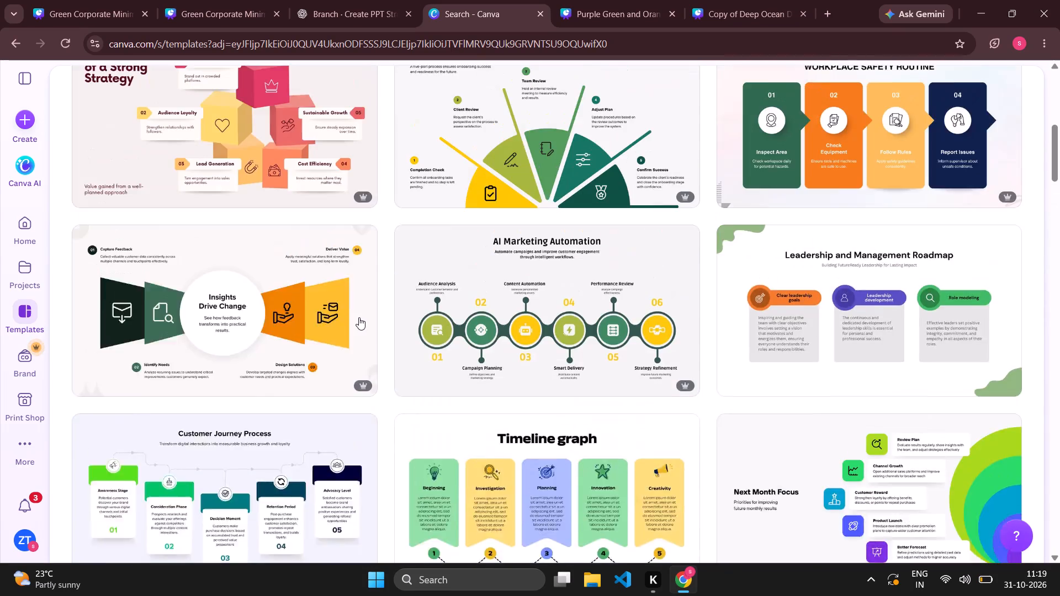
{"action": "scroll", "coordinate": [359, 317], "scroll_direction": "down", "scroll_amount": 2}
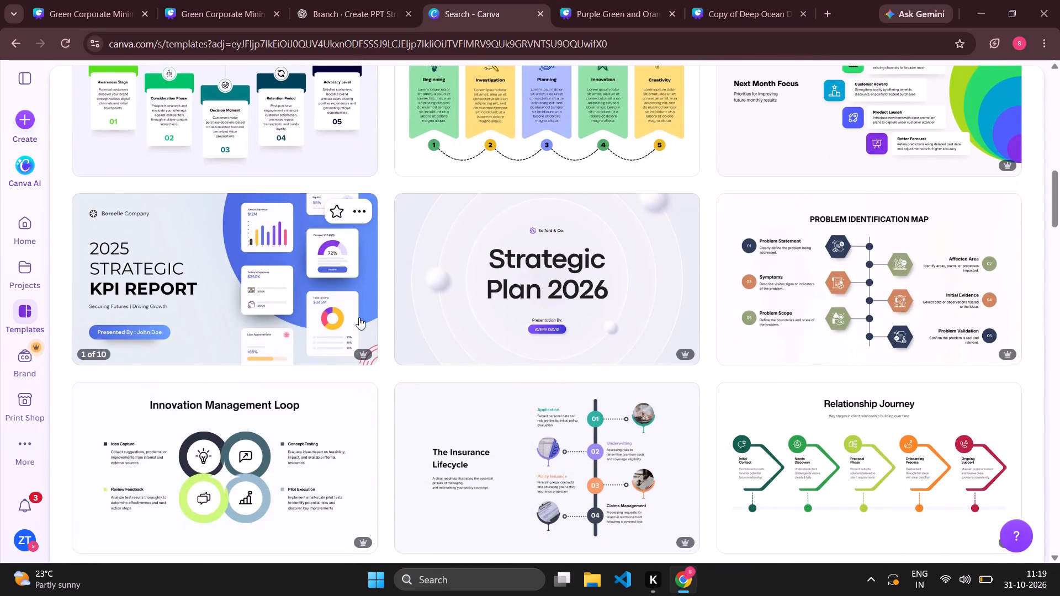
{"action": "scroll", "coordinate": [359, 317], "scroll_direction": "down", "scroll_amount": 1}
Examine the Relationship Journey template's slides, including the conflict resolution and "Reactive vs Proactive Approach" layouts, and close its preview.
{"action": "left_click", "coordinate": [795, 333]}
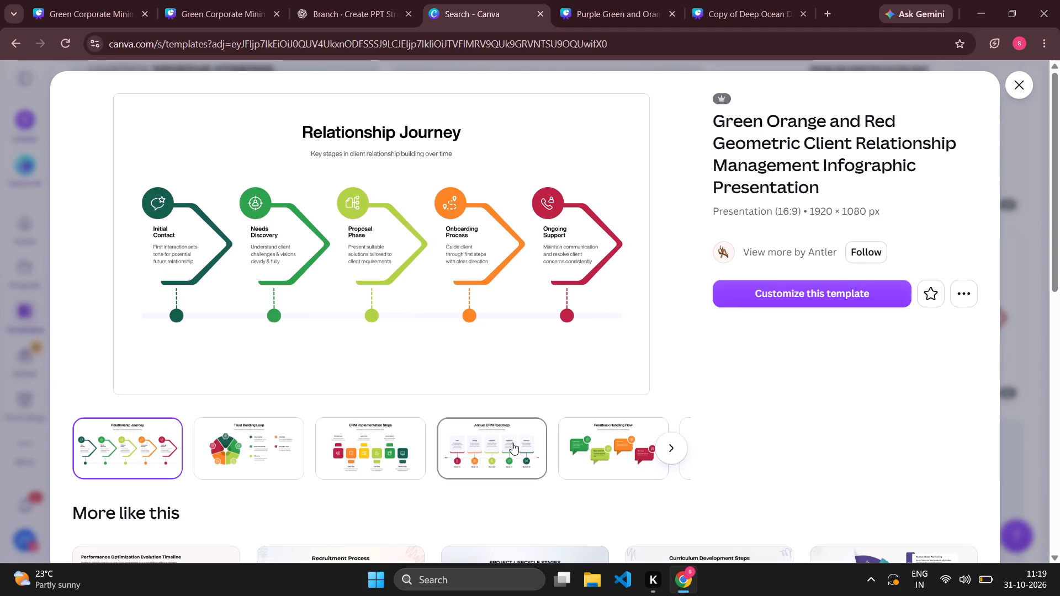
{"action": "scroll", "coordinate": [512, 443], "scroll_direction": "left", "scroll_amount": 7}
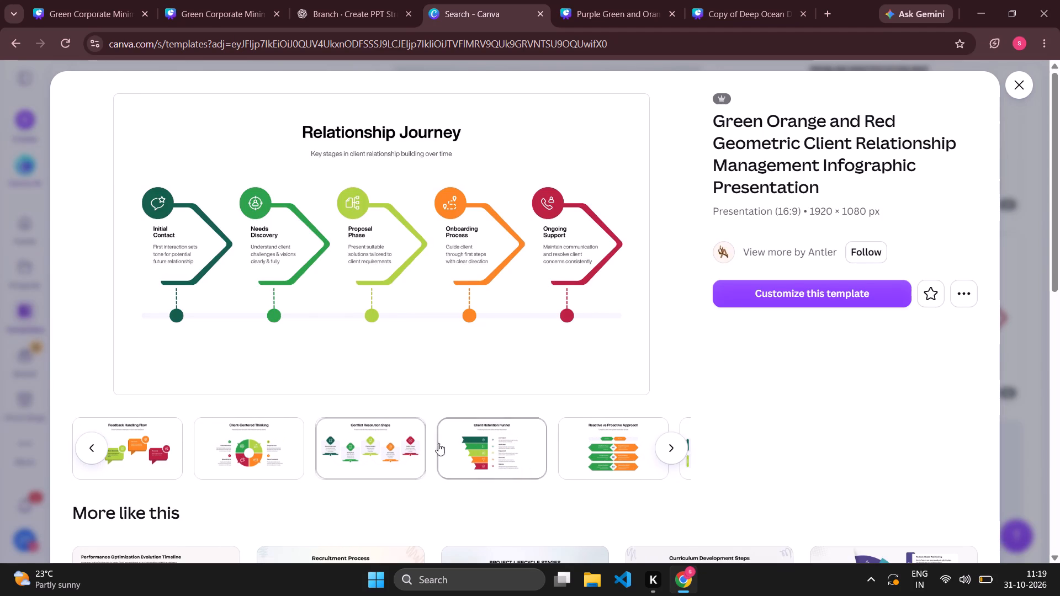
{"action": "left_click", "coordinate": [402, 436]}
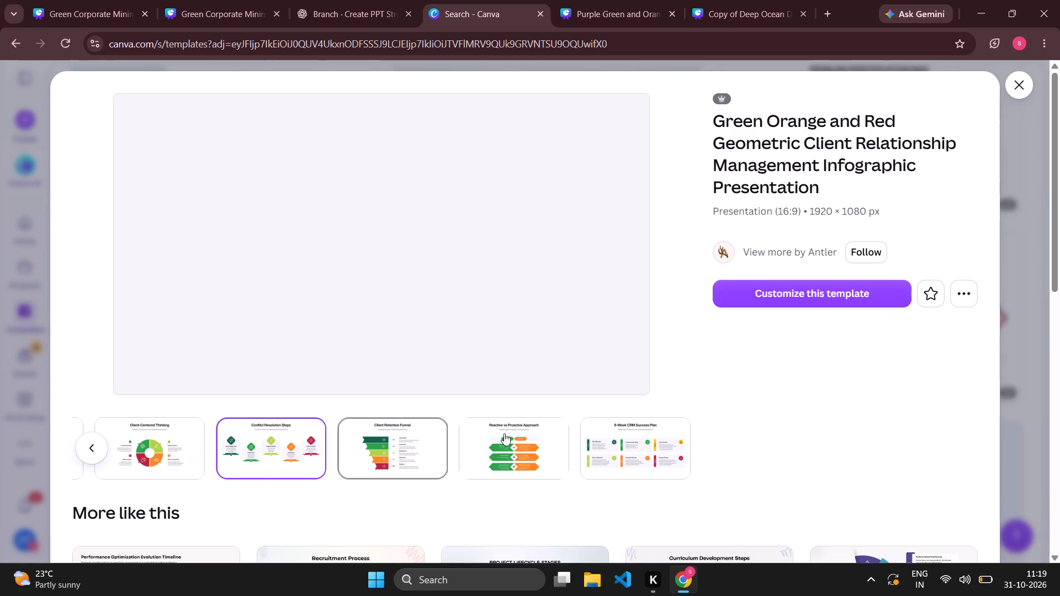
{"action": "left_click", "coordinate": [533, 443]}
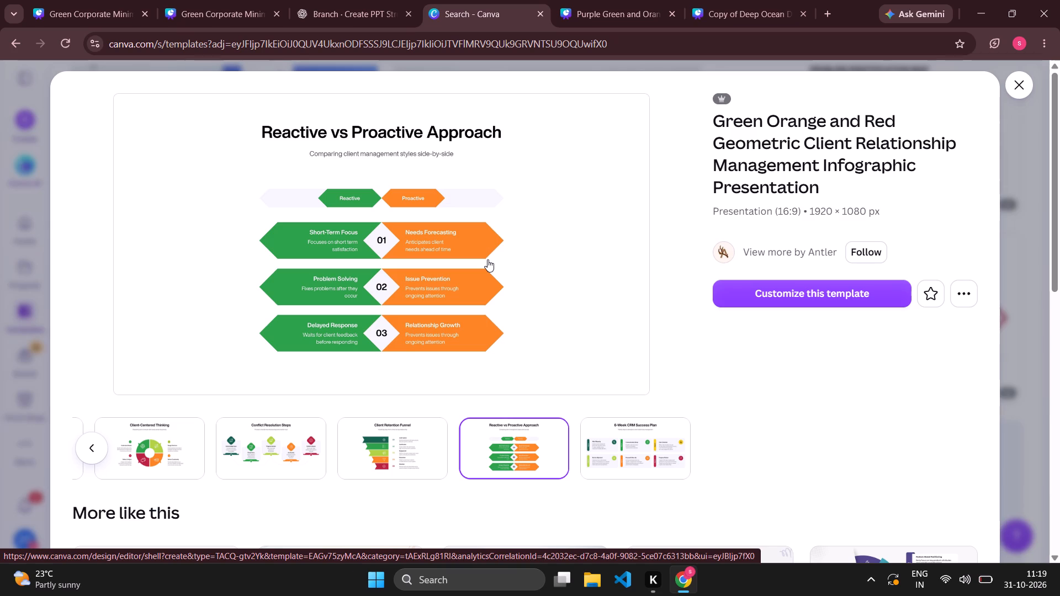
{"action": "left_click", "coordinate": [1008, 91]}
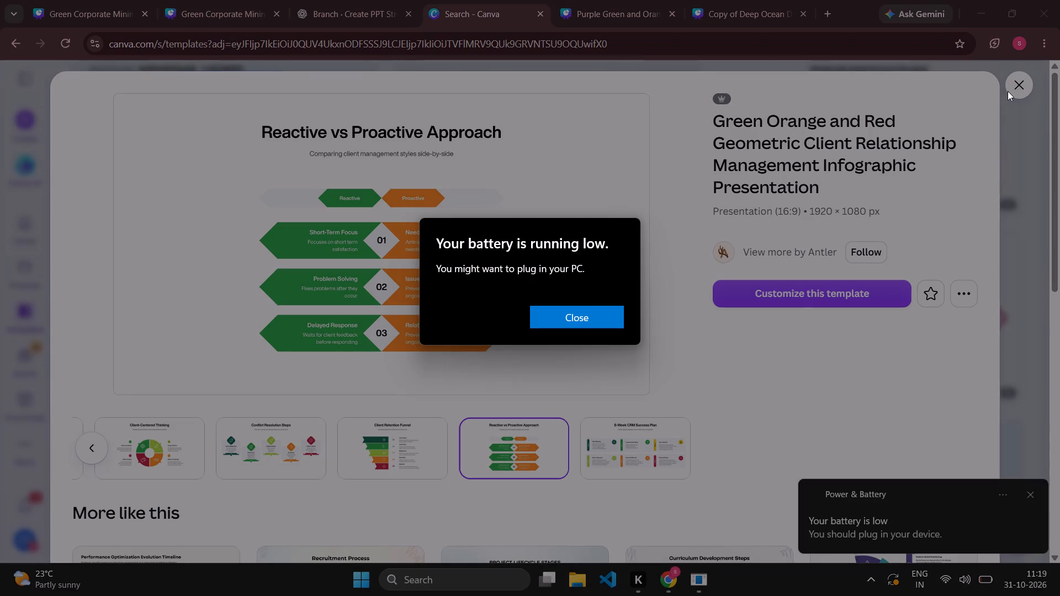
{"action": "left_click", "coordinate": [595, 315]}
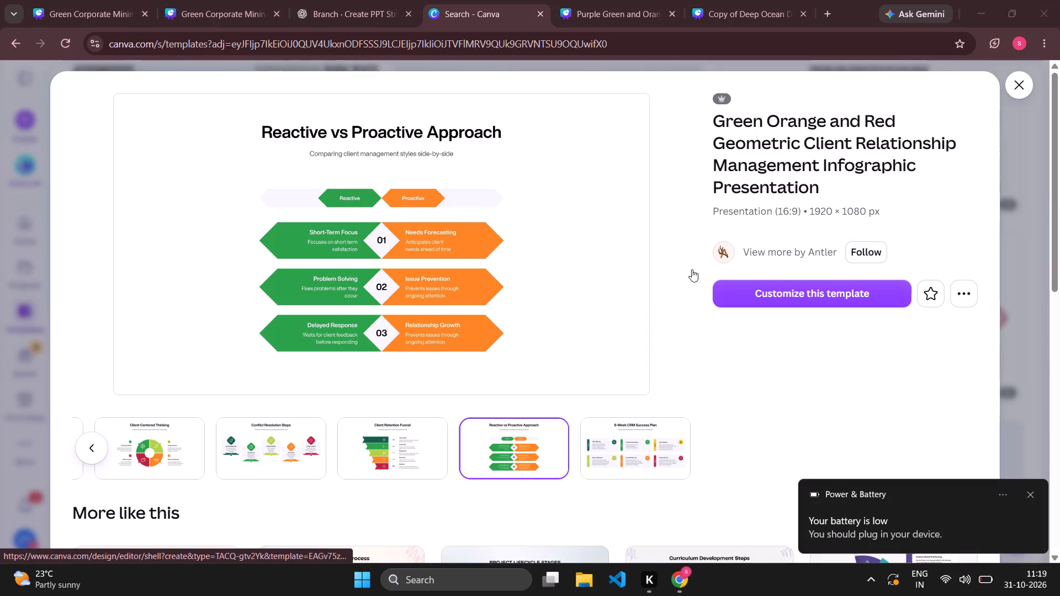
{"action": "left_click", "coordinate": [1030, 77]}
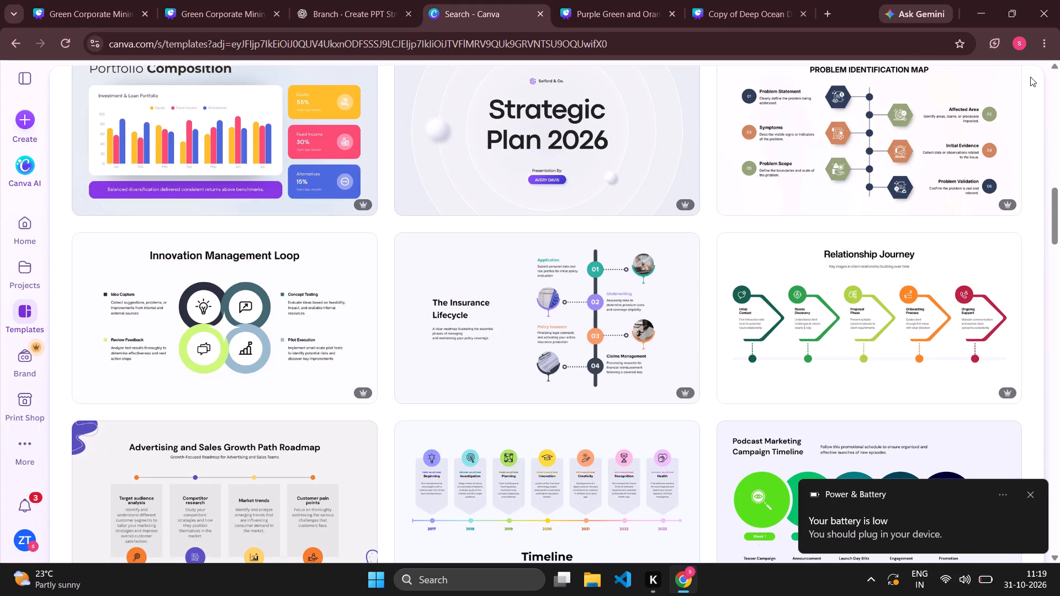
Return to the presentation with the Objectives slide and download all its pages as a PDF using the Digital preset.
{"action": "left_click", "coordinate": [218, 11]}
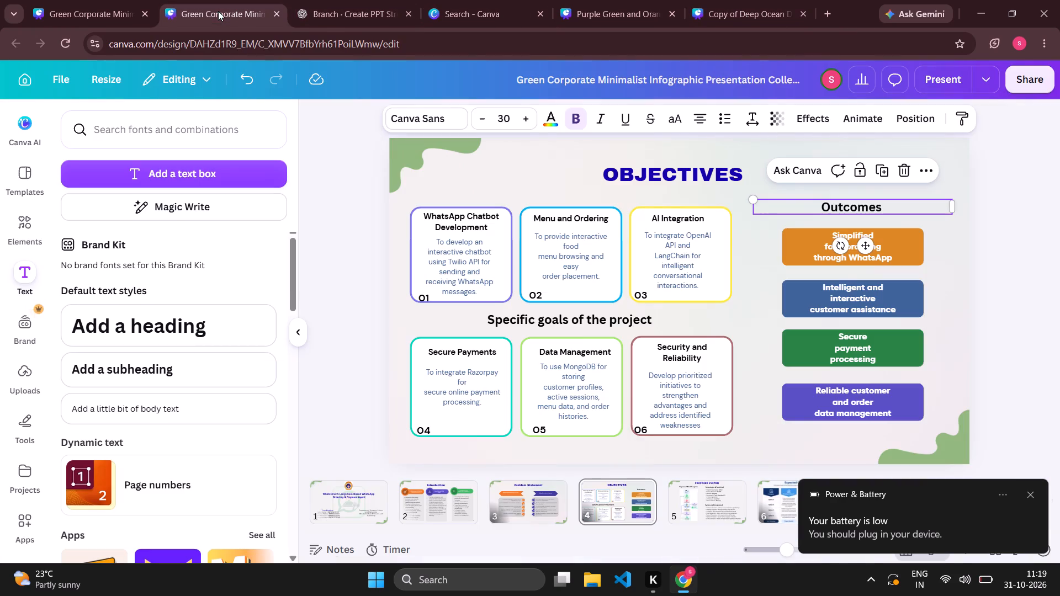
{"action": "left_click", "coordinate": [1011, 82]}
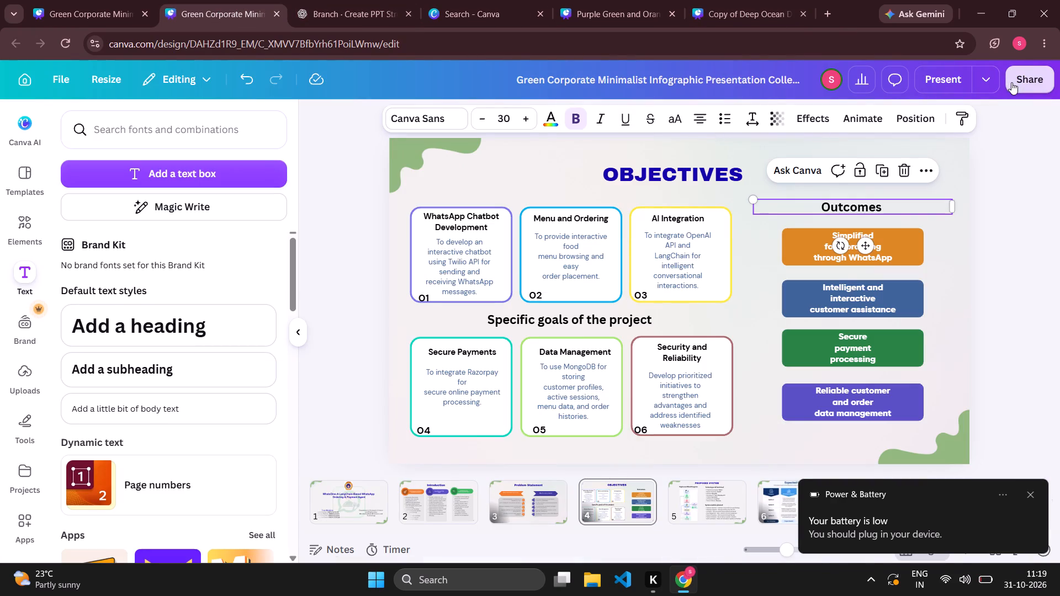
{"action": "scroll", "coordinate": [888, 295], "scroll_direction": "down", "scroll_amount": 1}
{"action": "left_click", "coordinate": [808, 381]}
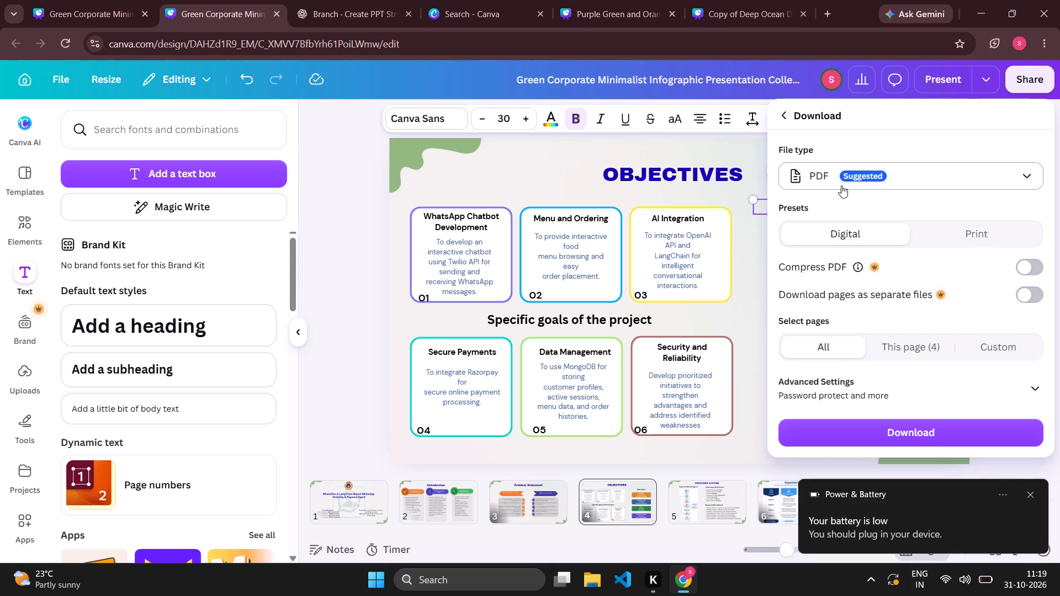
{"action": "left_click", "coordinate": [894, 424]}
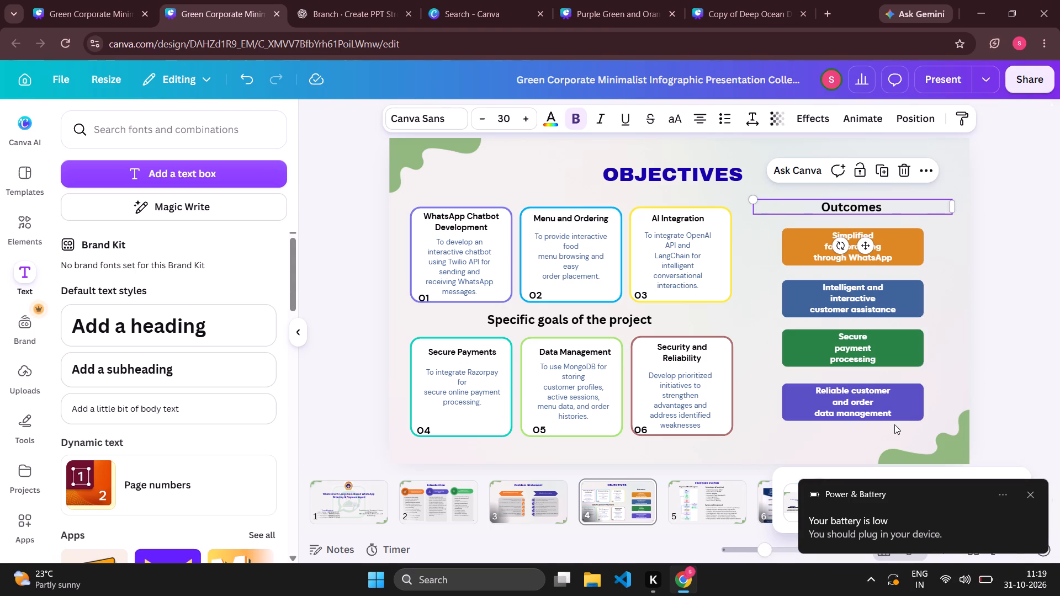
Minimize the browser window to get back to the desktop.
{"action": "left_click", "coordinate": [486, 579]}
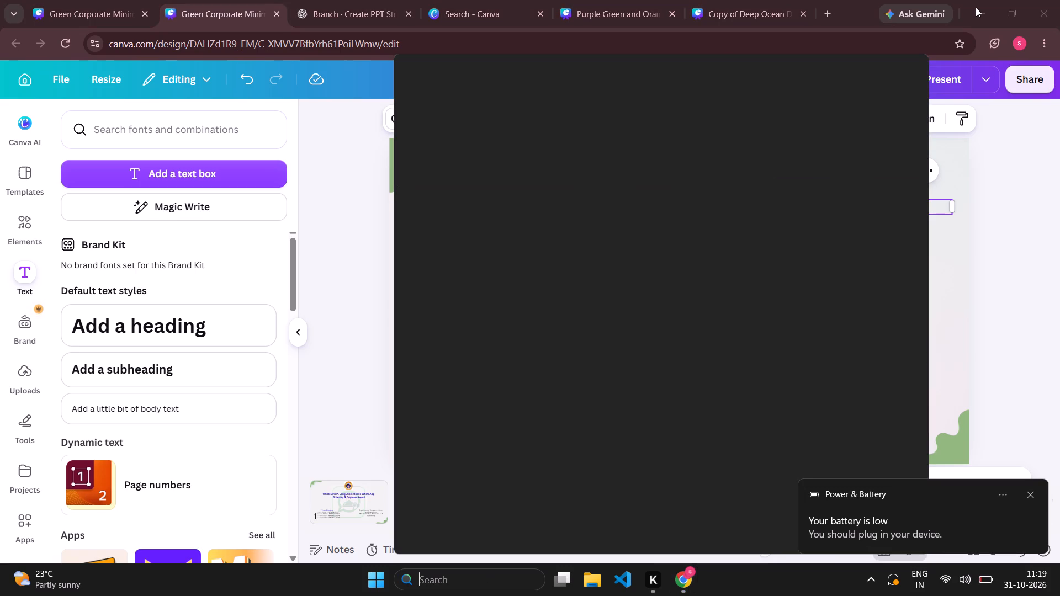
{"action": "left_click", "coordinate": [976, 7]}
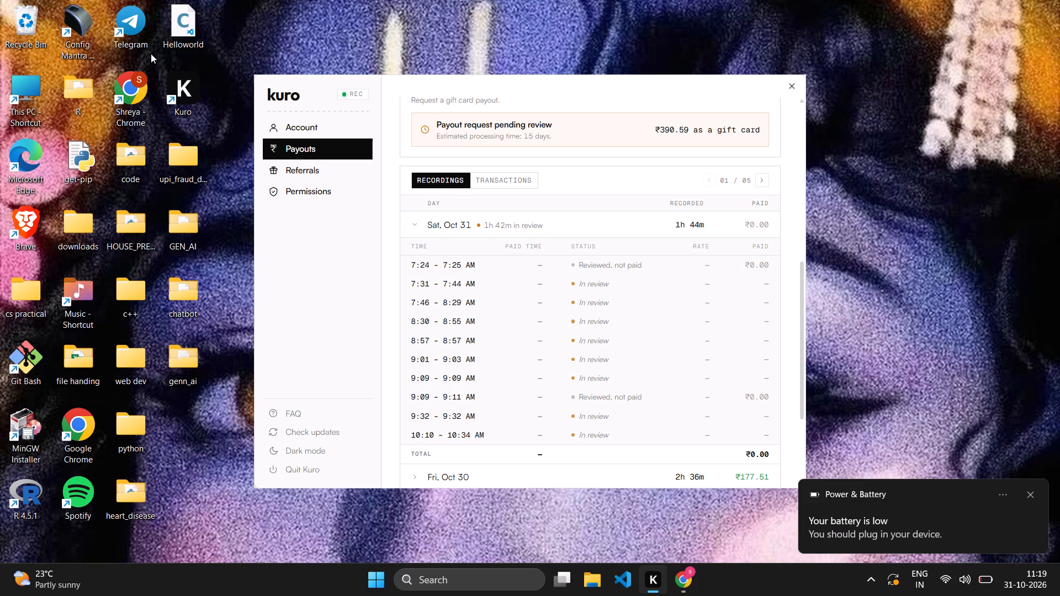
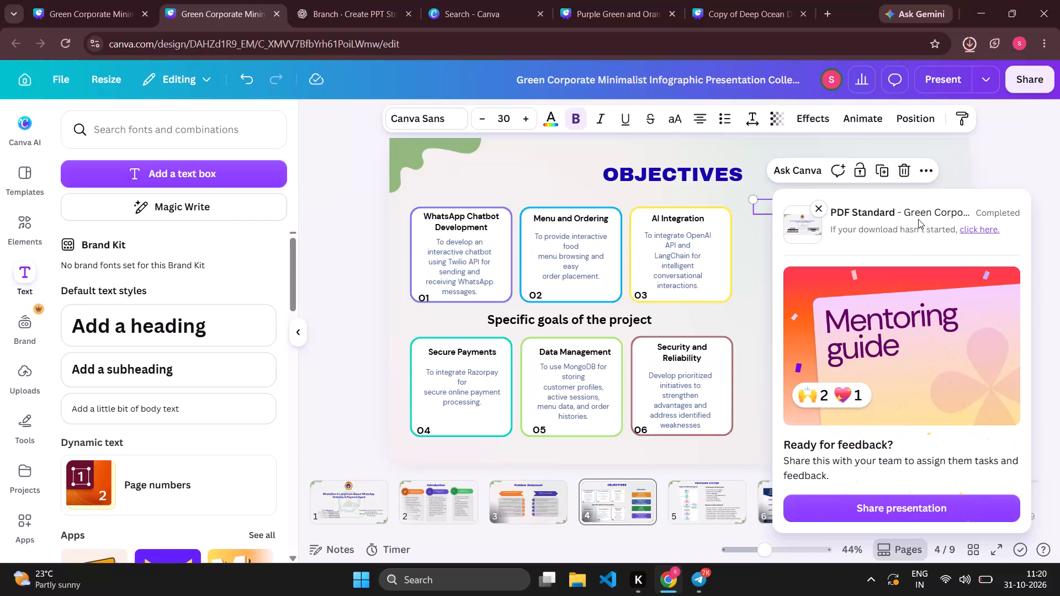
Check the presentation PDF's progress in the browser's recent download history and close the history.
{"action": "left_click", "coordinate": [967, 41]}
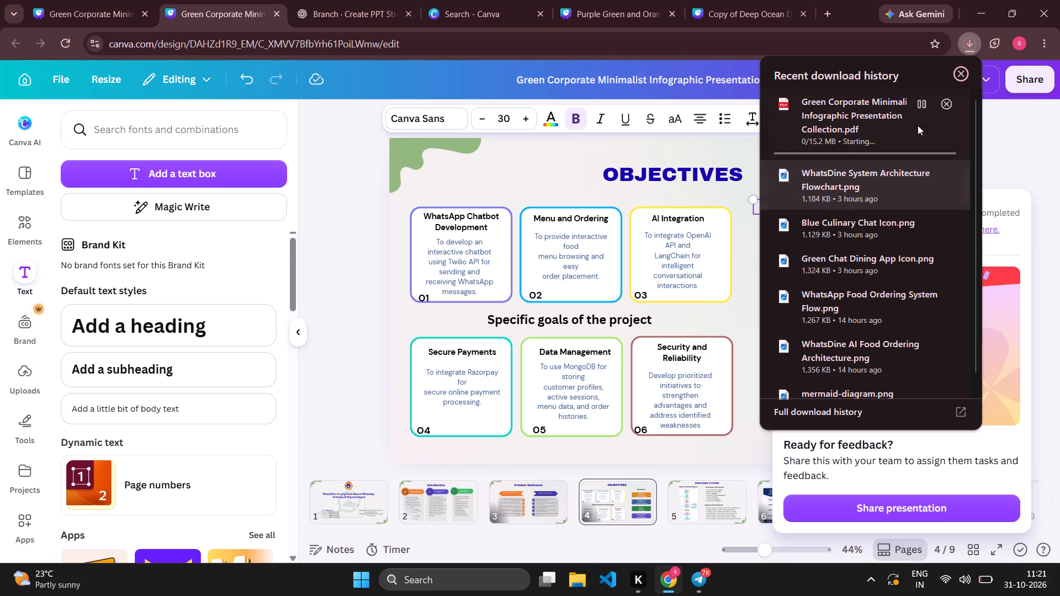
{"action": "left_click", "coordinate": [960, 78]}
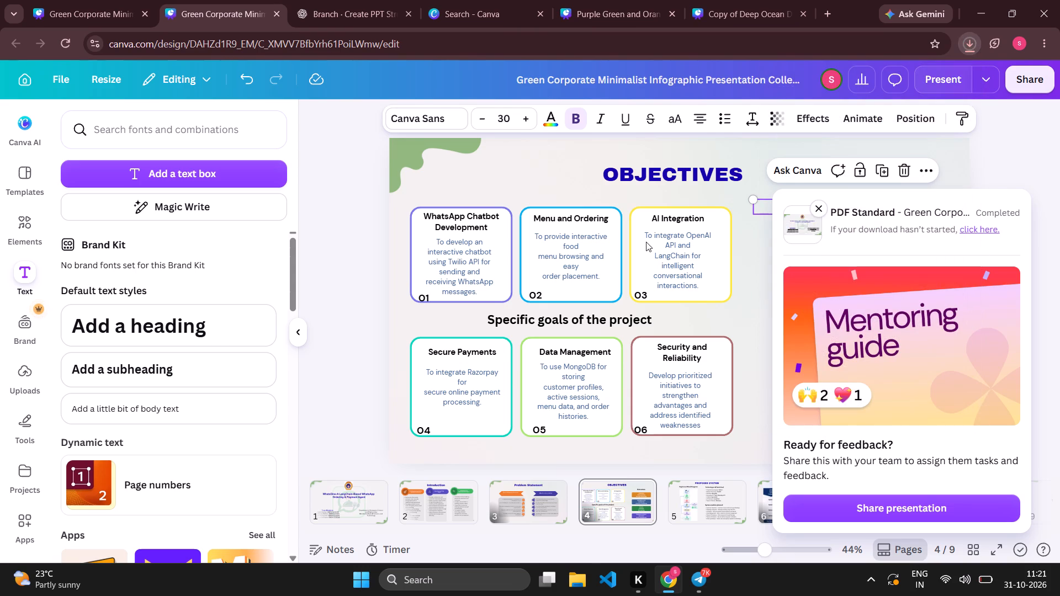
Switch to File Explorer, open the Downloads folder and refresh its listing repeatedly to check for the downloaded presentation PDF.
{"action": "left_click", "coordinate": [574, 582]}
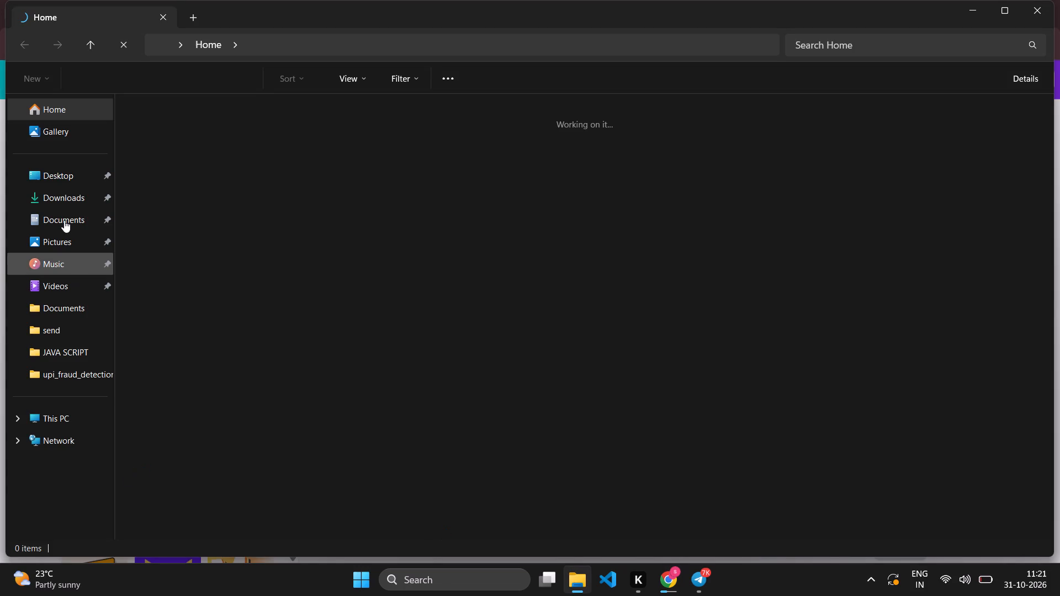
{"action": "left_click", "coordinate": [54, 196]}
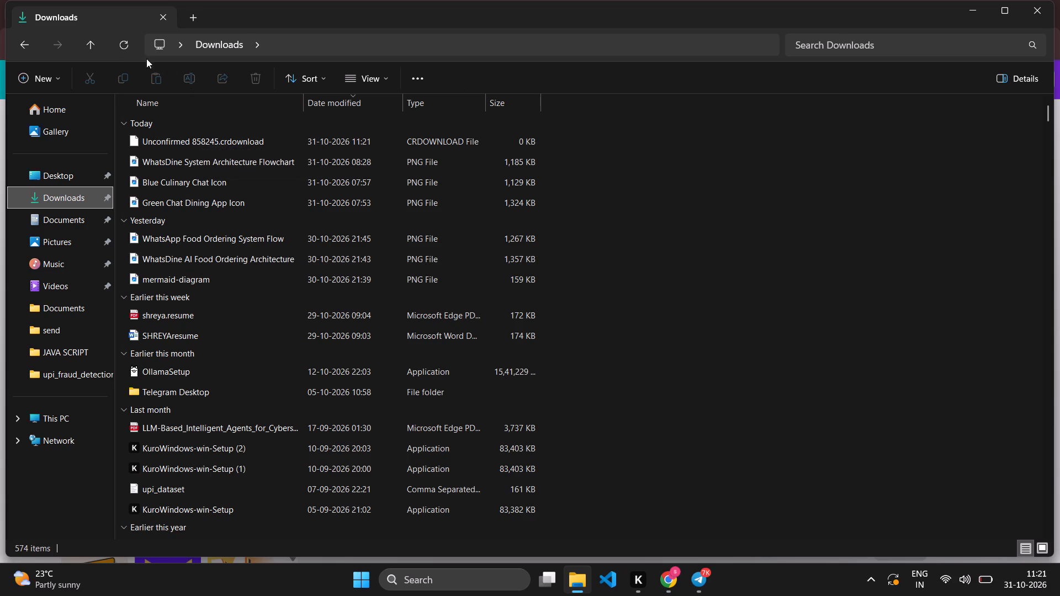
{"action": "triple_click", "coordinate": [130, 50]}
{"action": "triple_click", "coordinate": [130, 50]}
{"action": "left_click", "coordinate": [130, 50]}
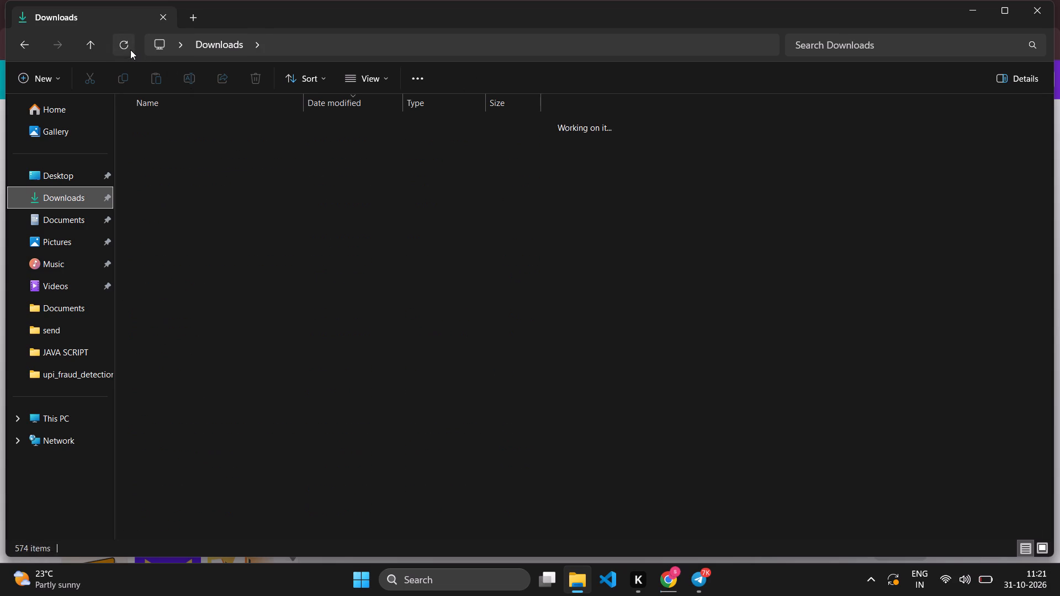
{"action": "triple_click", "coordinate": [130, 50]}
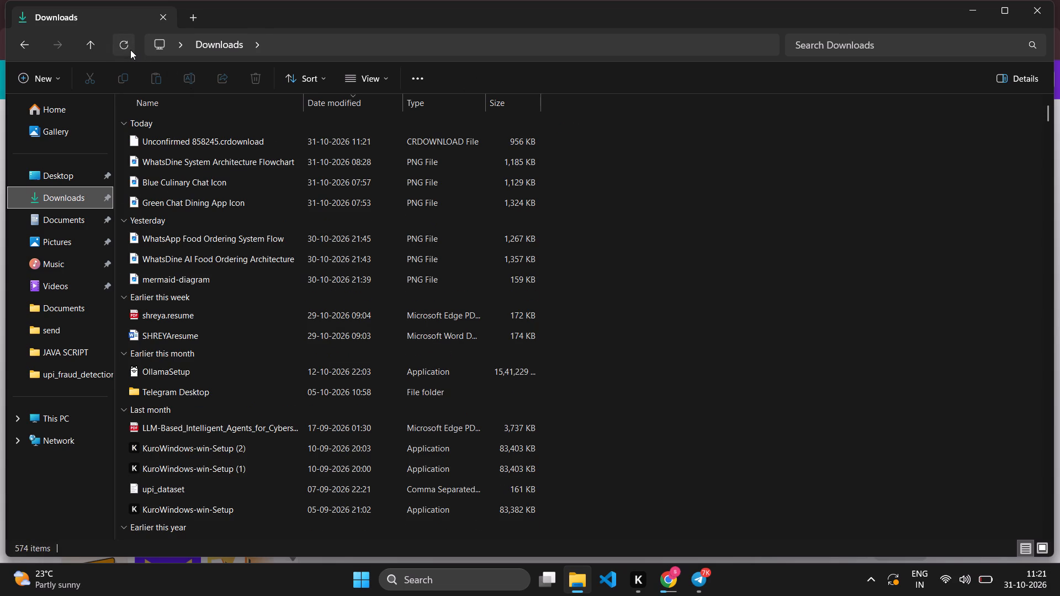
{"action": "left_click", "coordinate": [130, 50]}
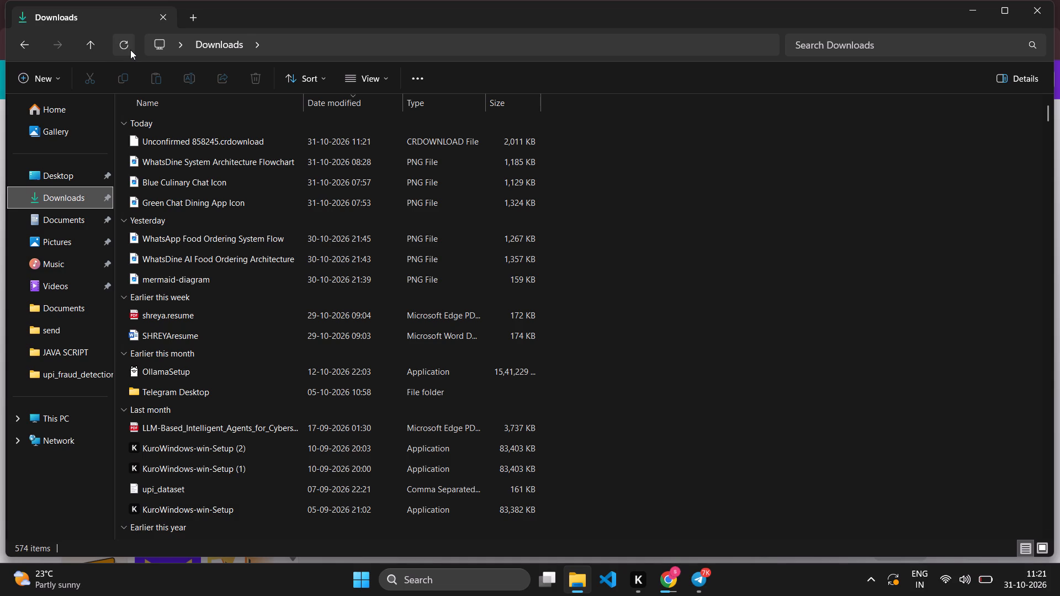
Switch back to the presentation in the browser and request the PDF download again through the fallback link.
{"action": "left_click", "coordinate": [675, 590]}
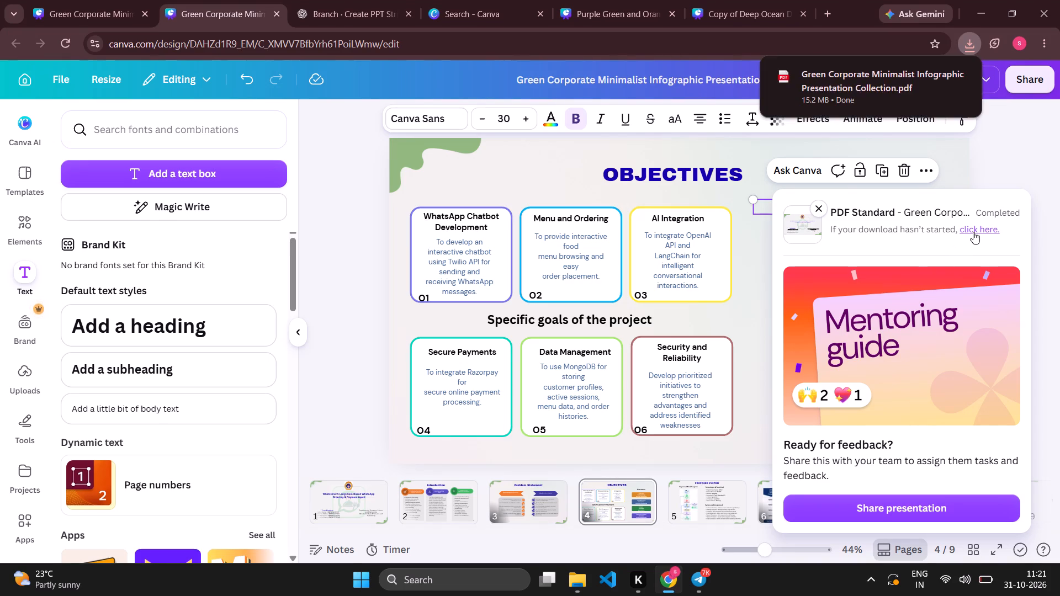
{"action": "left_click", "coordinate": [973, 232]}
{"action": "left_click", "coordinate": [969, 58]}
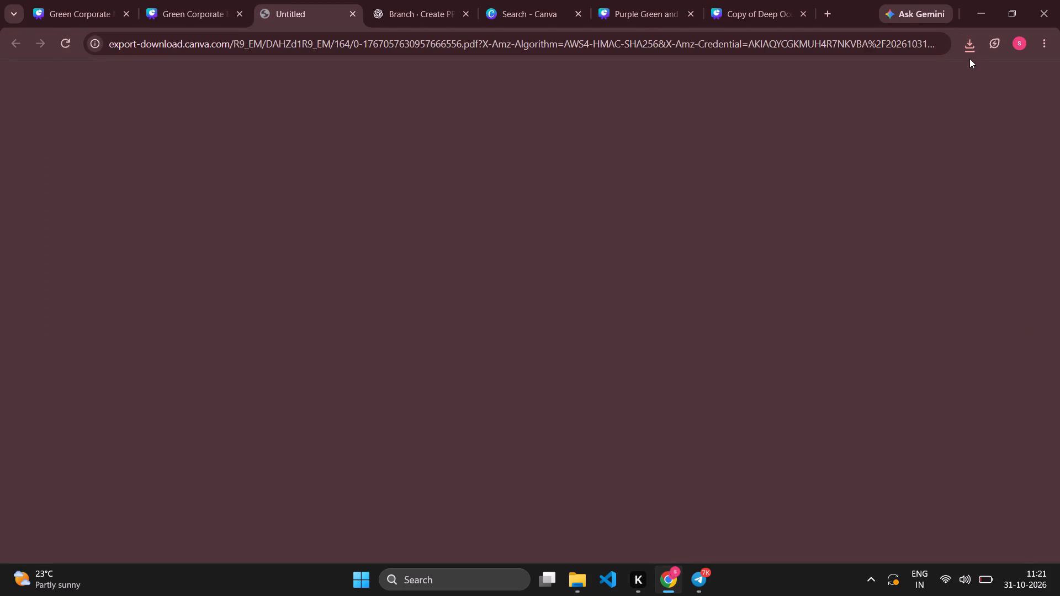
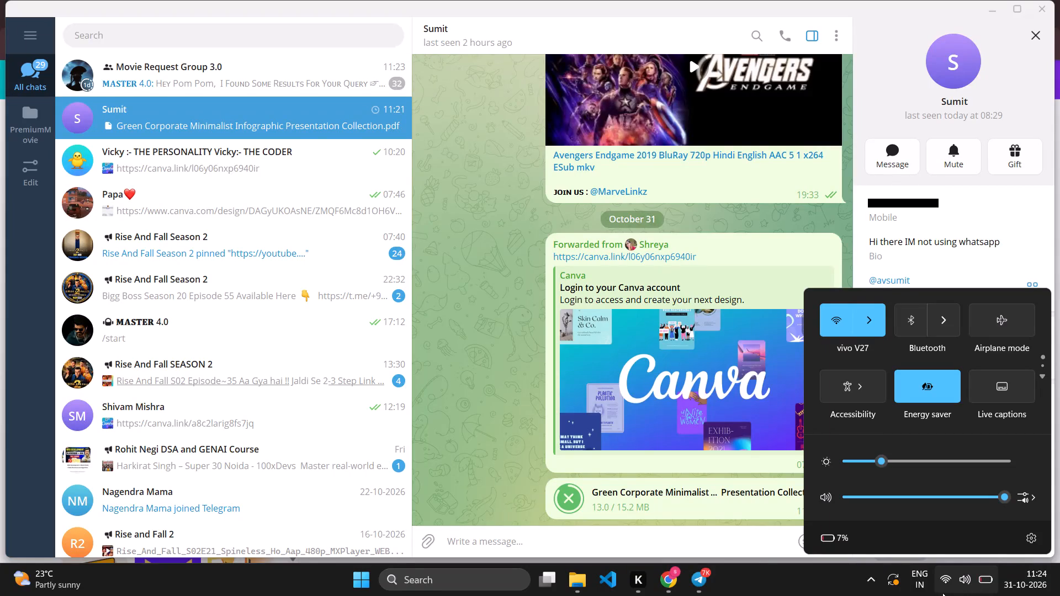
Lower the display brightness to its minimum in the system quick settings.
{"action": "left_click", "coordinate": [862, 458]}
{"action": "left_click_drag", "start_coordinate": [862, 458], "coordinate": [833, 462]}
{"action": "left_click_drag", "start_coordinate": [857, 460], "coordinate": [818, 451]}
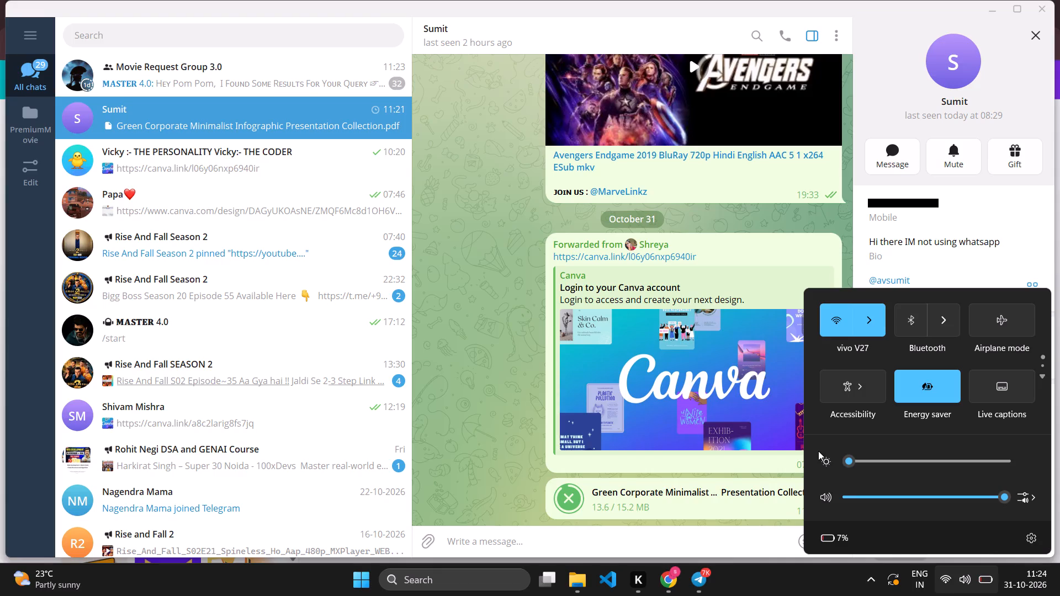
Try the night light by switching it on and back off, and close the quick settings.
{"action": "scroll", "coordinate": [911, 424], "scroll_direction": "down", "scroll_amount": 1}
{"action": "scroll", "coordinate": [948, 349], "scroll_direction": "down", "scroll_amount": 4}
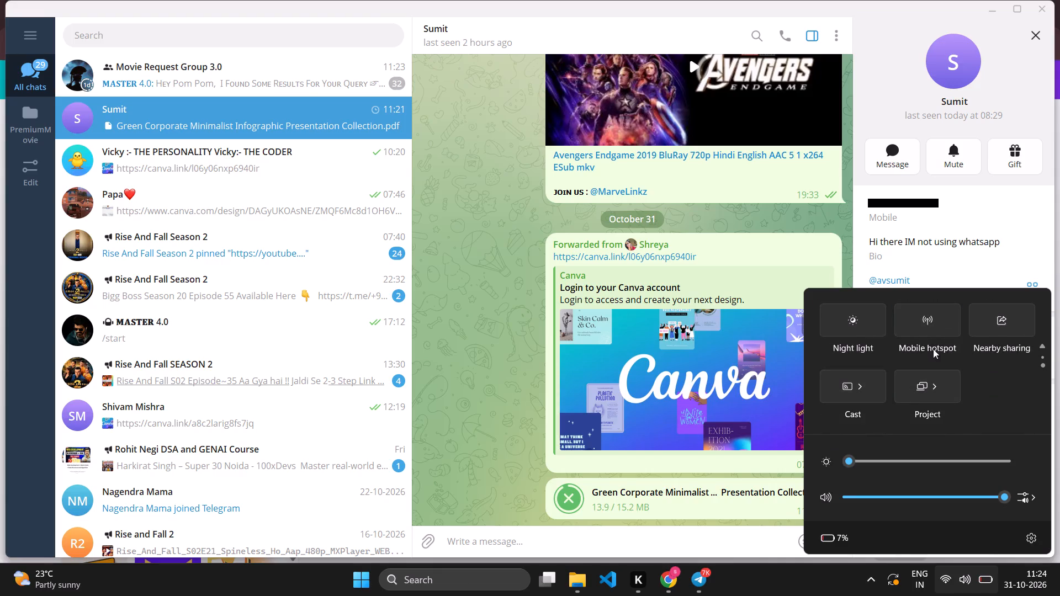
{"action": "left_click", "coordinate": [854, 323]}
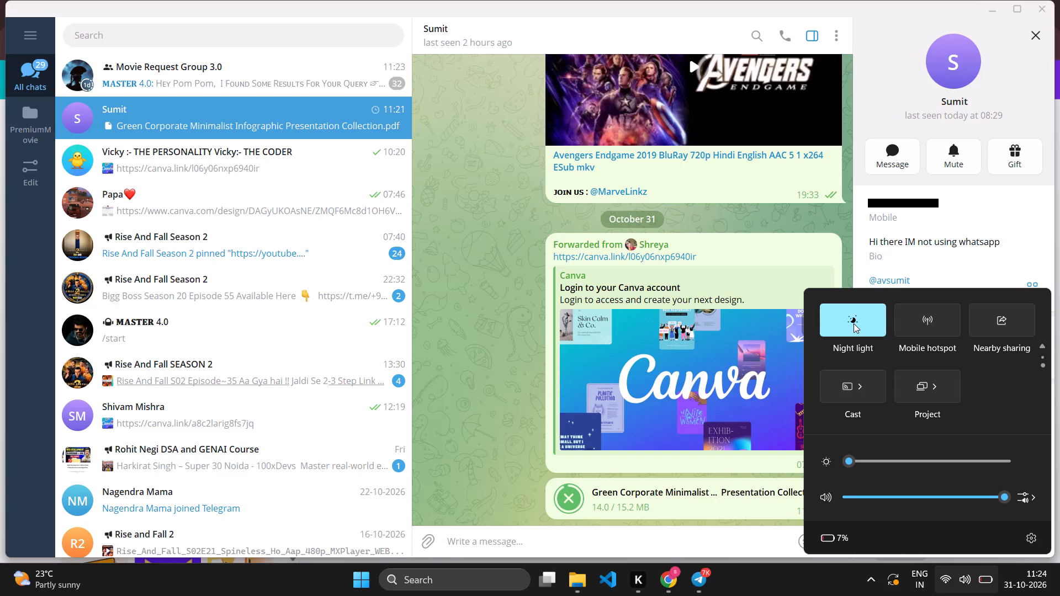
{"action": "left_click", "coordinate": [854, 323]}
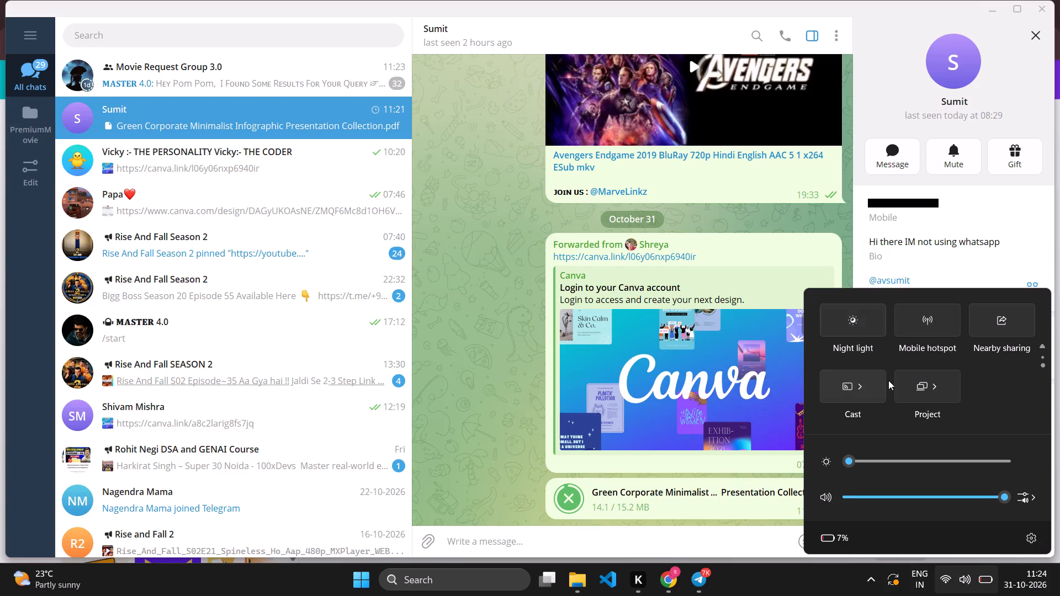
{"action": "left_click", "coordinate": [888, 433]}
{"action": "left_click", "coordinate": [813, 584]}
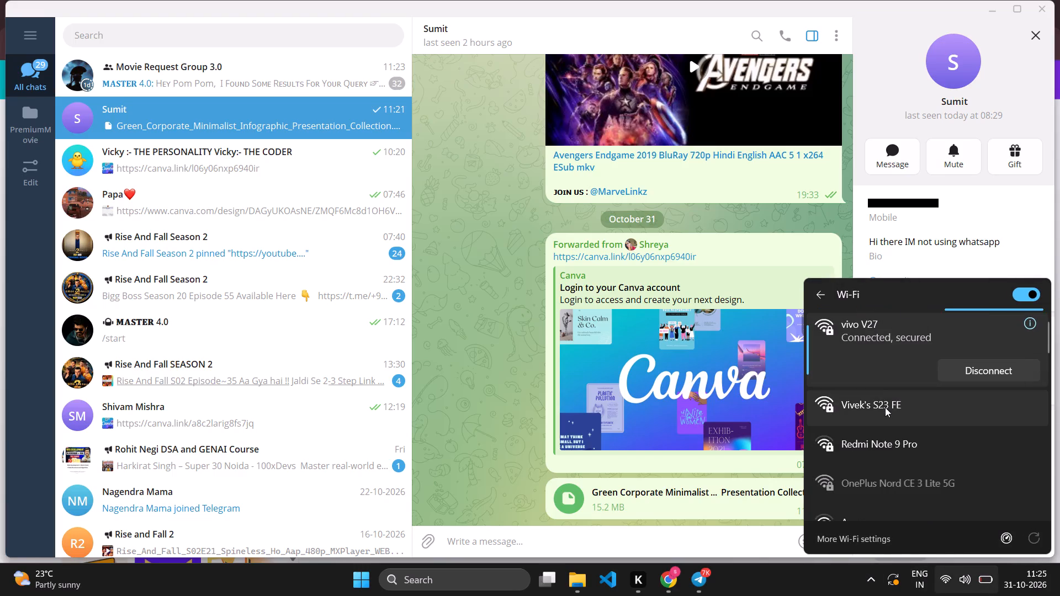
{"action": "left_click", "coordinate": [885, 407]}
{"action": "left_click", "coordinate": [972, 438]}
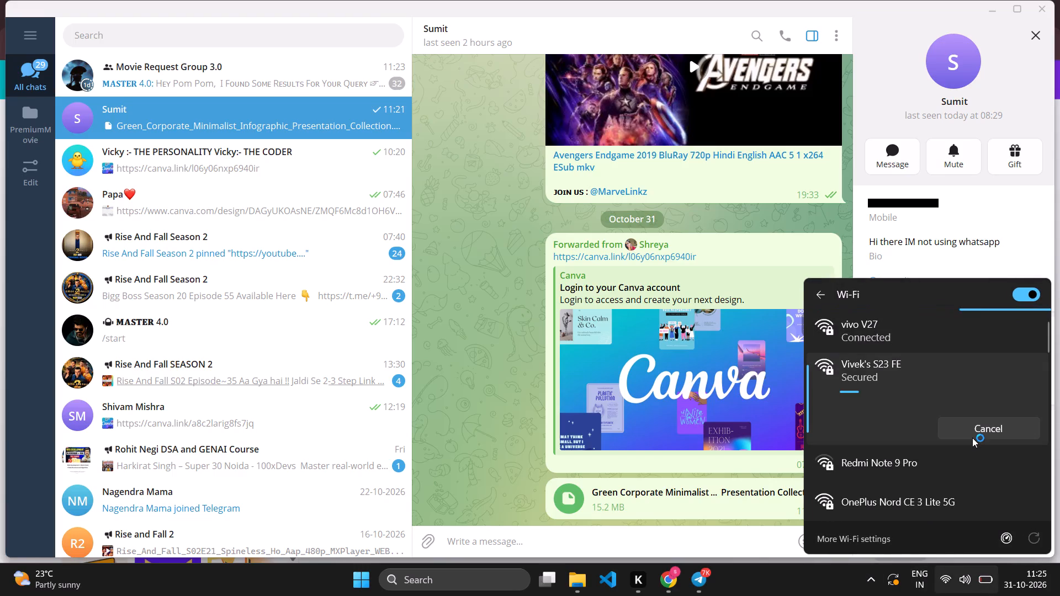
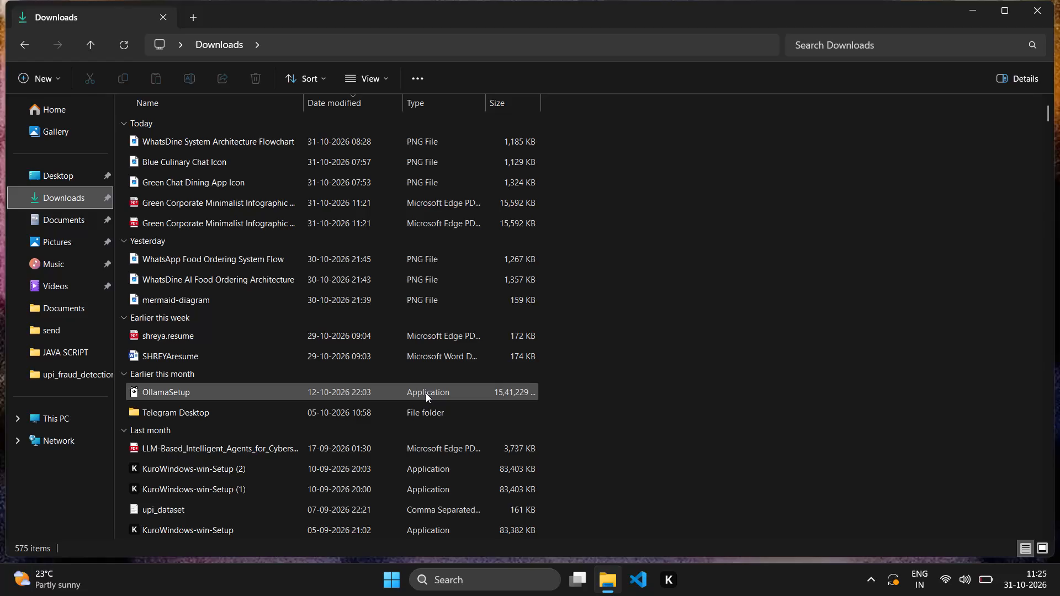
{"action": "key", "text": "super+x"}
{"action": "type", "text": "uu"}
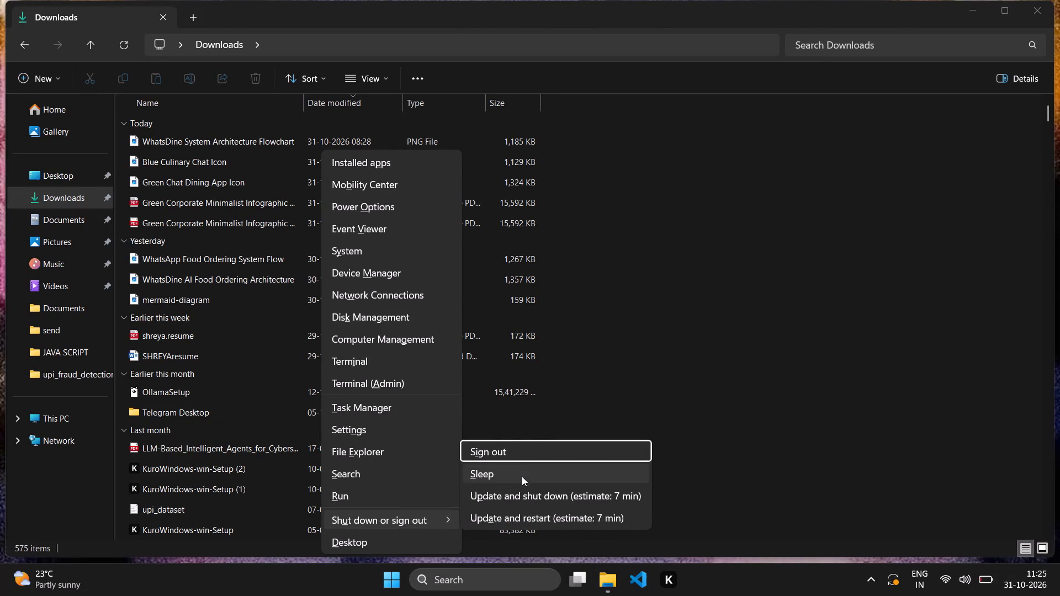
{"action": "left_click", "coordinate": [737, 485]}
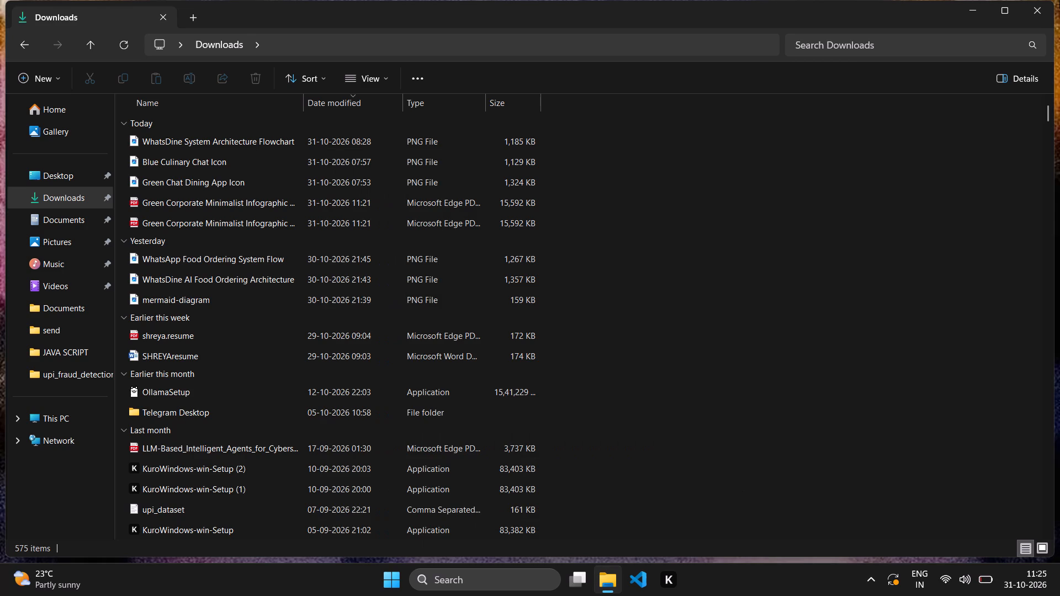
Close the Downloads folder window to get back to the desktop.
{"action": "left_click", "coordinate": [1036, 9]}
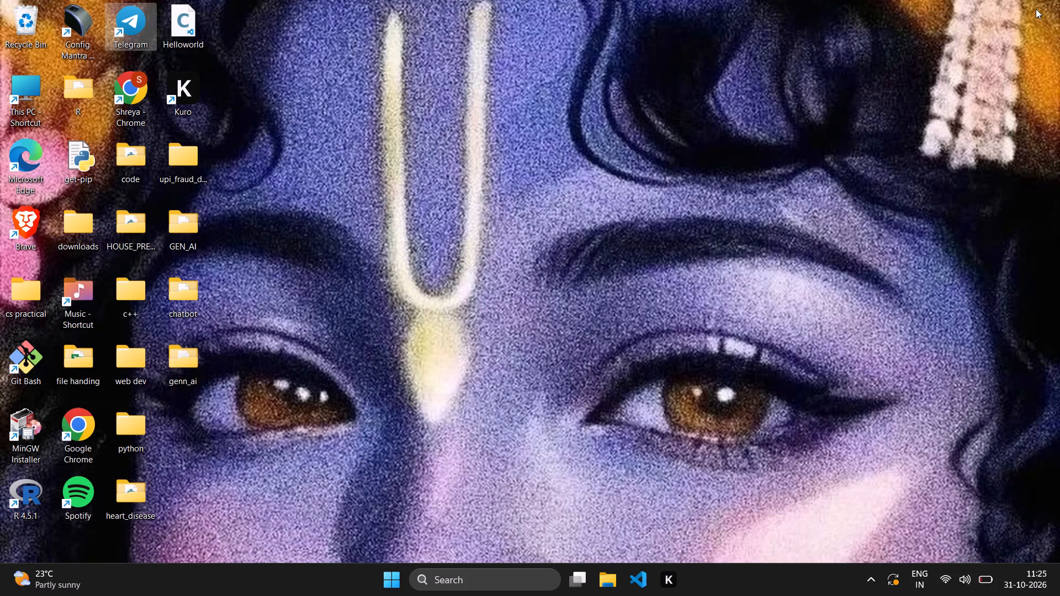